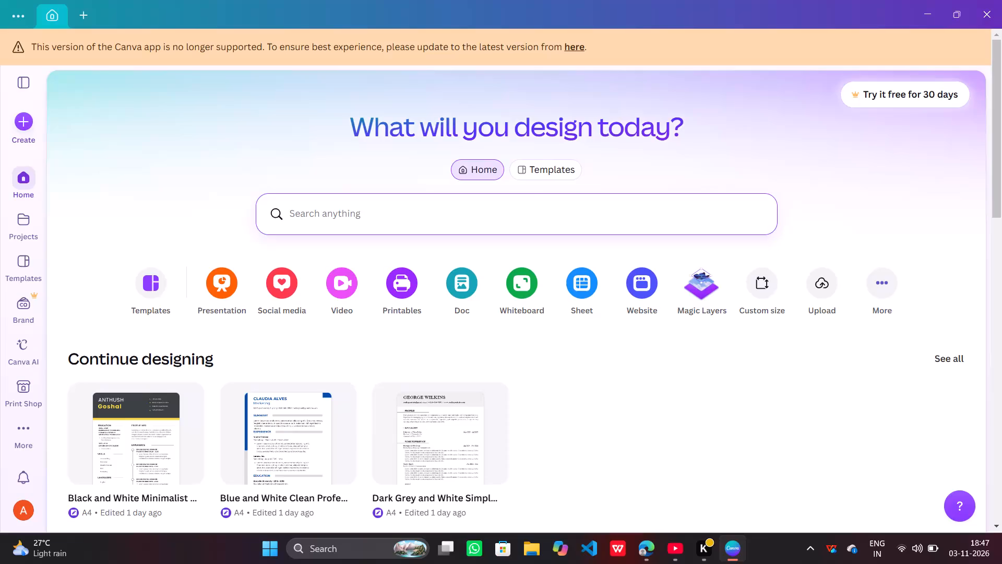
# Switch to the design templates and search them for resumes with a query beginning "RESUMES FOR THE".
pyautogui.click(531, 169)
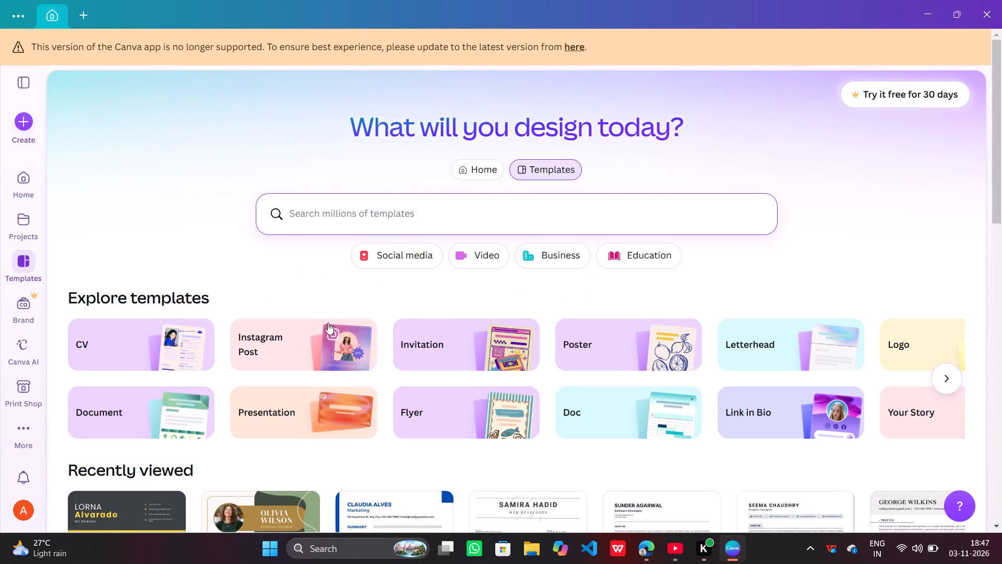
pyautogui.scroll(-1, 458, 318)
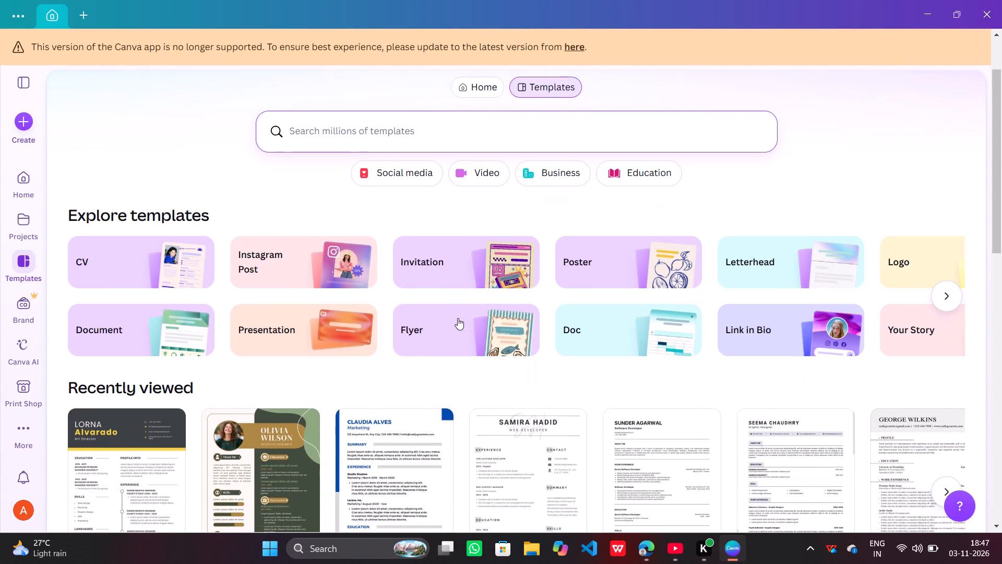
pyautogui.scroll(-1, 458, 318)
pyautogui.scroll(-1, 774, 481)
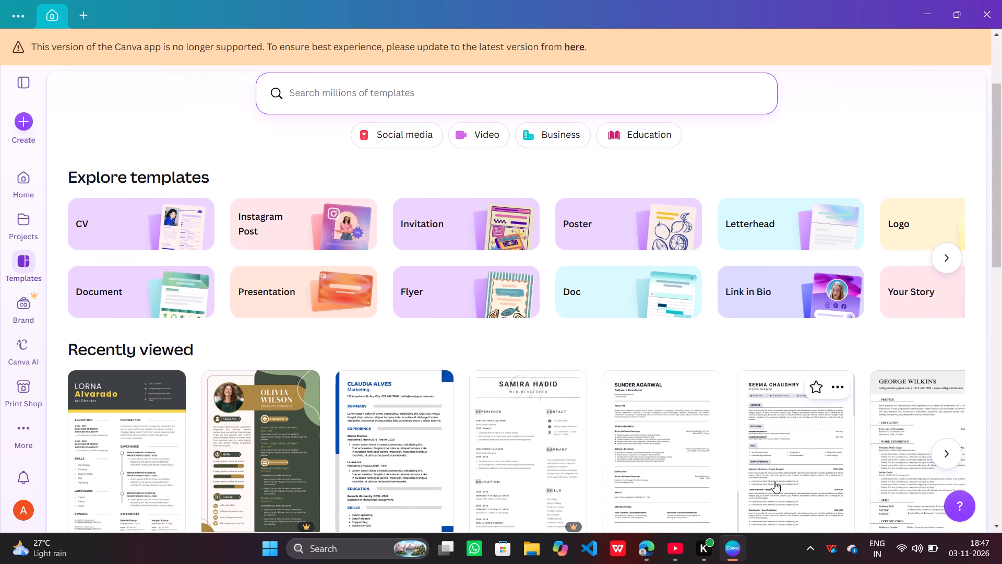
pyautogui.scroll(-1, 774, 481)
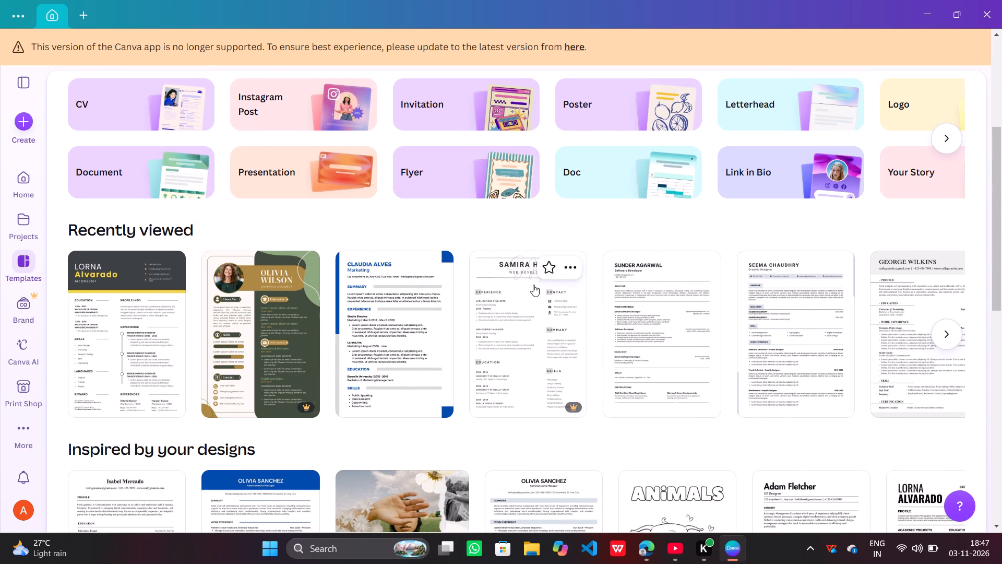
pyautogui.scroll(6, 480, 112)
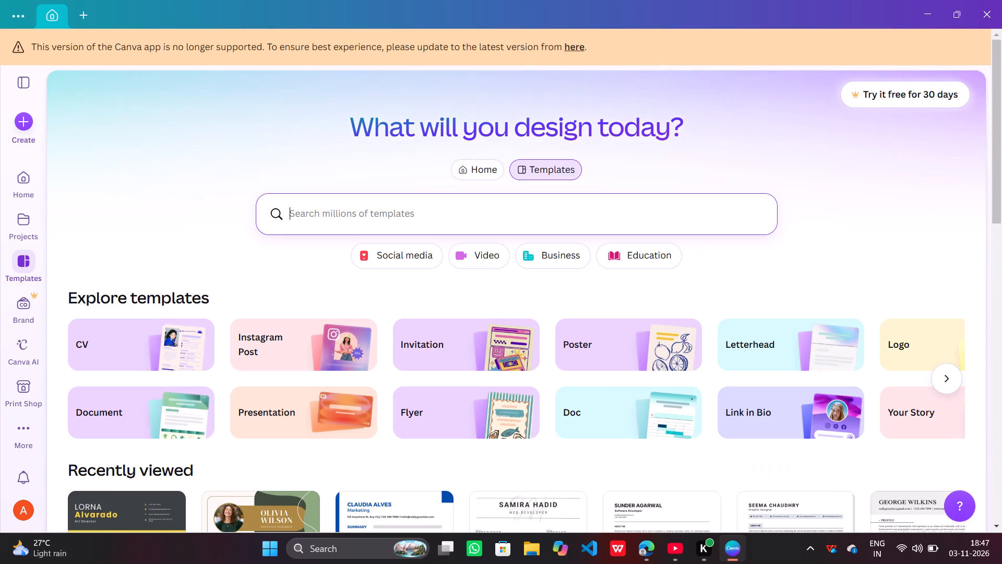
pyautogui.click(435, 213)
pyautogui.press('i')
pyautogui.press('BackSpace')
# Search the templates for "RESUMES FOR THE COLLEGE STUDENTS" and look over the first resume designs.
pyautogui.press('i')
pyautogui.press('BackSpace')
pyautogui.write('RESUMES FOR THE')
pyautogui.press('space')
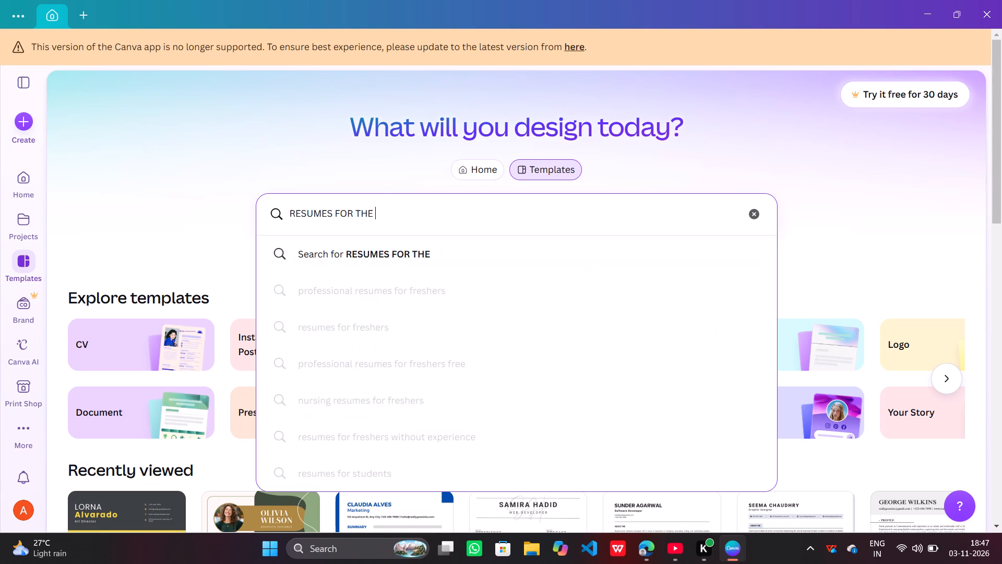
pyautogui.write('CL')
pyautogui.press('BackSpace')
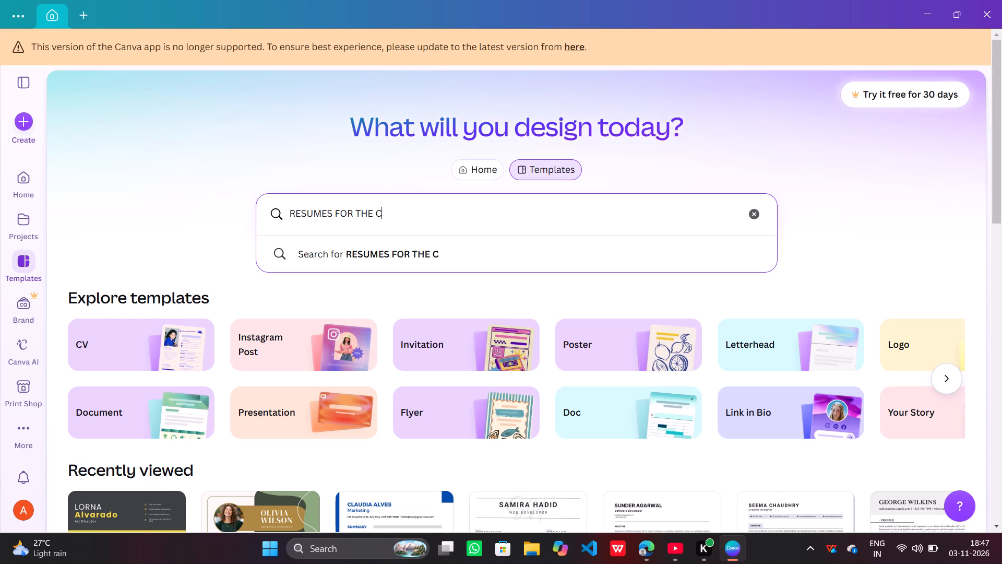
pyautogui.write('OLLEGE STUDENTS')
pyautogui.press('Return')
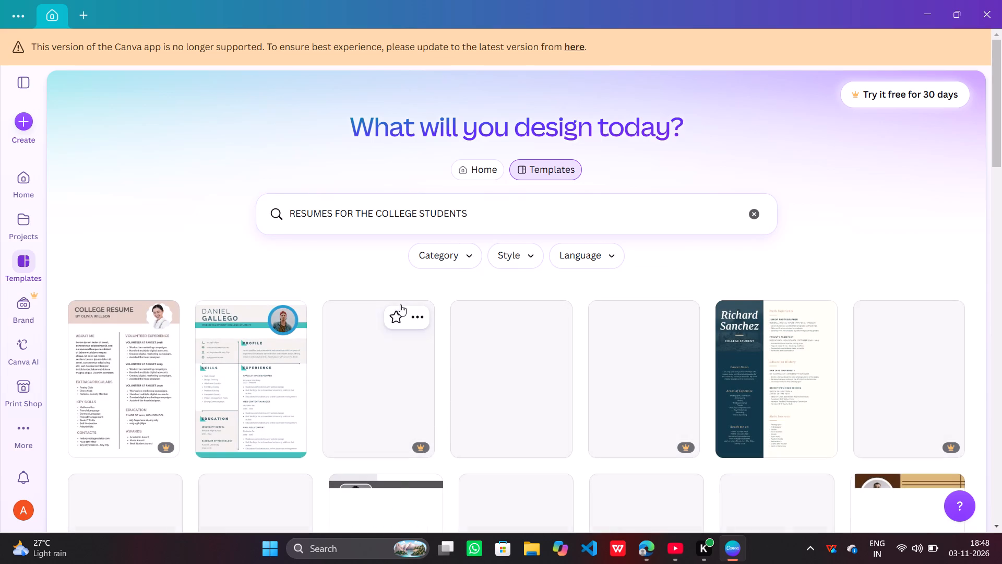
pyautogui.scroll(-2, 331, 325)
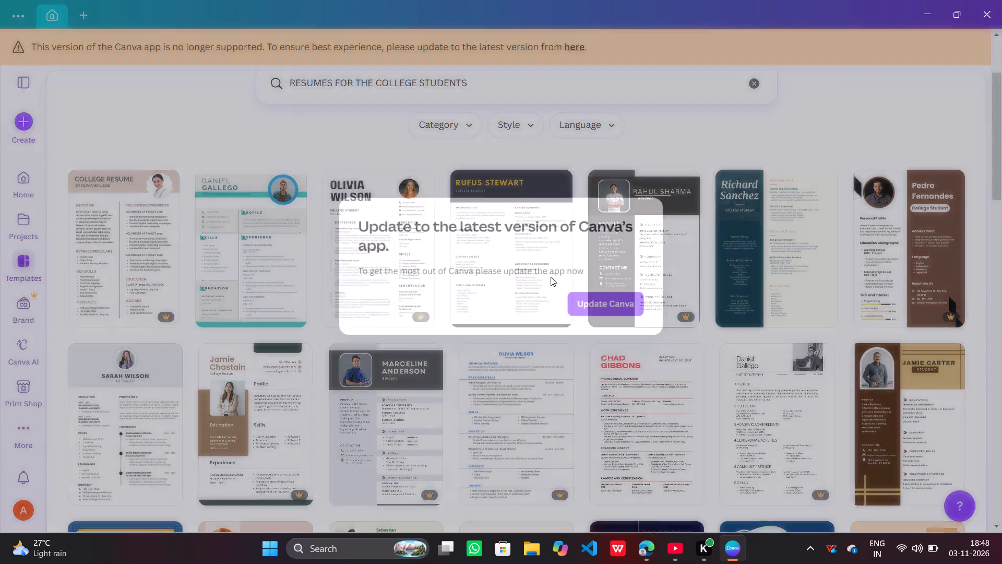
# Accept the request to update Canva to its latest version, clearing the dialog over the resume templates.
pyautogui.click(623, 336)
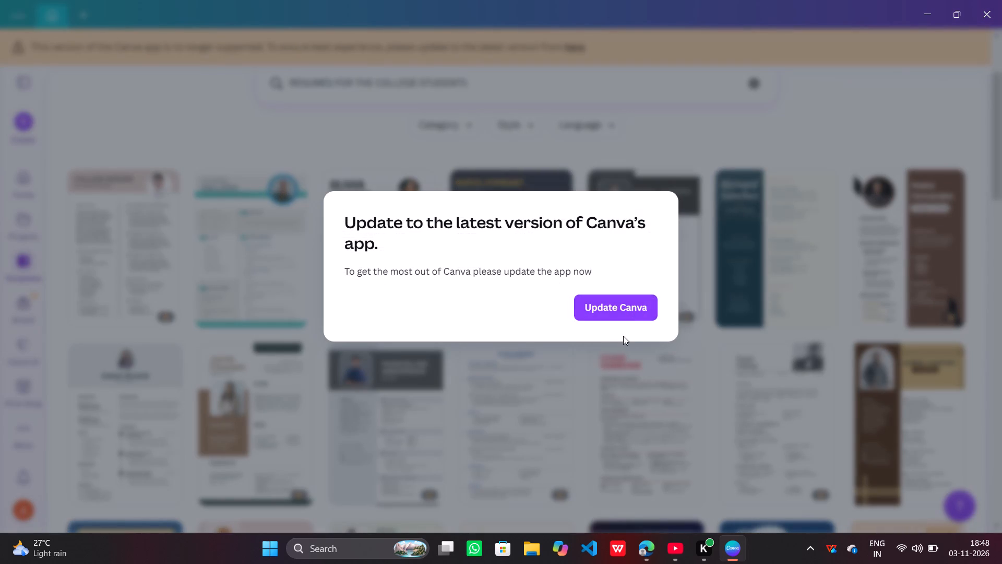
pyautogui.click(629, 315)
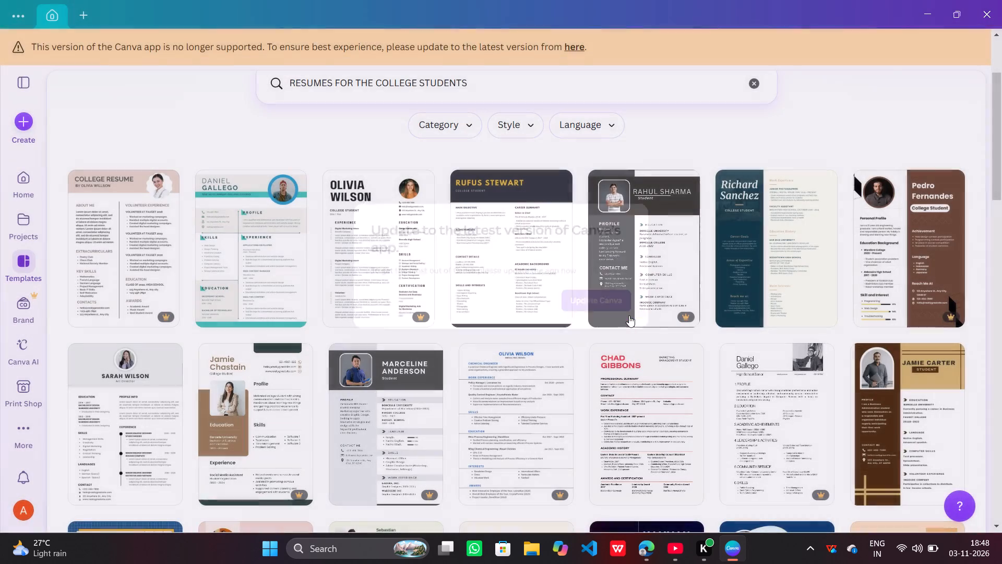
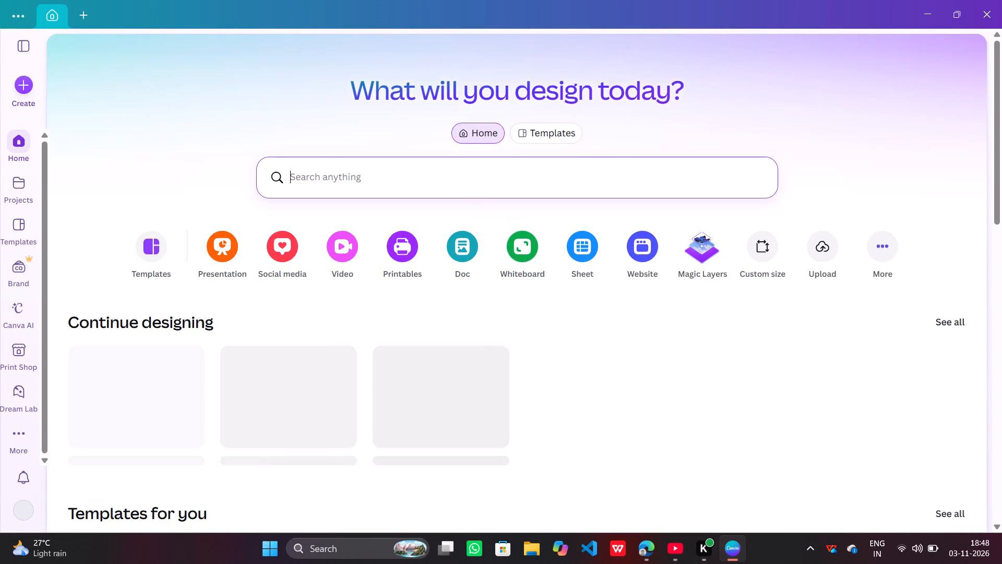
# Search for "resumes for the students in colleges for the search of internship or job".
pyautogui.click(448, 182)
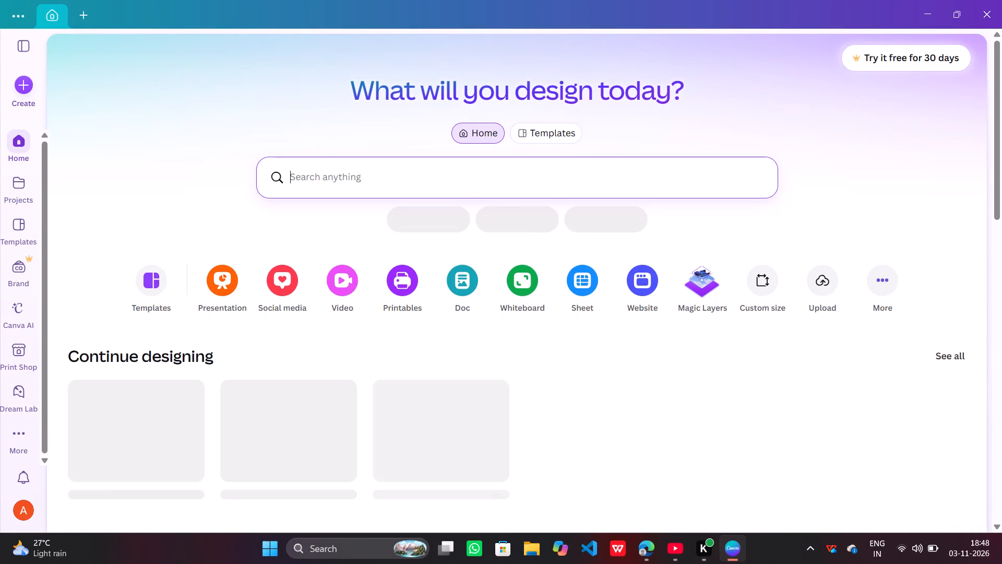
pyautogui.write('re')
pyautogui.write('sumes for th')
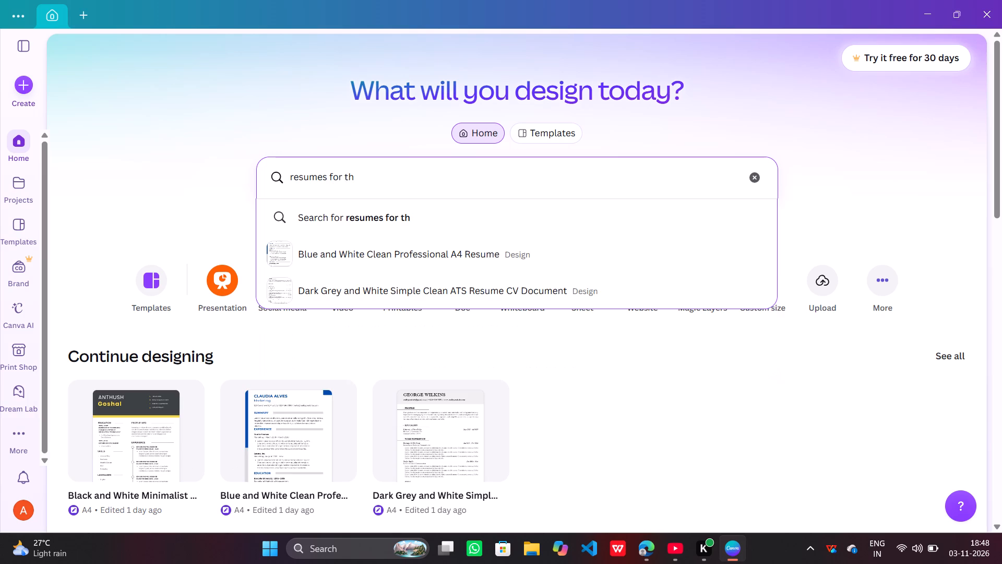
pyautogui.write('e students in')
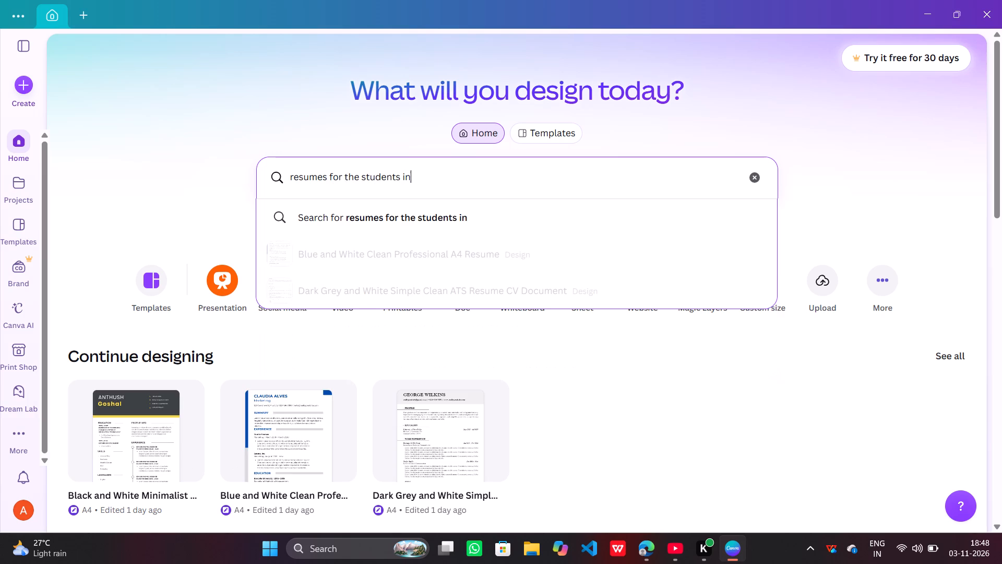
pyautogui.press('space')
pyautogui.write('colleges for the search of in')
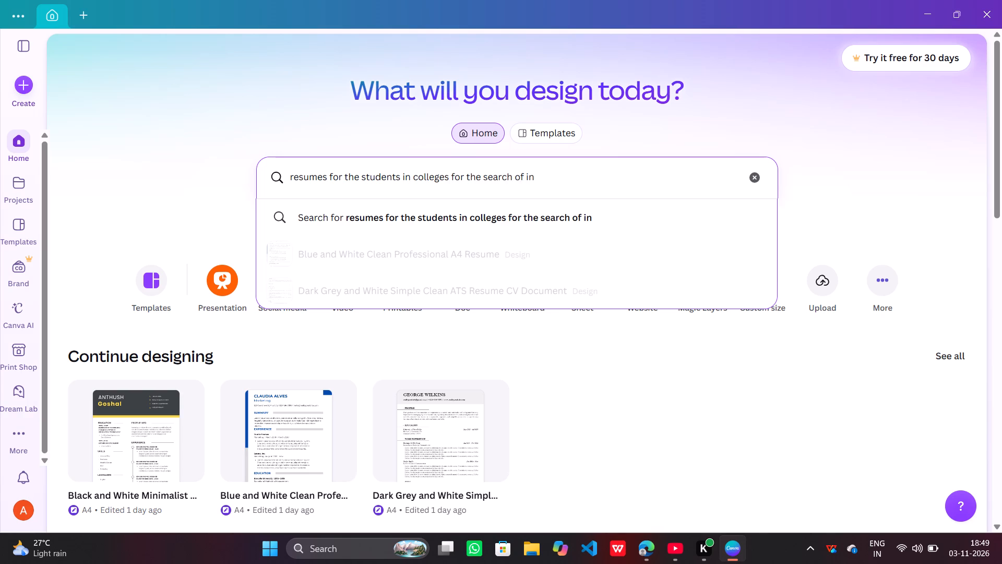
pyautogui.write('ternship')
pyautogui.press('space')
pyautogui.write('or job')
pyautogui.press('Return')
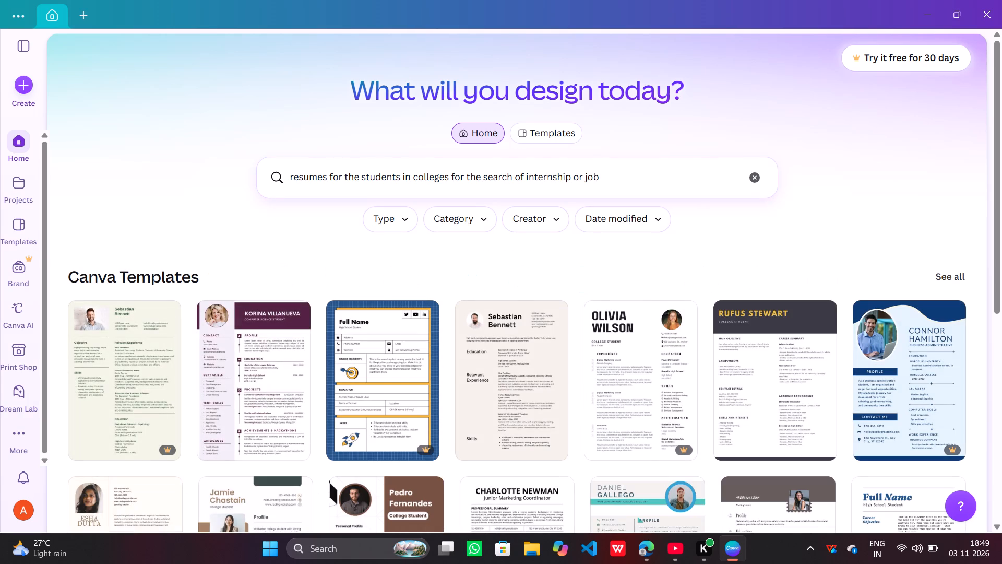
# Browse the resume templates found, preview the White Corporate College Student Resume, and close its preview.
pyautogui.scroll(-2, 391, 377)
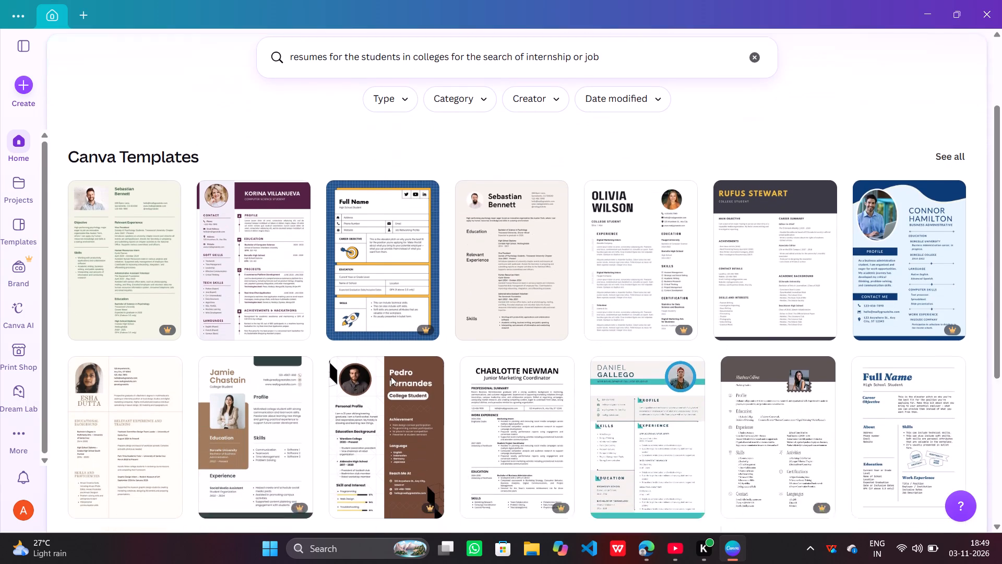
pyautogui.scroll(-1, 391, 377)
pyautogui.scroll(-1, 531, 247)
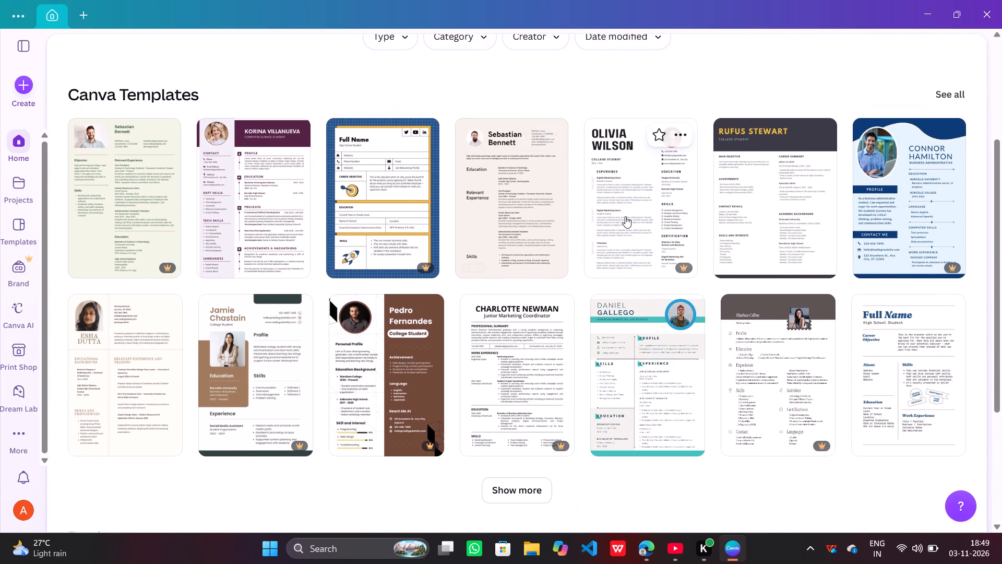
pyautogui.scroll(-1, 625, 216)
pyautogui.click(659, 181)
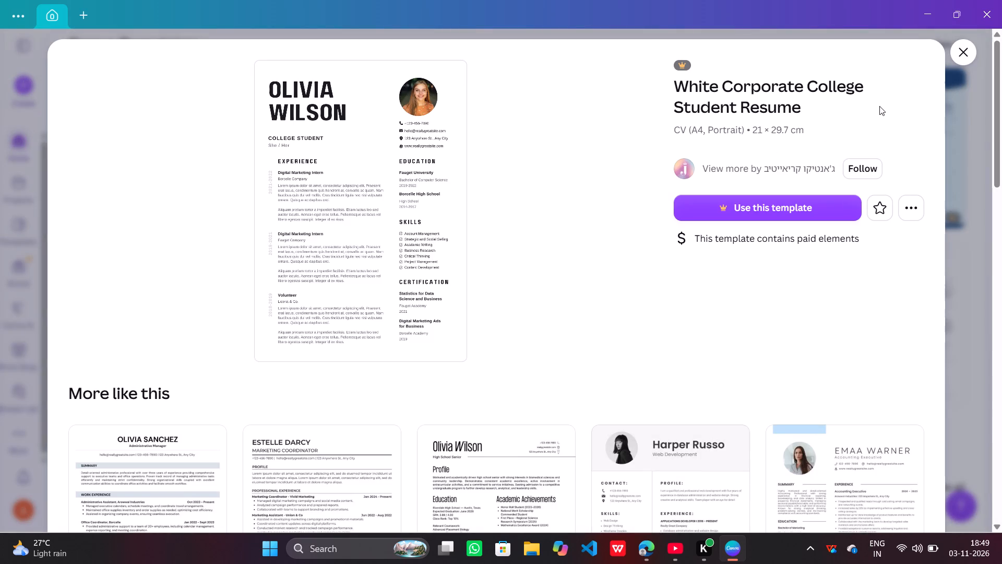
pyautogui.click(959, 57)
# Look over the remaining templates and own designs, and preview the Black and White Professional First-time Job Seeker Resume, closing it again.
pyautogui.scroll(-3, 687, 212)
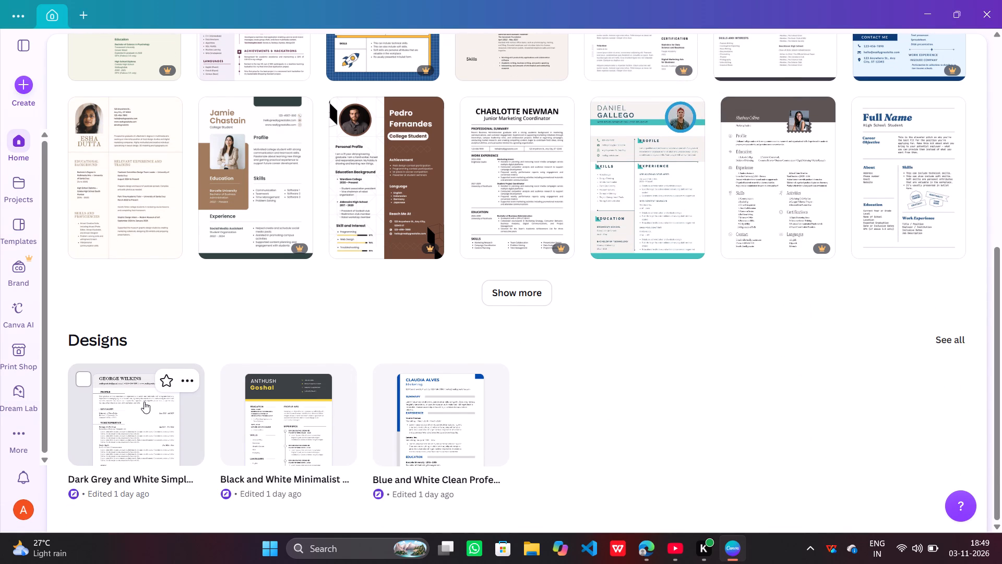
pyautogui.scroll(-4, 144, 402)
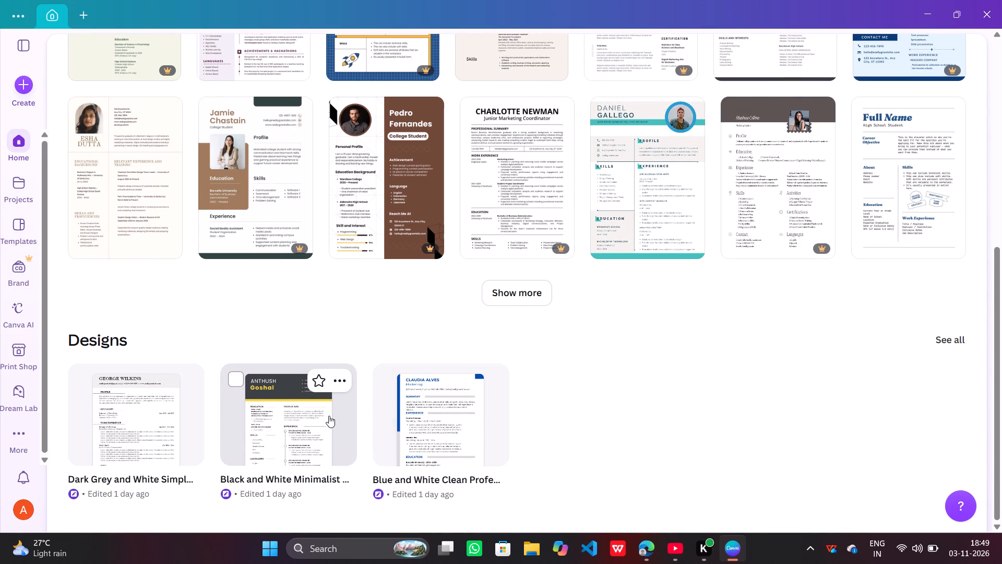
pyautogui.scroll(-3, 329, 416)
pyautogui.scroll(-1, 540, 274)
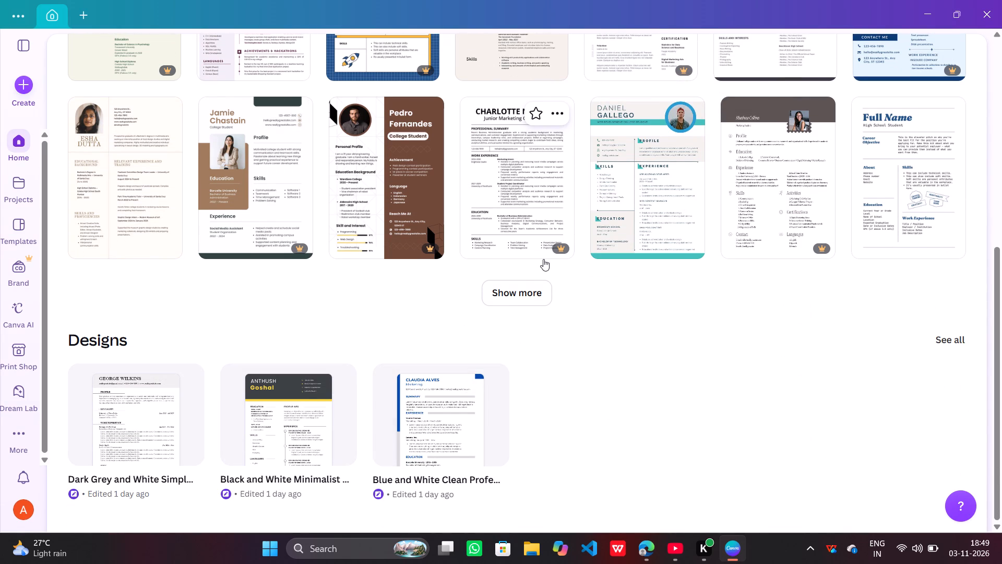
pyautogui.click(542, 201)
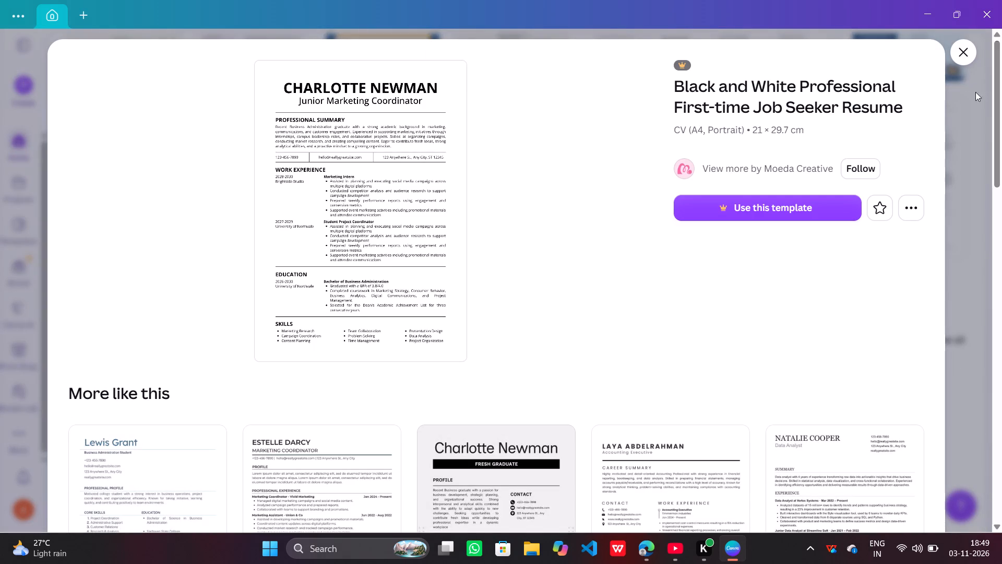
pyautogui.click(977, 69)
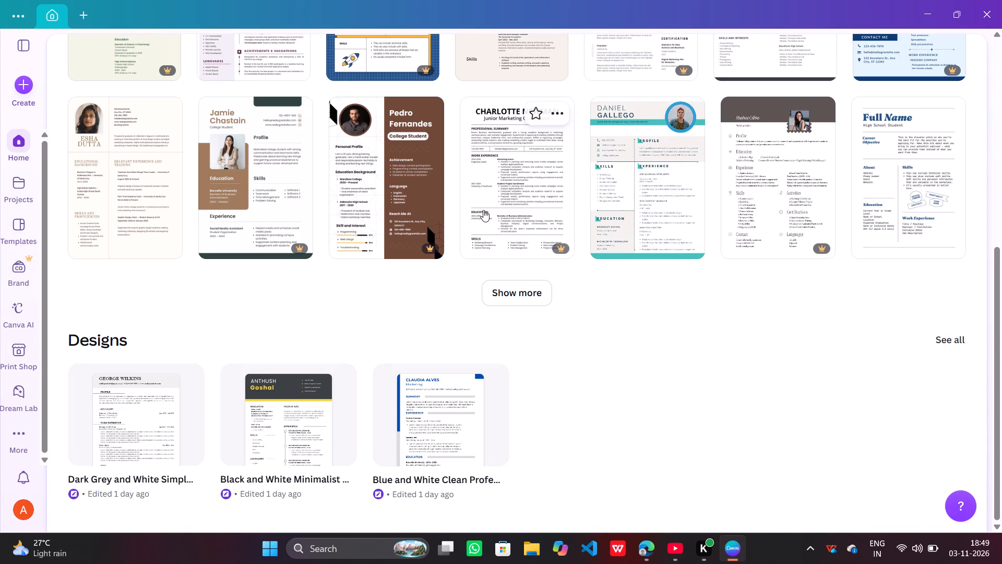
pyautogui.click(498, 208)
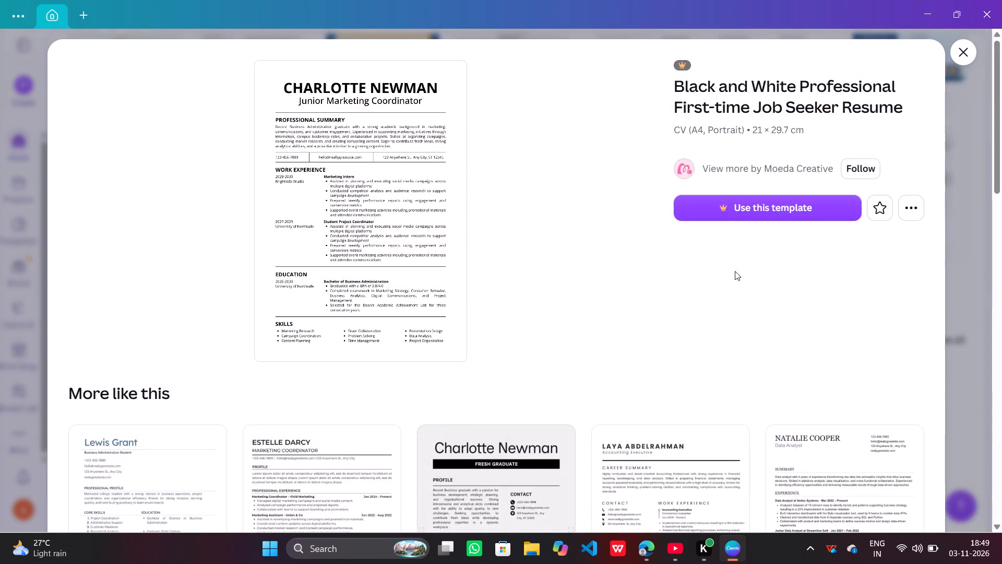
pyautogui.click(967, 142)
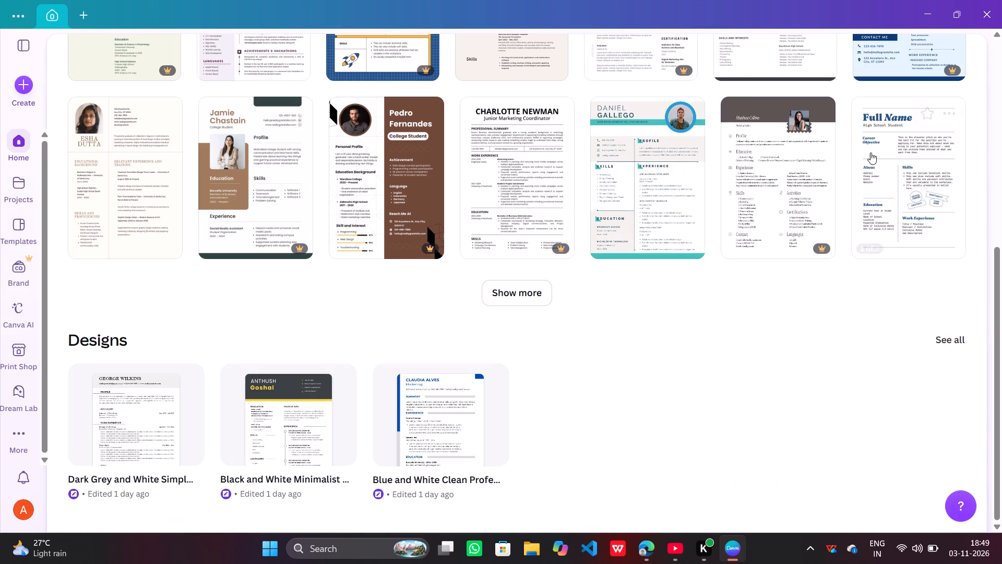
# Shorten the search phrase to "resumes for the students" and run the search again.
pyautogui.scroll(5, 804, 138)
pyautogui.click(654, 185)
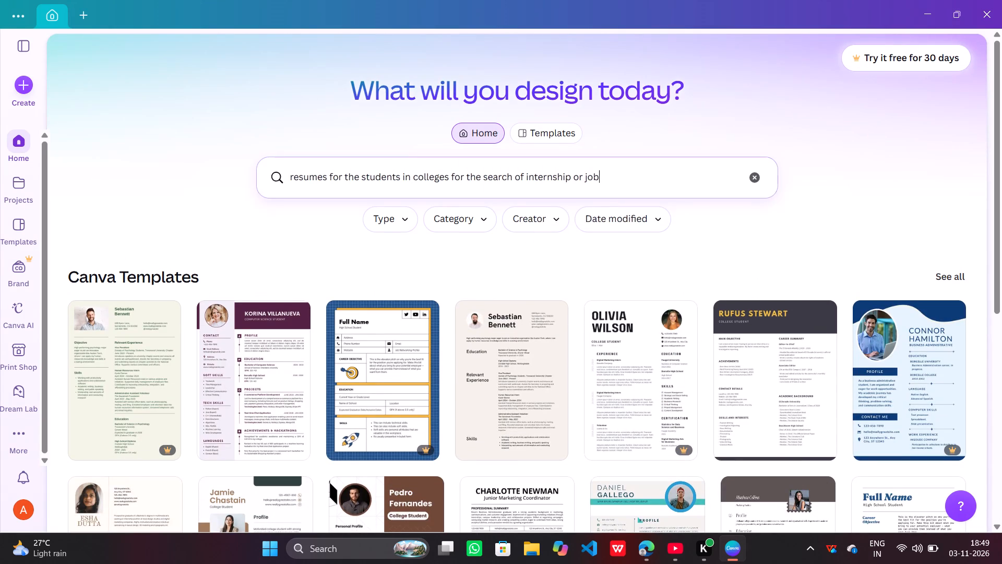
pyautogui.press('BackSpace')
pyautogui.press('BackSpace')
pyautogui.press('BackSpace')
pyautogui.press('BackSpace')
pyautogui.press('BackSpace')
pyautogui.press('BackSpace')
pyautogui.press('BackSpace')
pyautogui.press('BackSpace')
pyautogui.press('BackSpace')
pyautogui.press('BackSpace')
pyautogui.press('BackSpace')
pyautogui.press('BackSpace')
pyautogui.press('BackSpace')
pyautogui.press('BackSpace')
pyautogui.press('BackSpace')
pyautogui.press('BackSpace')
pyautogui.press('BackSpace')
pyautogui.press('BackSpace')
pyautogui.press('BackSpace')
pyautogui.press('BackSpace')
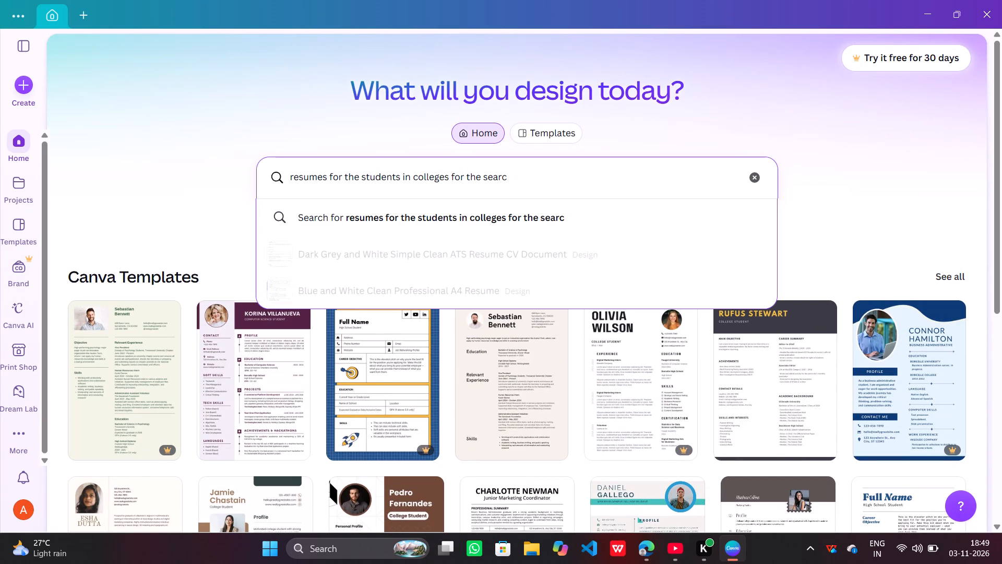
pyautogui.press('BackSpace')
pyautogui.press('BackSpace')
pyautogui.press('BackSpace')
pyautogui.press('BackSpace')
pyautogui.press('BackSpace')
pyautogui.press('BackSpace')
pyautogui.press('BackSpace')
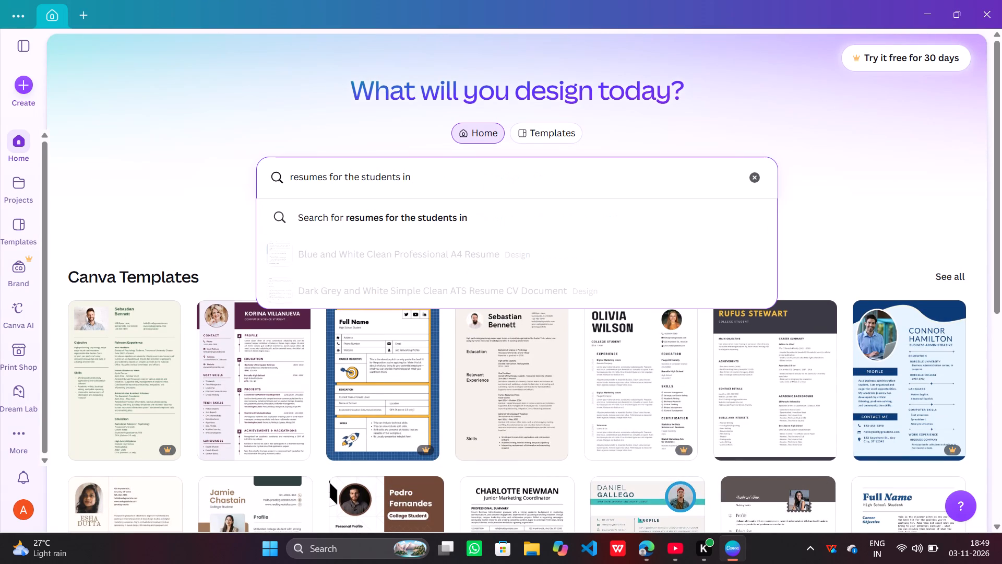
pyautogui.press('BackSpace')
pyautogui.press('BackSpace')
pyautogui.press('BackSpace')
pyautogui.press('Return')
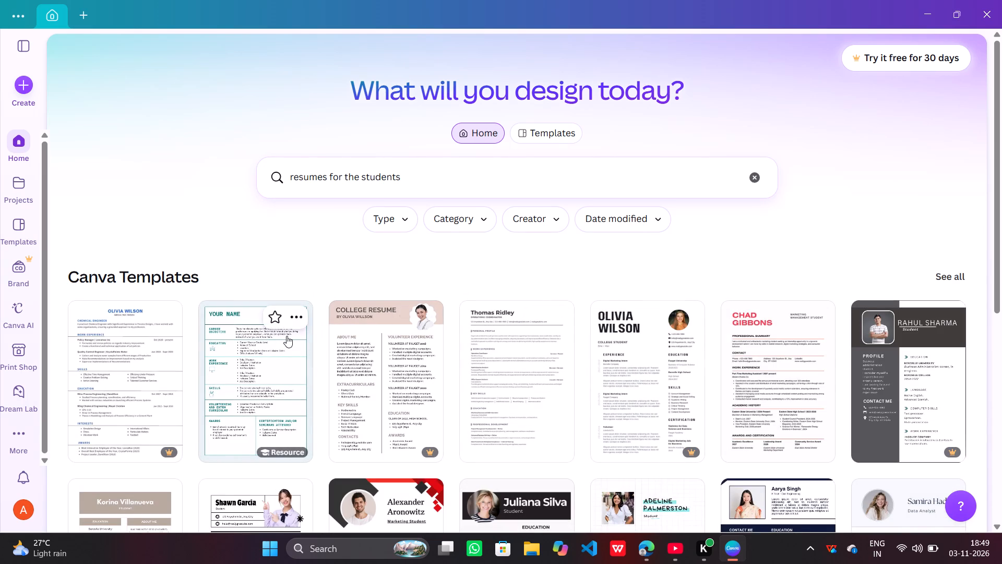
# Preview the Student Resume worksheet and the White and Nude Simple and Minimalist College Student Resume, closing each preview.
pyautogui.click(287, 336)
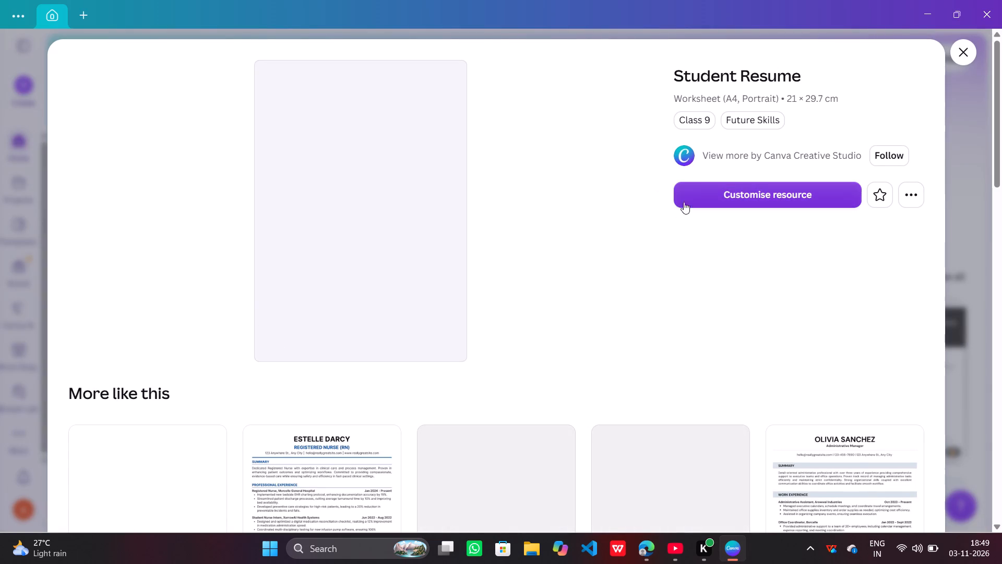
pyautogui.click(964, 52)
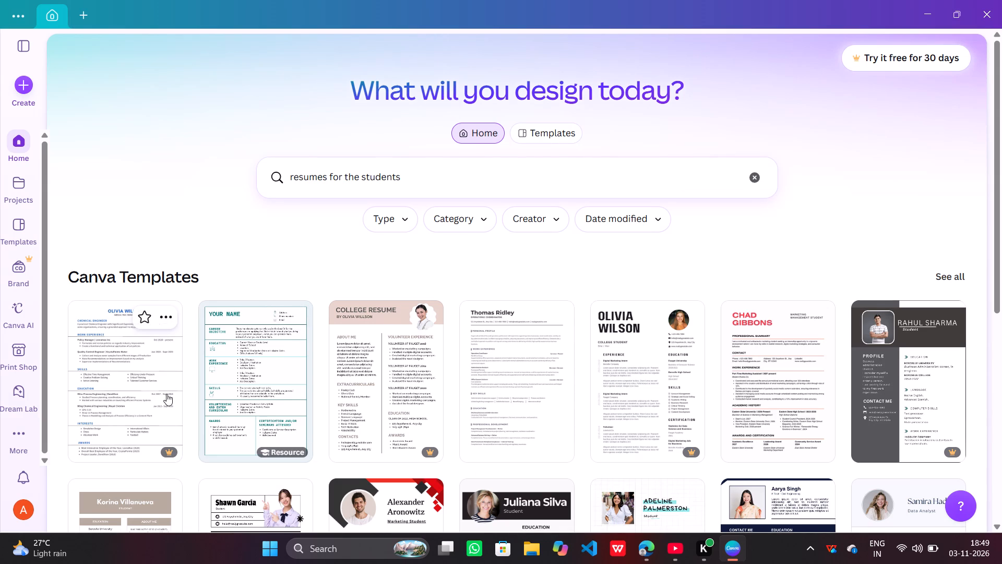
pyautogui.scroll(-2, 166, 394)
pyautogui.click(393, 232)
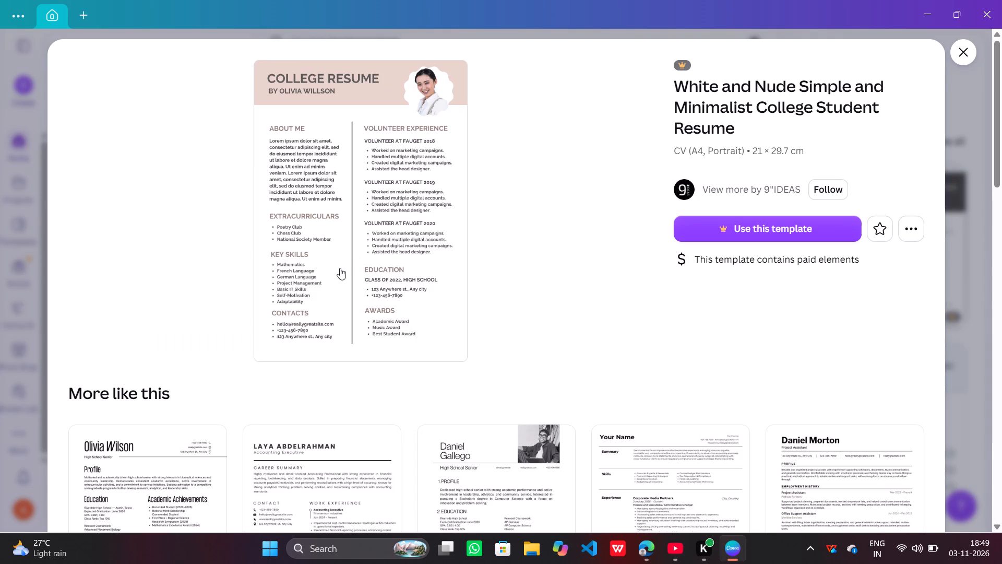
pyautogui.click(962, 51)
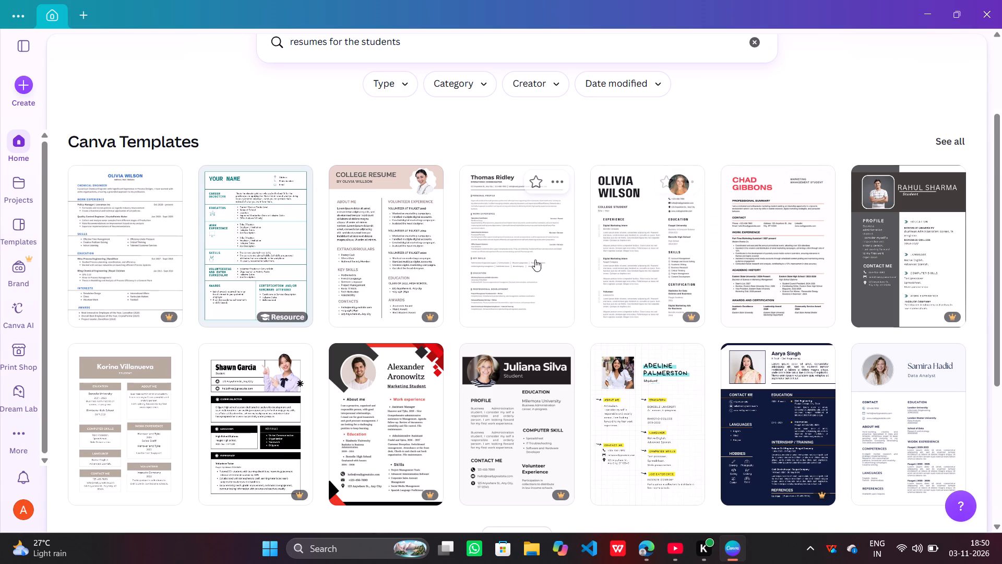
# Preview the Blue Minimalist Professional Resume and the Black and White Modern Student Resume, closing each preview.
pyautogui.click(149, 277)
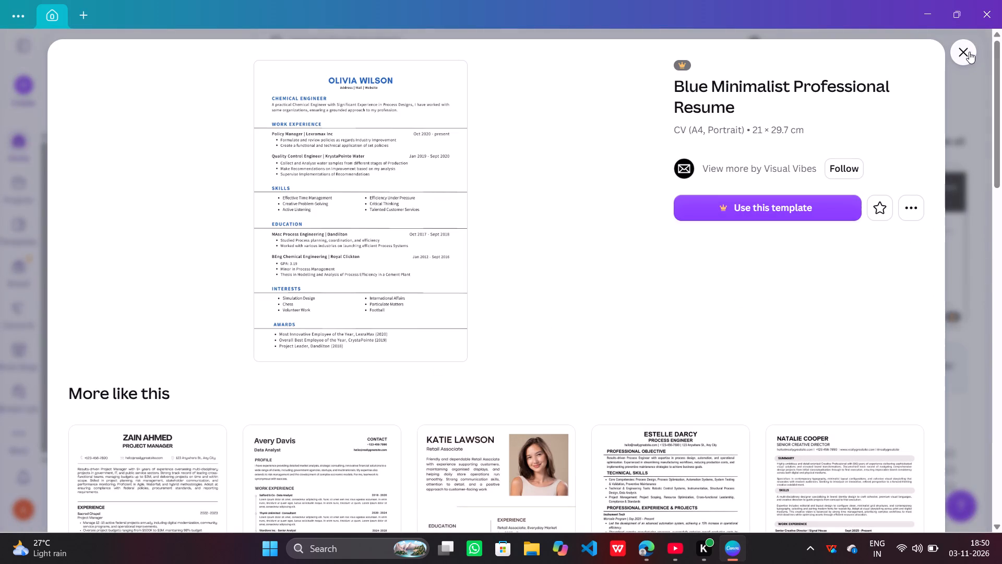
pyautogui.click(955, 61)
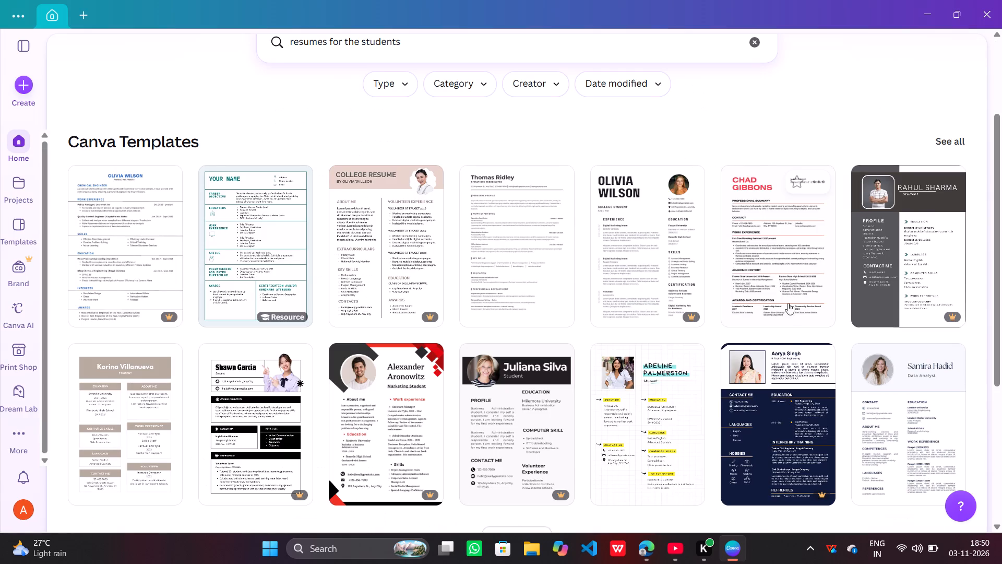
pyautogui.scroll(-4, 785, 327)
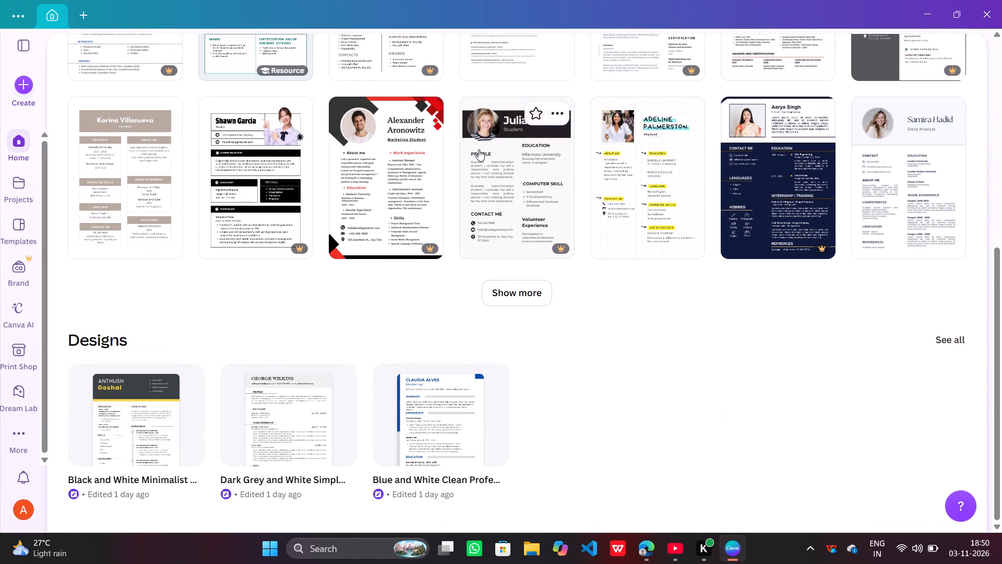
pyautogui.click(479, 149)
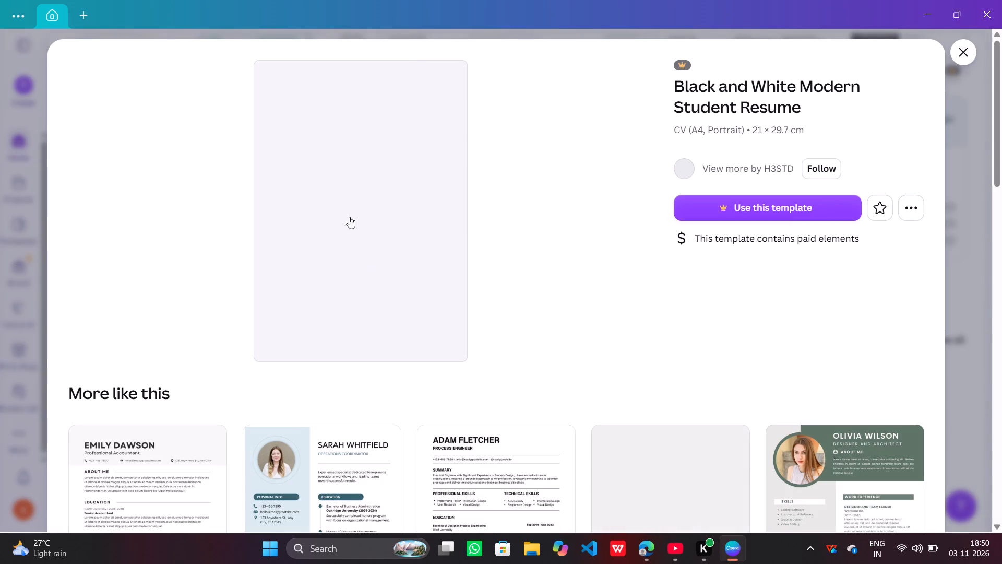
pyautogui.scroll(-3, 408, 426)
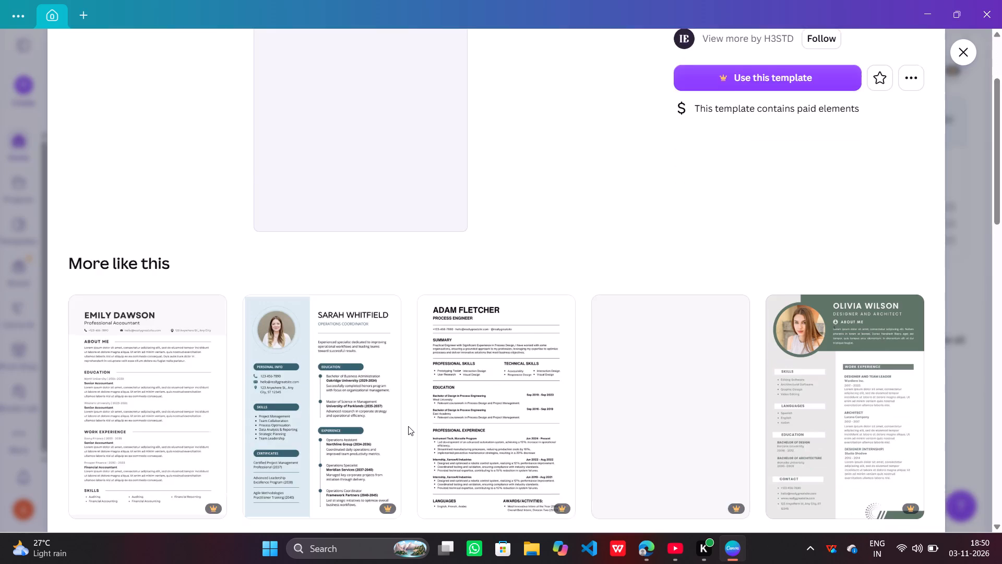
pyautogui.scroll(3, 408, 426)
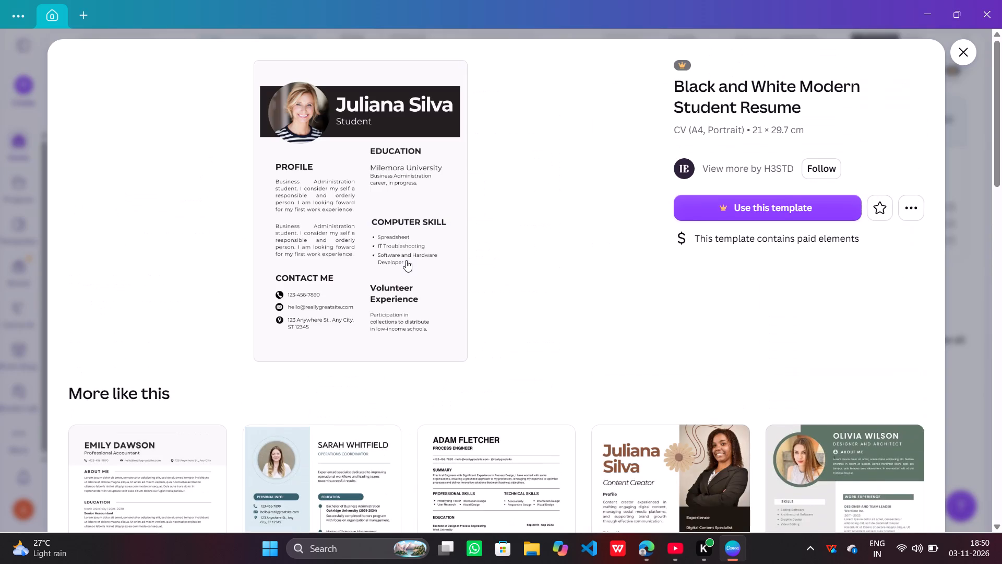
pyautogui.click(970, 63)
pyautogui.scroll(-2, 736, 237)
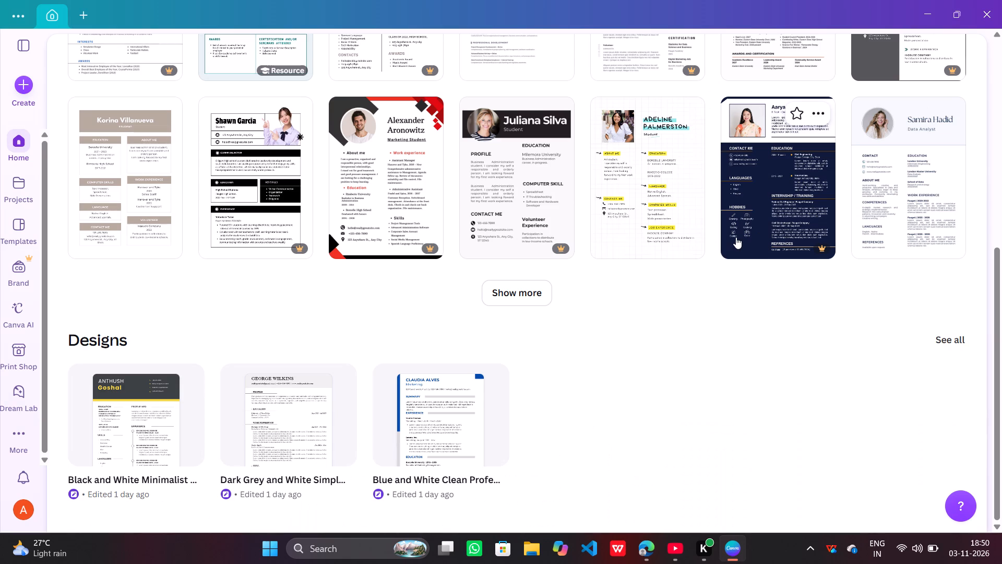
# Open the existing Blue and White Clean Professional A4 Resume design in the editor and look over its pages.
pyautogui.click(401, 420)
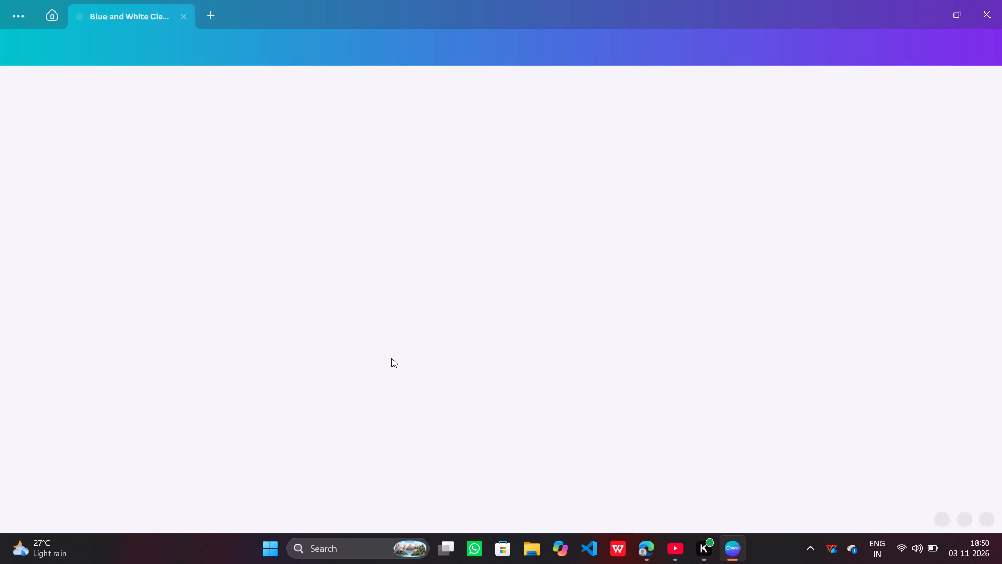
pyautogui.scroll(-7, 391, 358)
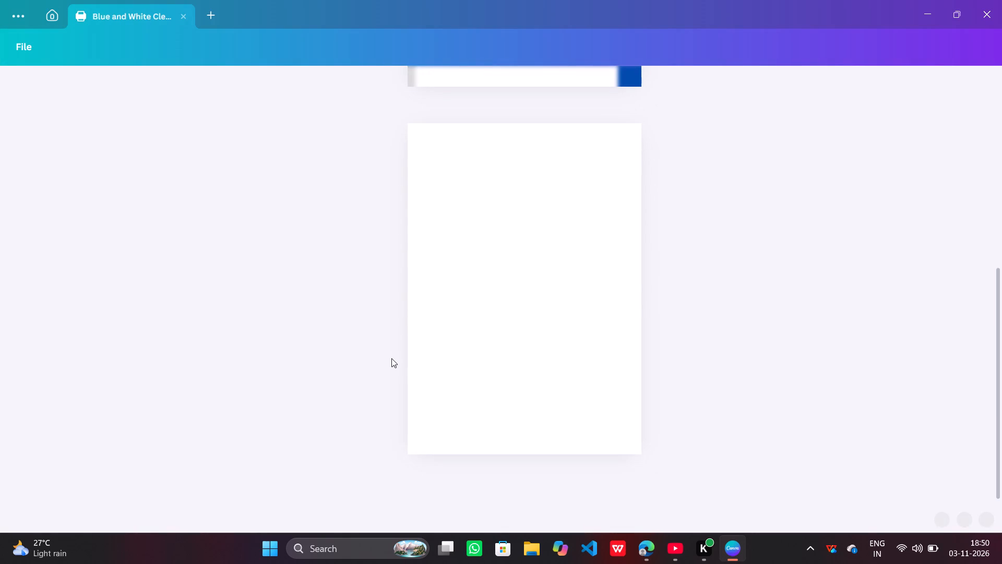
pyautogui.scroll(4, 391, 358)
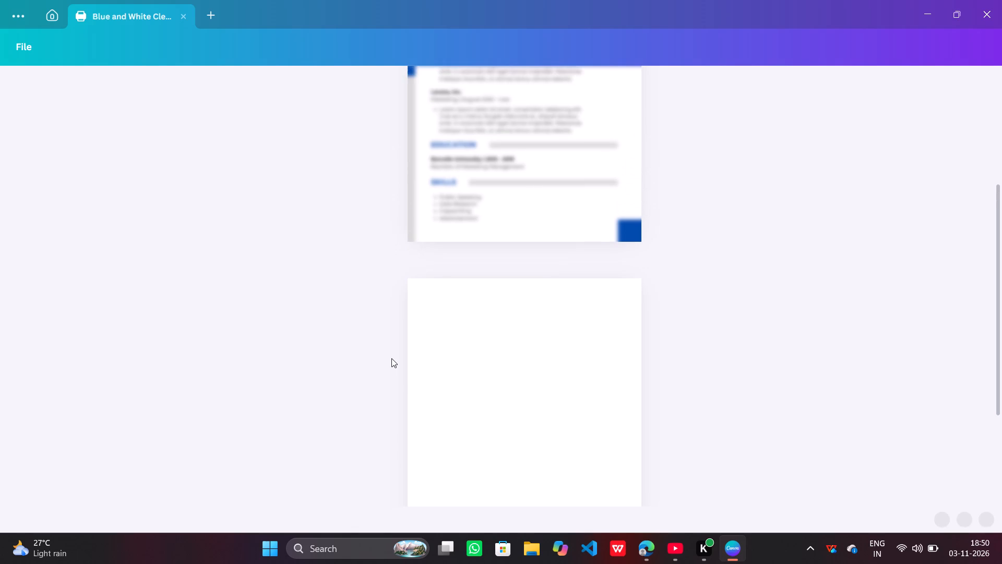
pyautogui.scroll(-1, 391, 358)
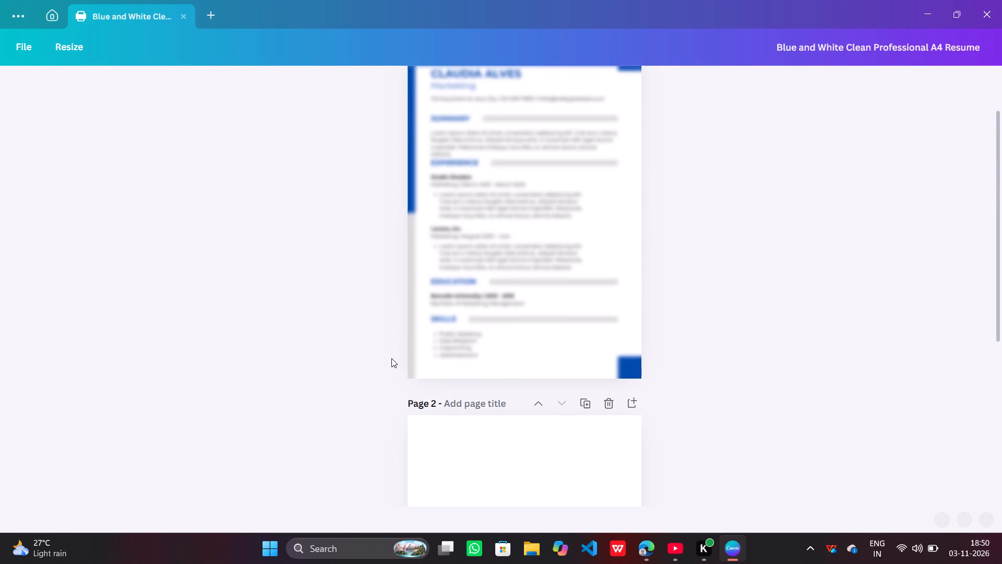
# Look over both pages of the resume design and try to select the content of page 1.
pyautogui.scroll(-1, 391, 358)
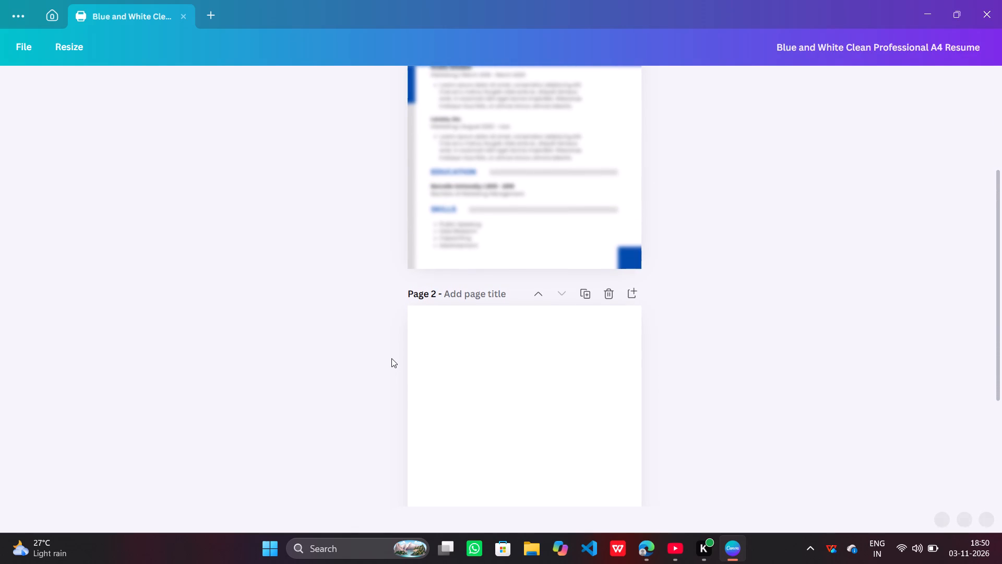
pyautogui.scroll(2, 391, 358)
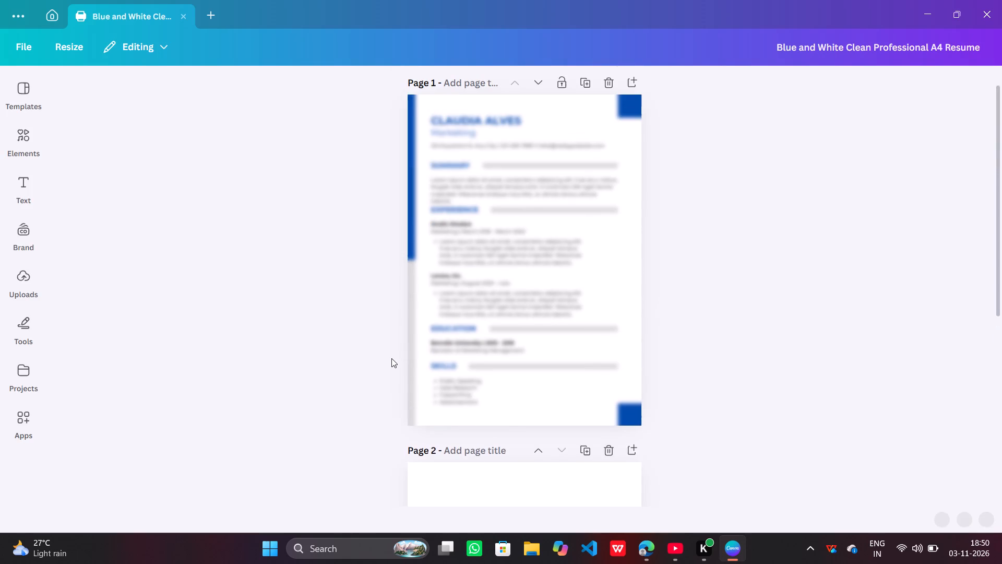
pyautogui.scroll(1, 391, 358)
pyautogui.click(553, 351)
pyautogui.tripleClick(603, 236)
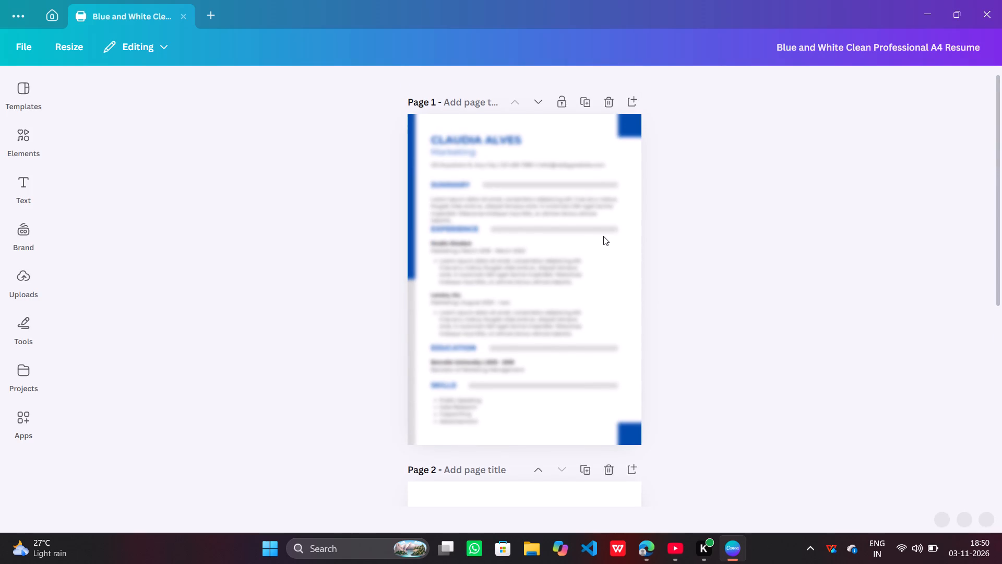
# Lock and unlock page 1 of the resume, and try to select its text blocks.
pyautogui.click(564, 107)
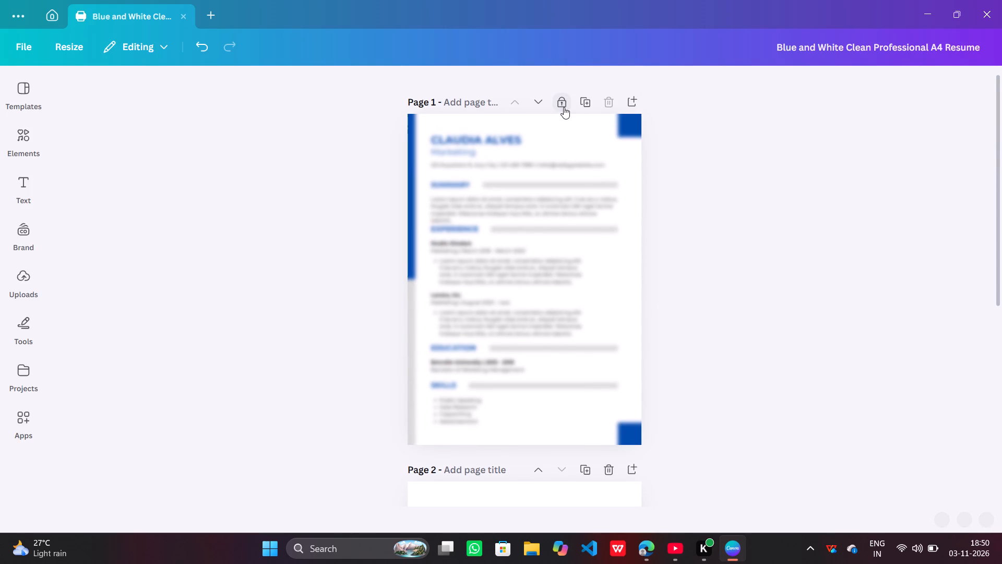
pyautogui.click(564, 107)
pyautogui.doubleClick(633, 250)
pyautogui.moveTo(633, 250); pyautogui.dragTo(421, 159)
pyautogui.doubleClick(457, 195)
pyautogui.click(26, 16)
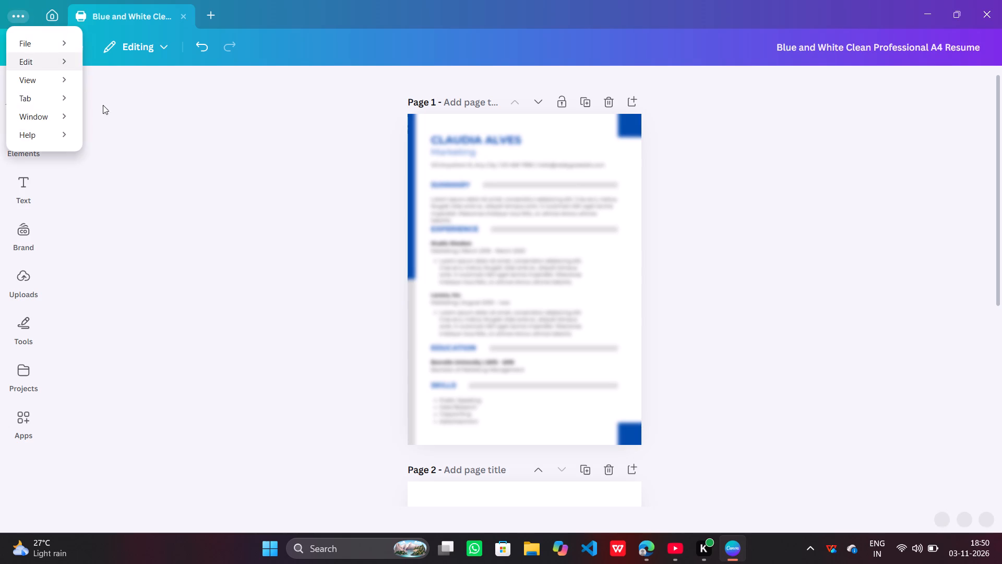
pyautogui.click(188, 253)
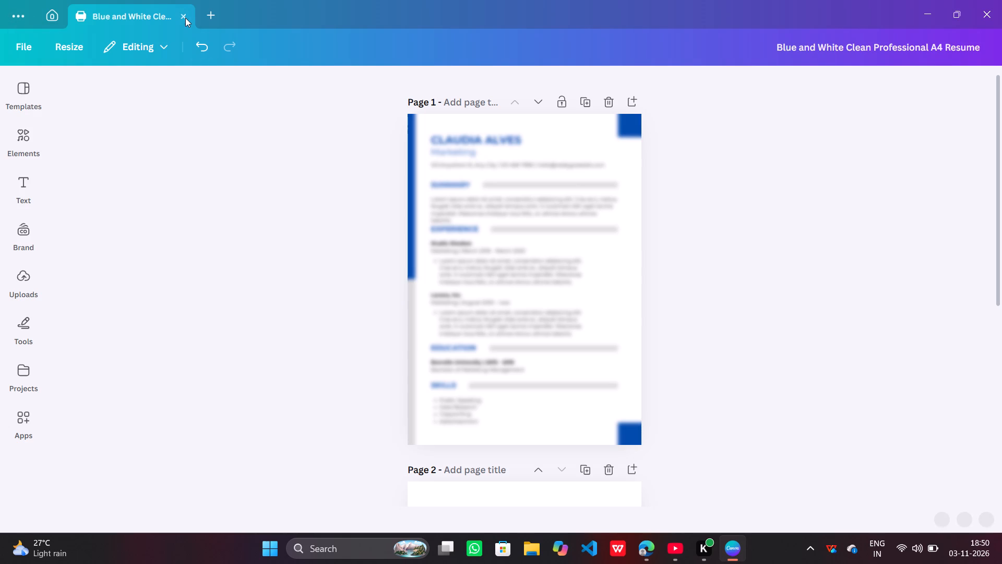
# Keep the recent changes to the resume design, look over its two pages, and close the design.
pyautogui.click(180, 16)
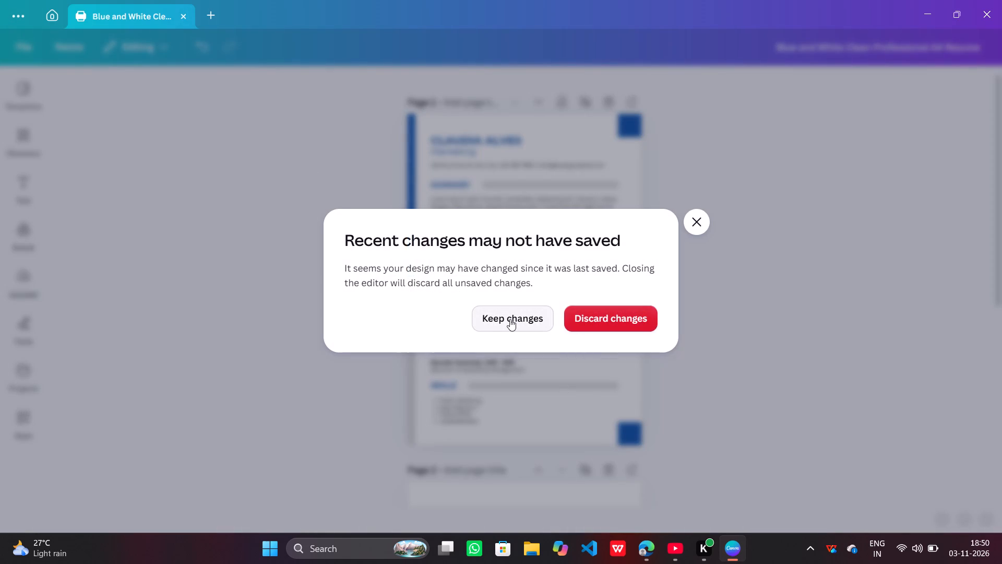
pyautogui.click(510, 321)
pyautogui.scroll(-1, 535, 250)
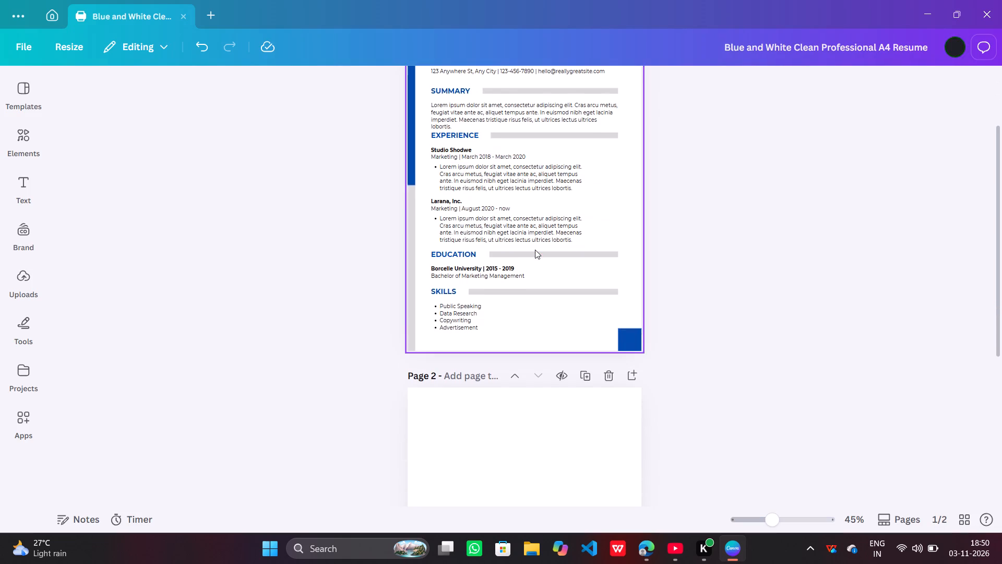
pyautogui.scroll(-1, 535, 250)
pyautogui.scroll(2, 535, 250)
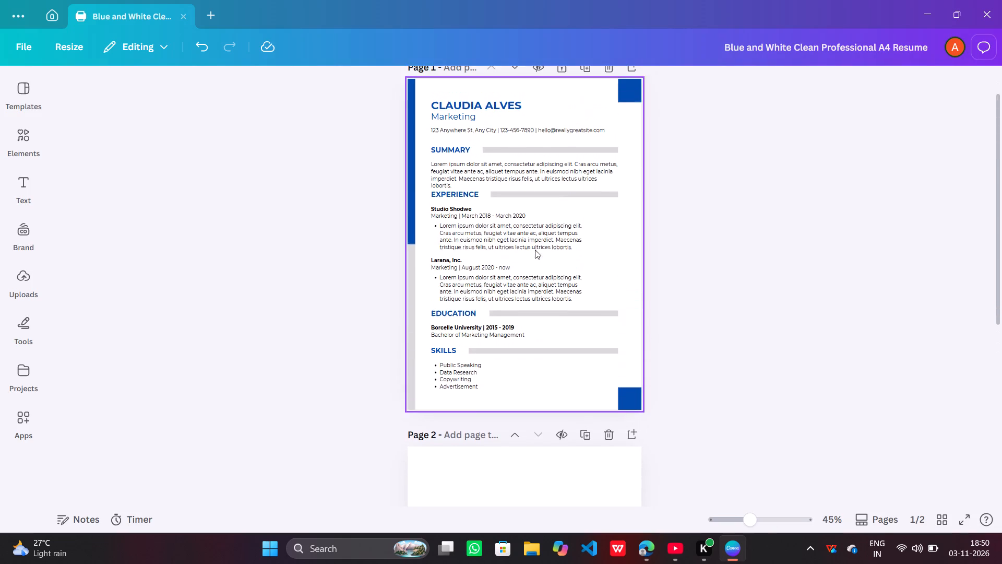
pyautogui.scroll(1, 535, 250)
pyautogui.scroll(-1, 535, 250)
pyautogui.scroll(3, 535, 250)
pyautogui.click(180, 16)
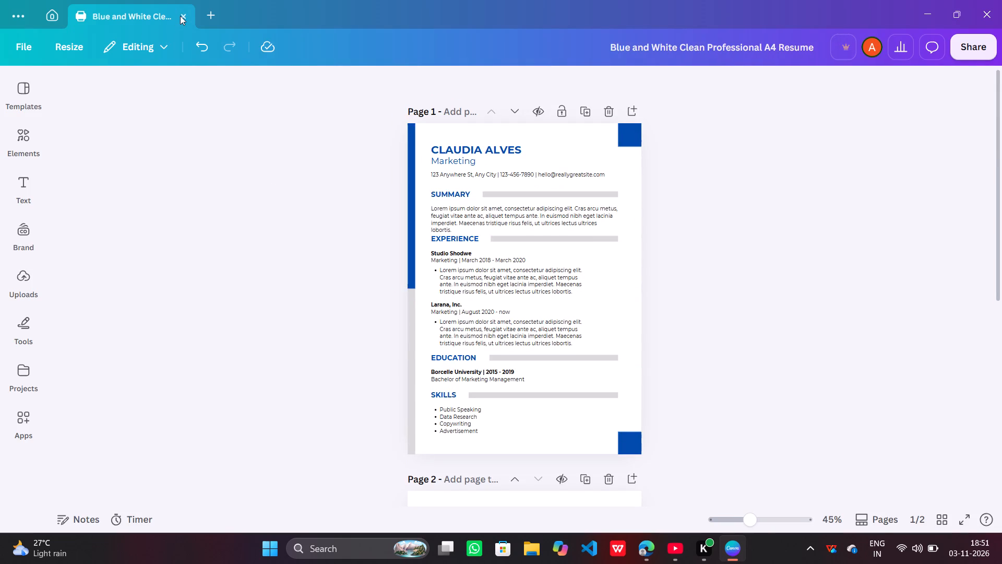
# Preview the Red Black Modern Student Resume template and close the preview.
pyautogui.click(375, 169)
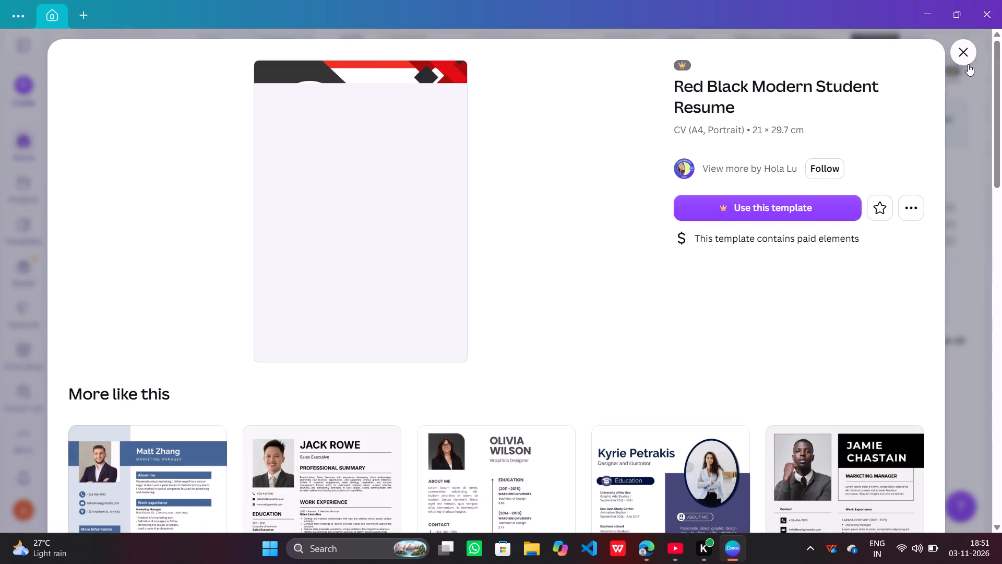
pyautogui.click(962, 55)
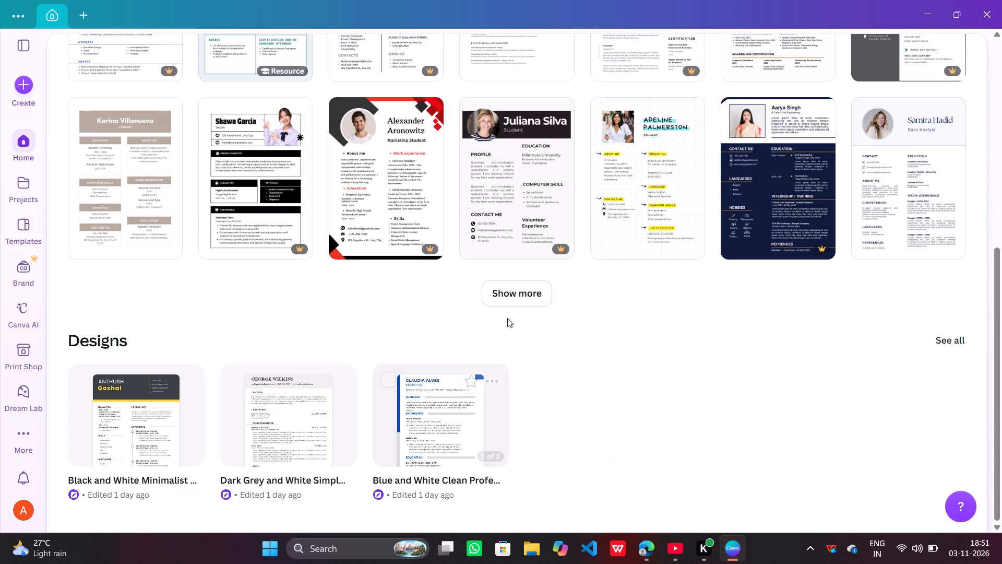
# Browse the template-only results for the student resume search and preview the White and Nude Simple and Minimalist College Student Resume.
pyautogui.scroll(10, 507, 318)
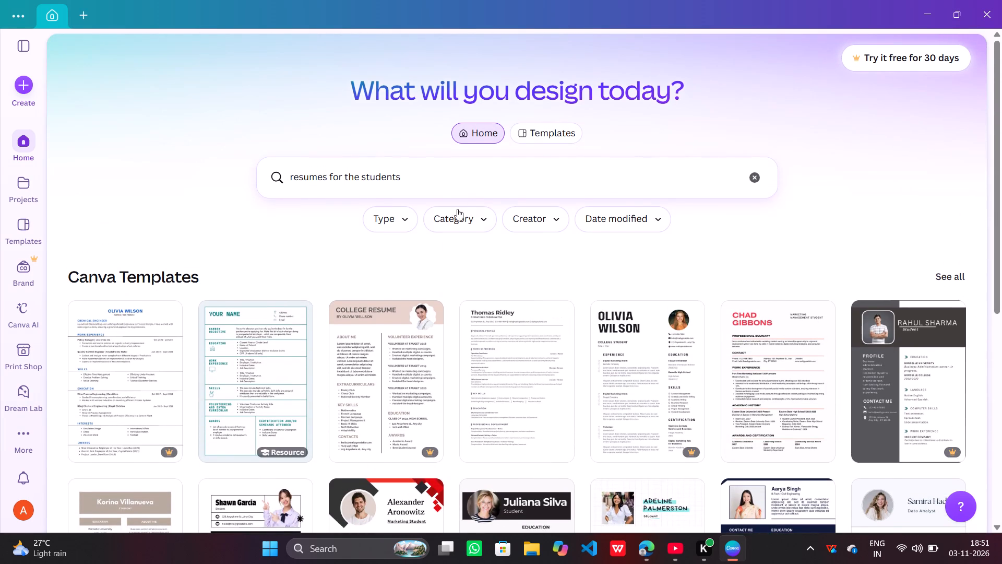
pyautogui.click(538, 129)
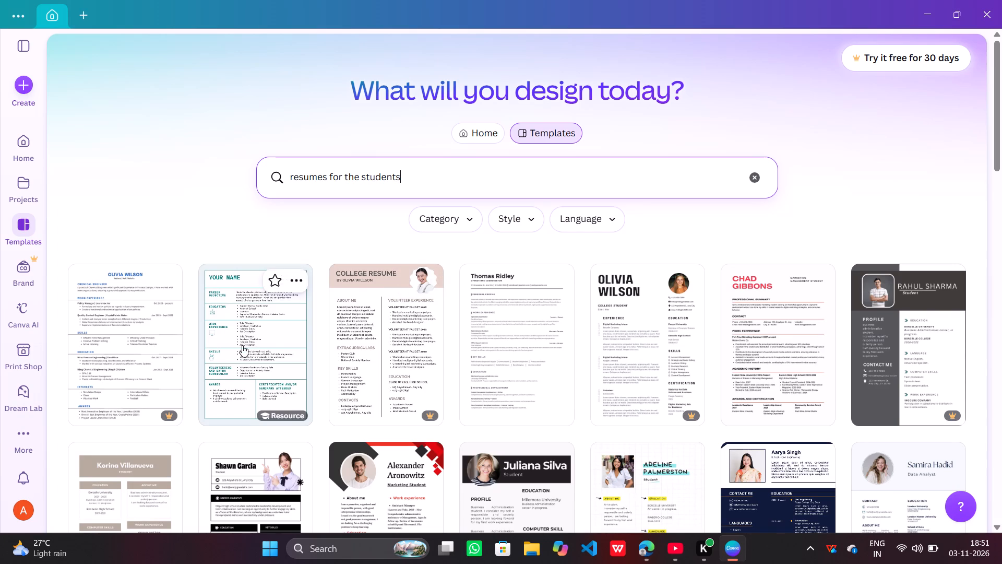
pyautogui.click(352, 337)
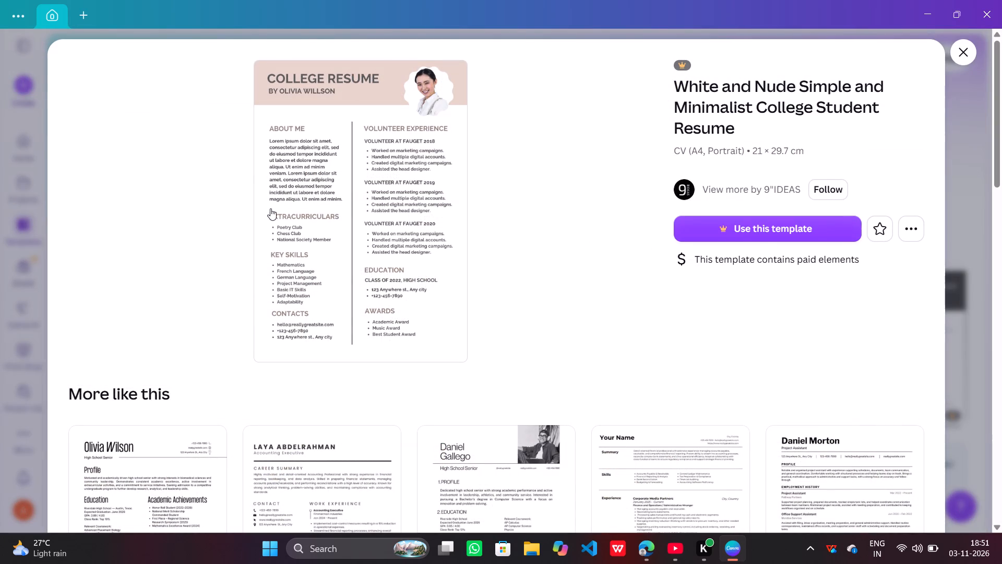
pyautogui.tripleClick(469, 233)
pyautogui.click(51, 34)
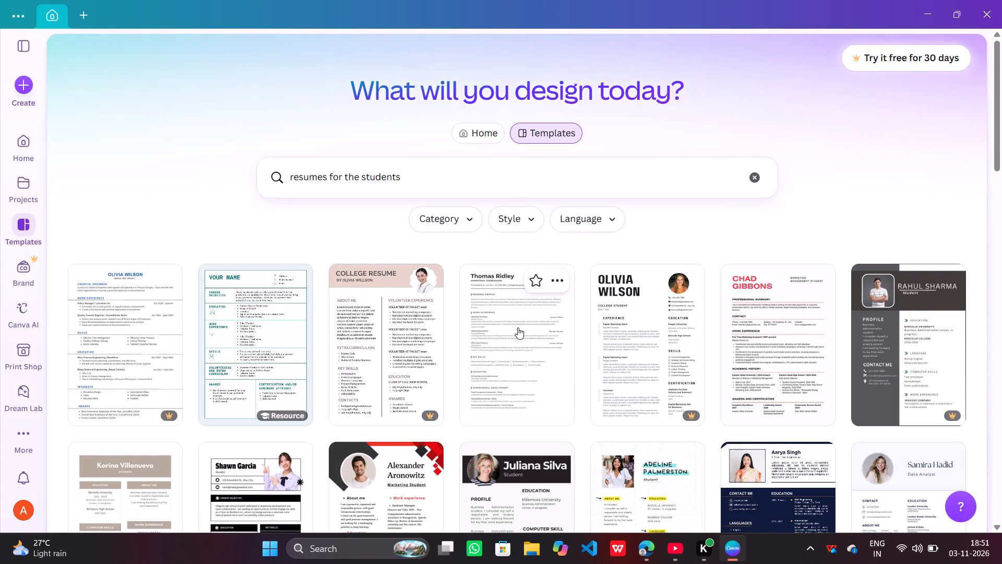
pyautogui.scroll(-4, 506, 330)
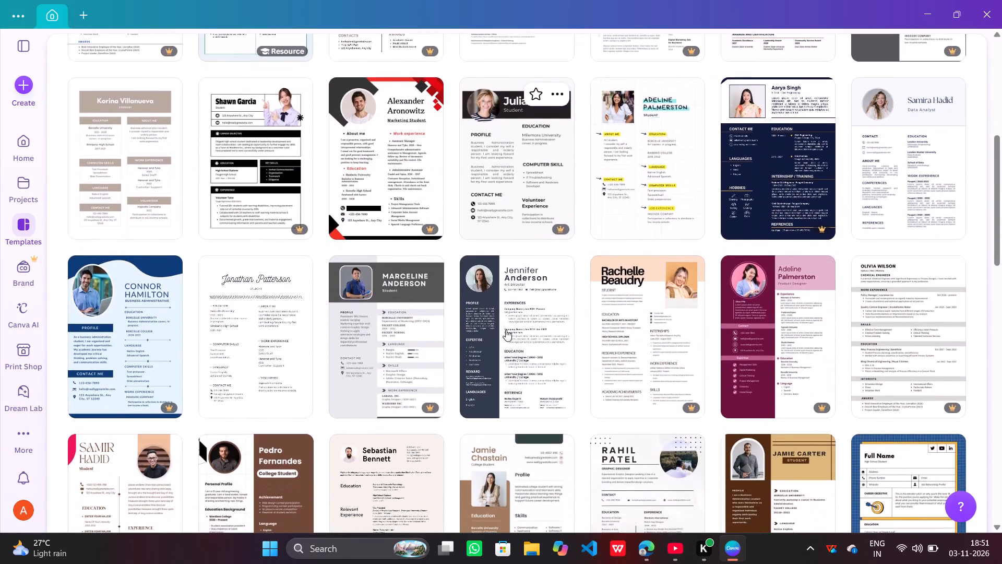
# Open the overview of all projects.
pyautogui.click(21, 191)
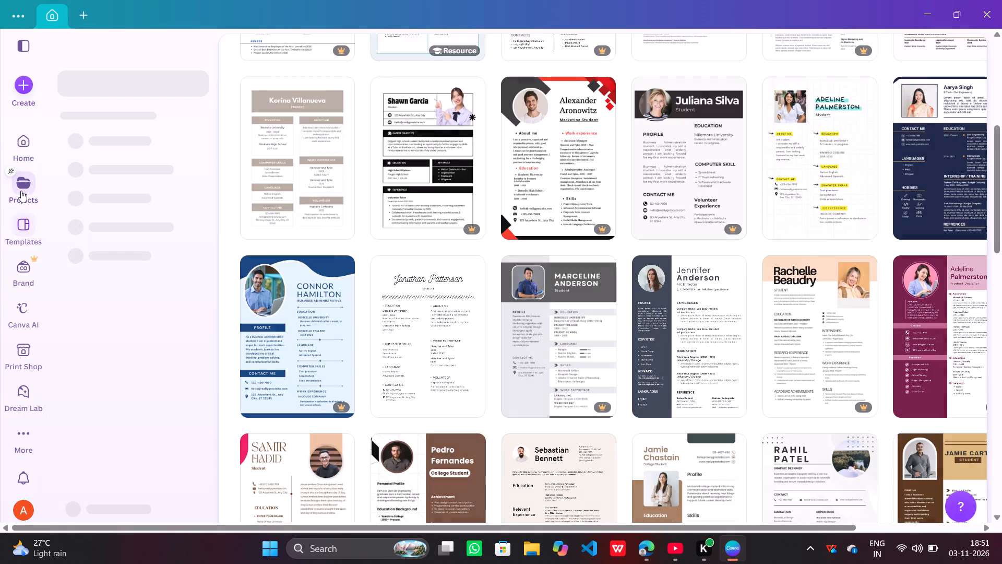
pyautogui.moveTo(10, 147); pyautogui.dragTo(37, 78)
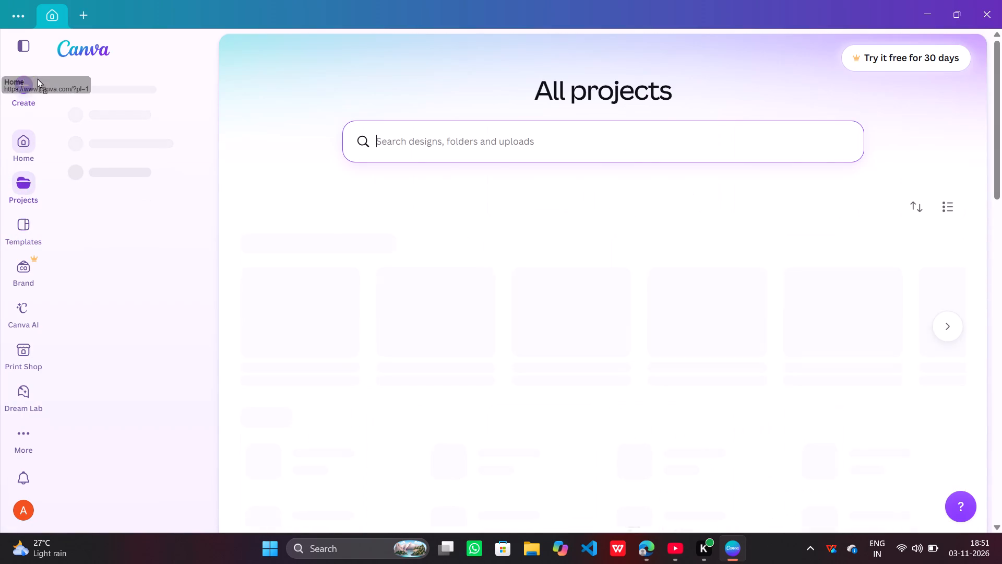
pyautogui.moveTo(37, 78); pyautogui.dragTo(23, 89)
# Open the options for creating a design and browse the popular and new design types.
pyautogui.click(24, 84)
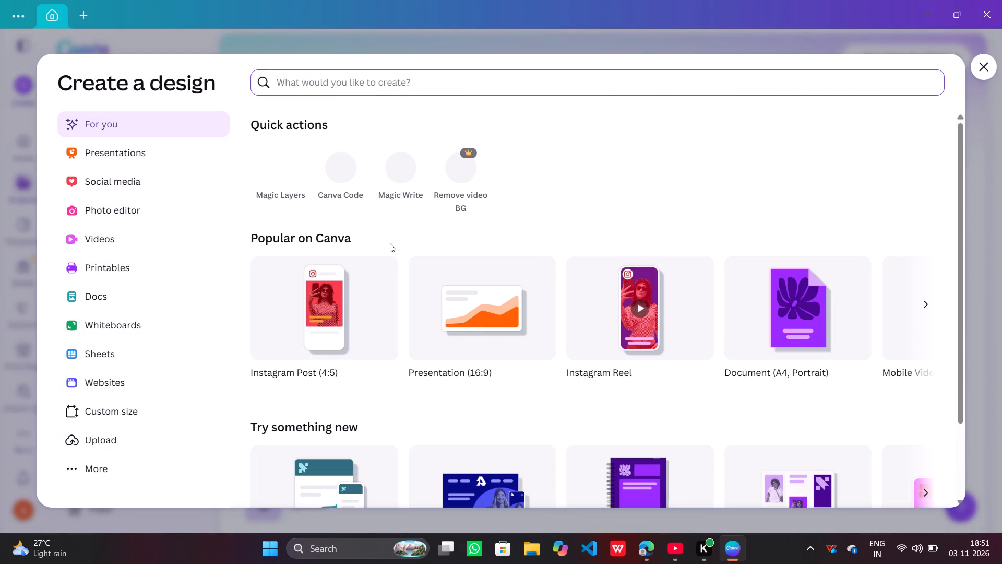
pyautogui.scroll(-2, 372, 218)
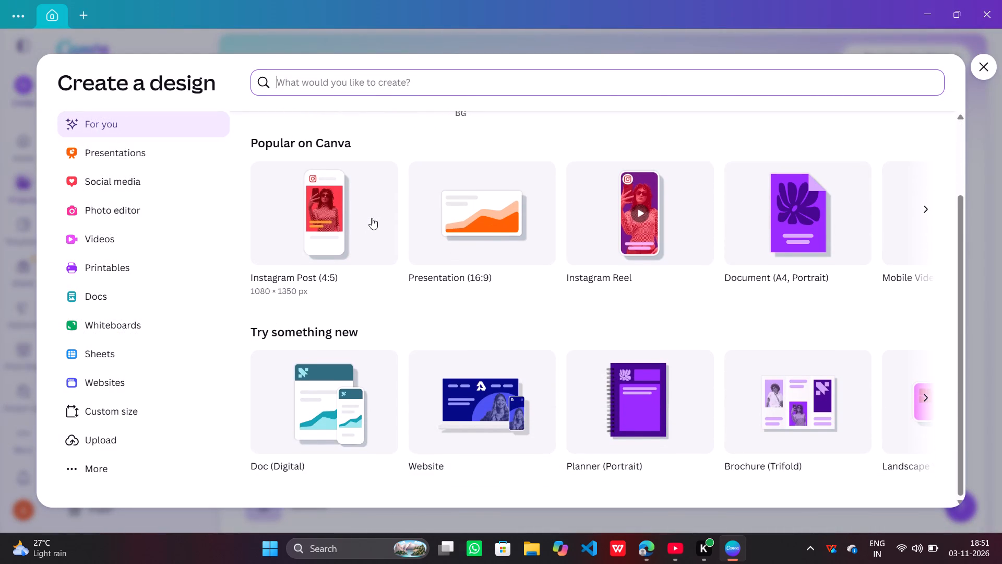
pyautogui.scroll(-1, 412, 359)
pyautogui.hscroll(-3, 722, 403)
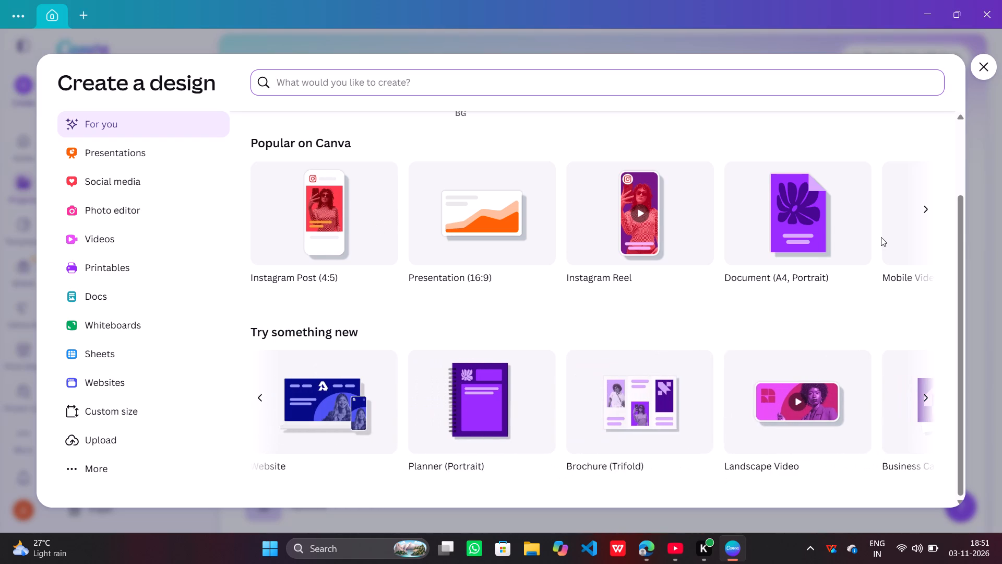
pyautogui.hscroll(-14, 881, 237)
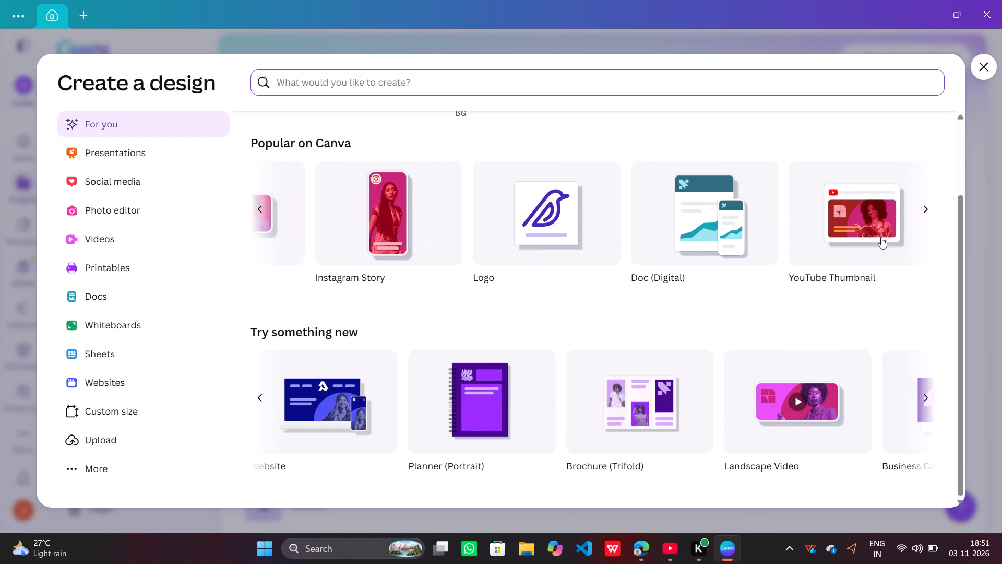
pyautogui.hscroll(-4, 881, 237)
pyautogui.hscroll(-4, 827, 356)
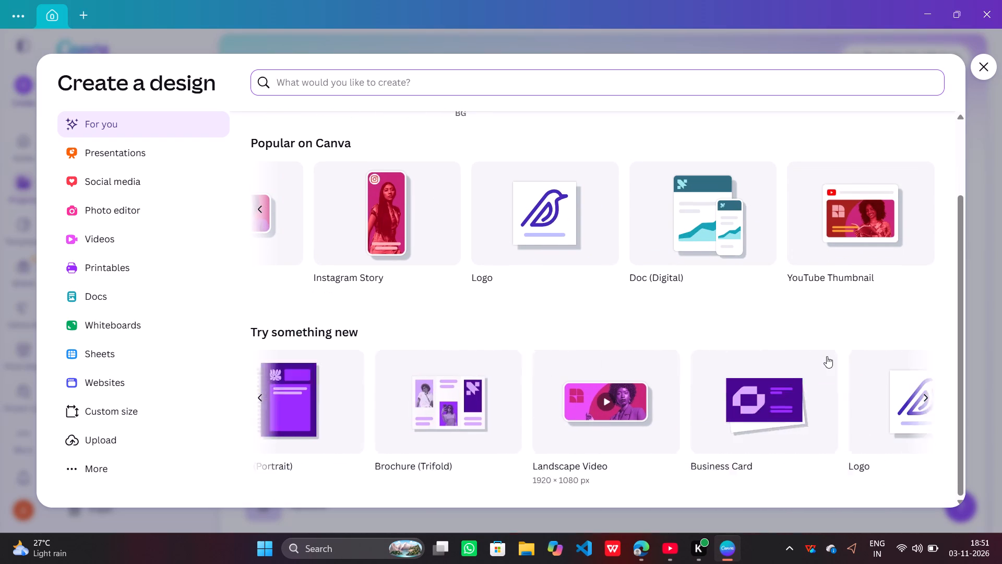
pyautogui.hscroll(-3, 827, 356)
pyautogui.scroll(-5, 827, 356)
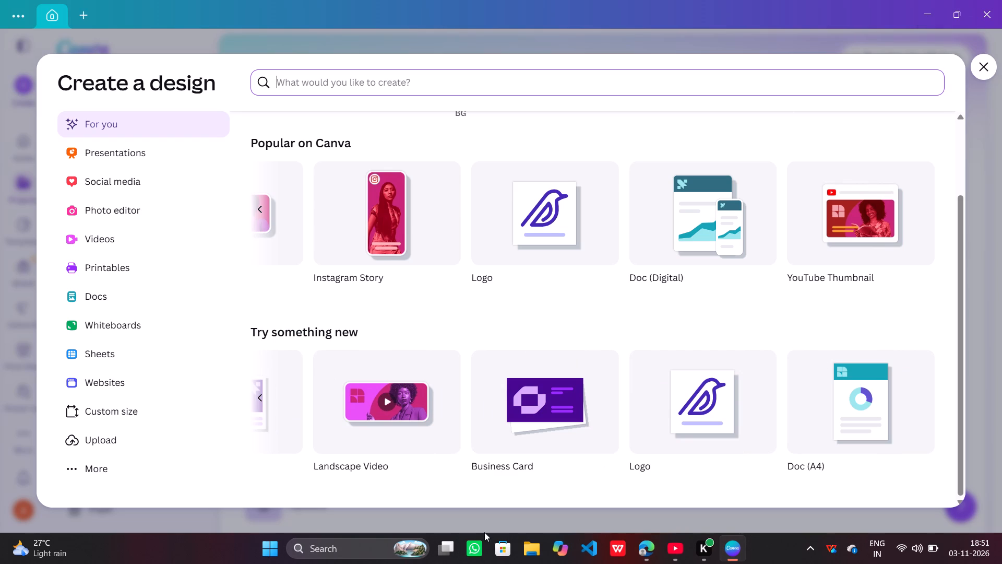
# Switch to File Explorer and search Home for "cirr".
pyautogui.click(524, 548)
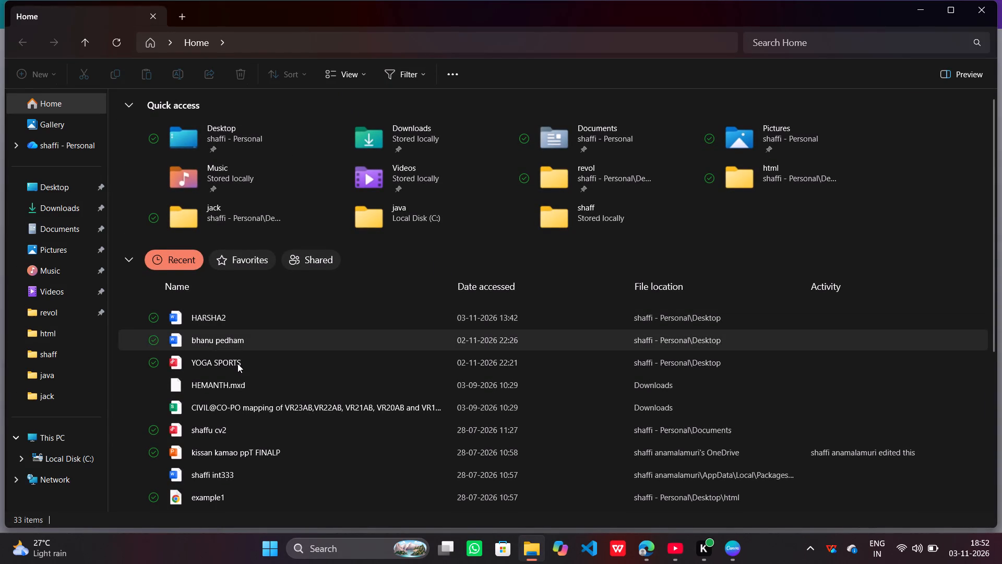
pyautogui.scroll(-1, 237, 363)
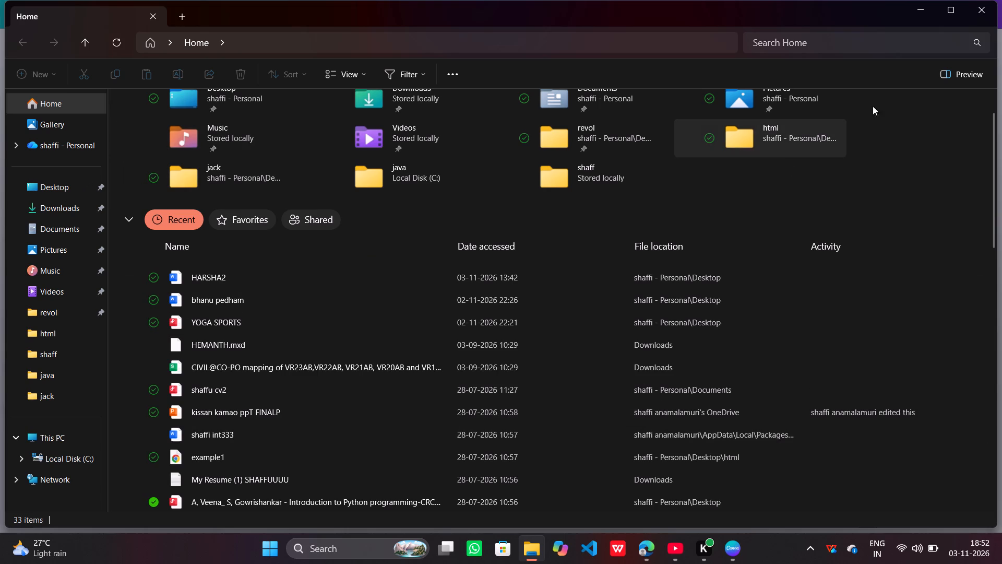
pyautogui.click(864, 41)
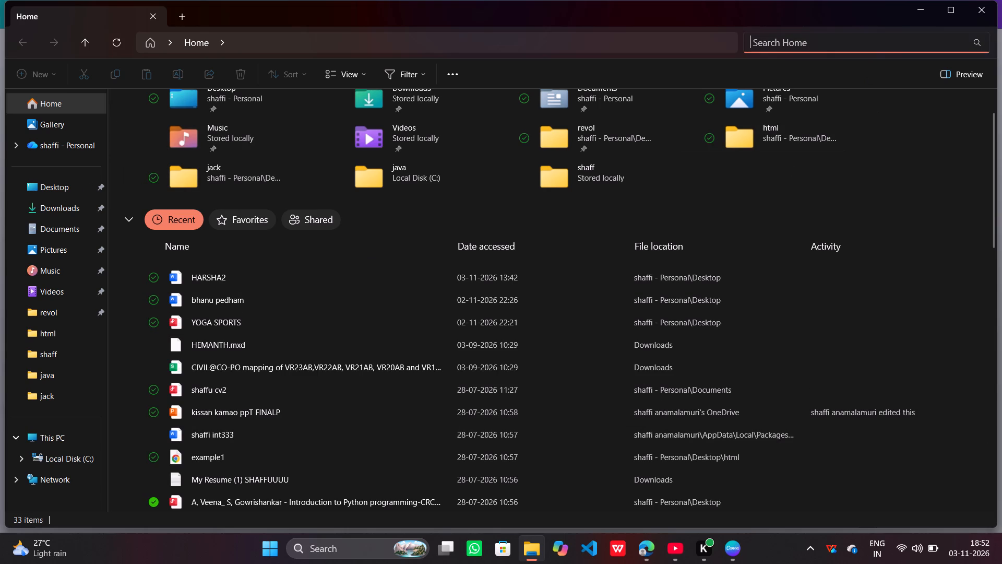
pyautogui.press('r')
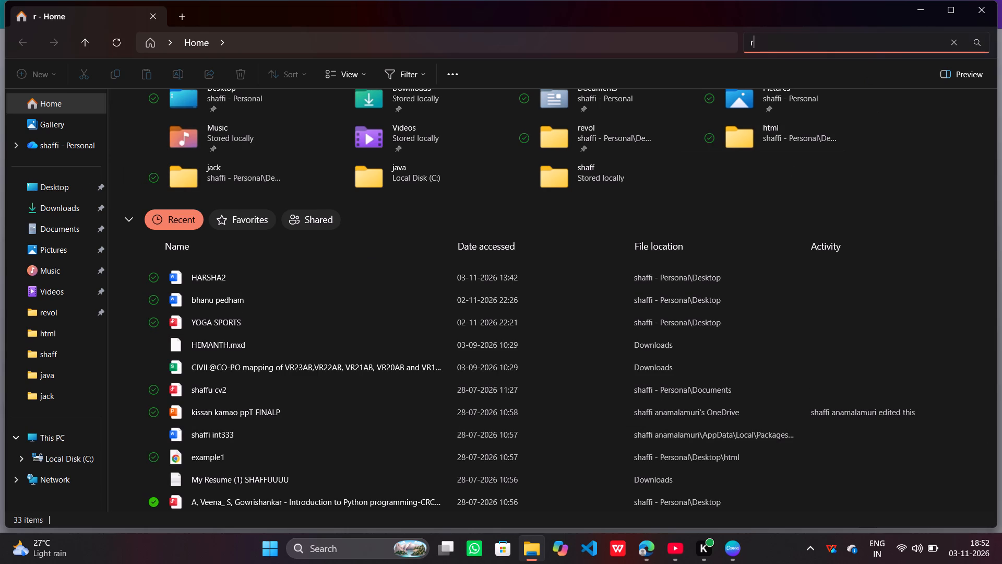
pyautogui.press('BackSpace')
pyautogui.press('c')
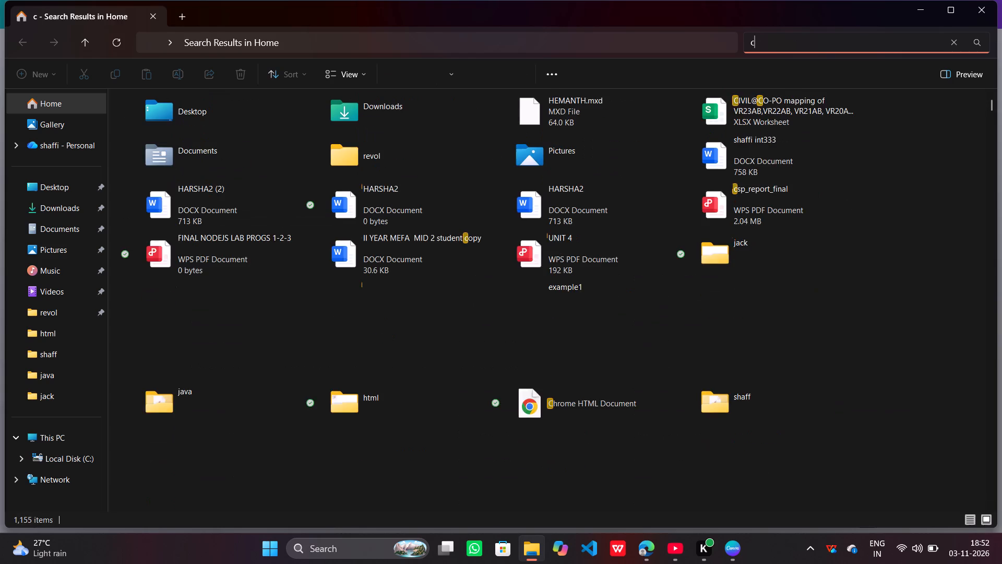
pyautogui.write('irr')
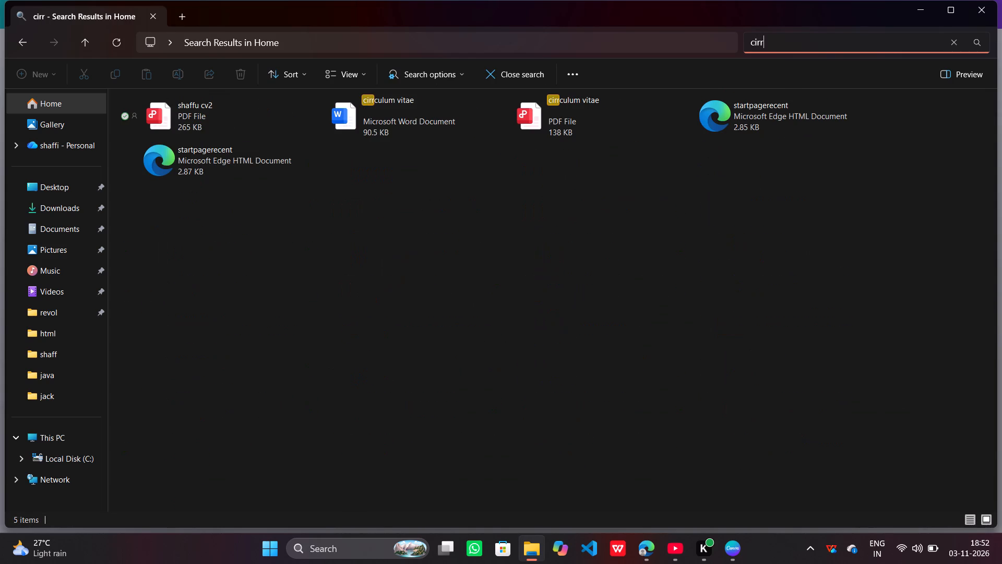
# Open the existing CV PDF and the cirrculum vitae Word document from the search results in WPS Office.
pyautogui.doubleClick(252, 118)
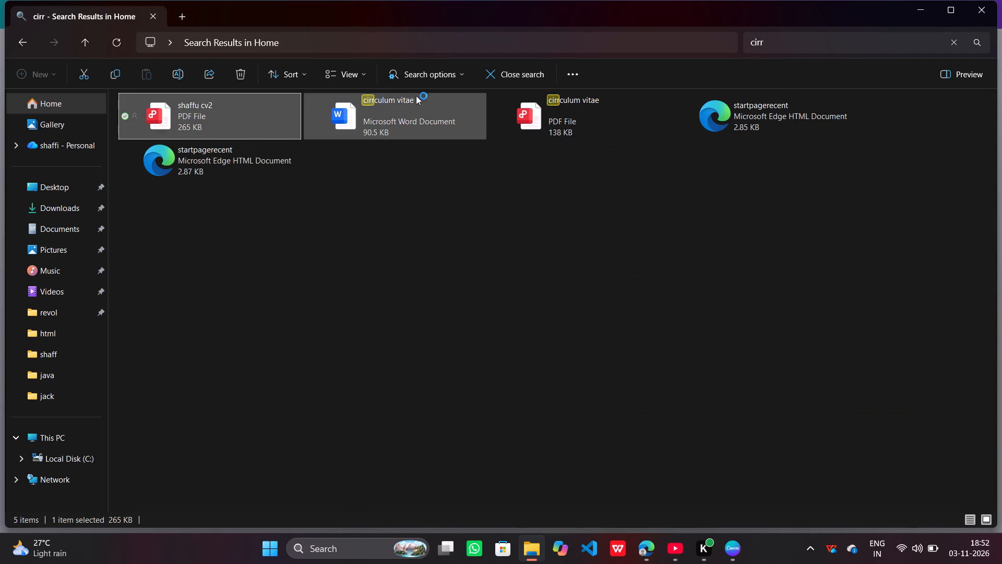
pyautogui.doubleClick(400, 103)
pyautogui.tripleClick(400, 103)
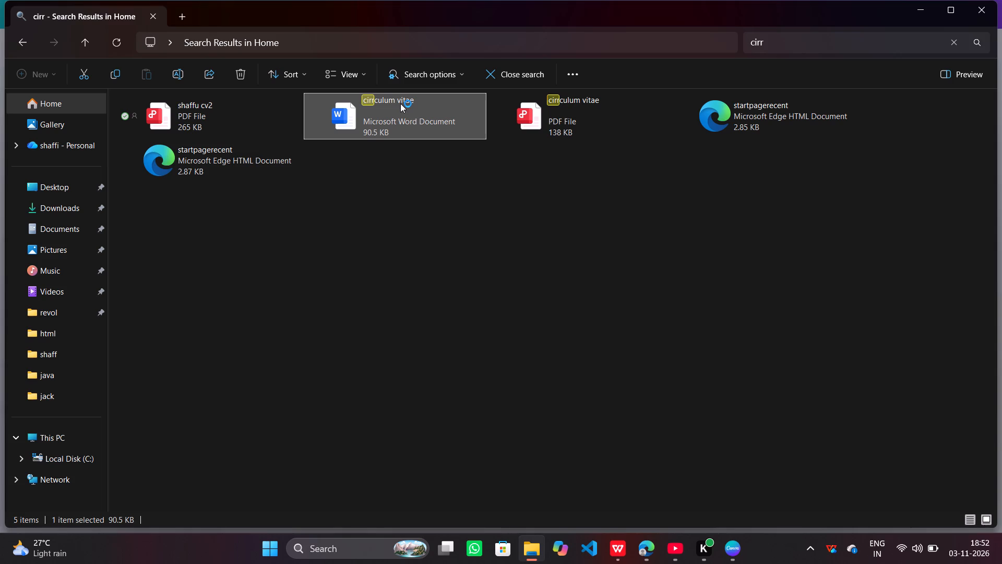
pyautogui.doubleClick(384, 123)
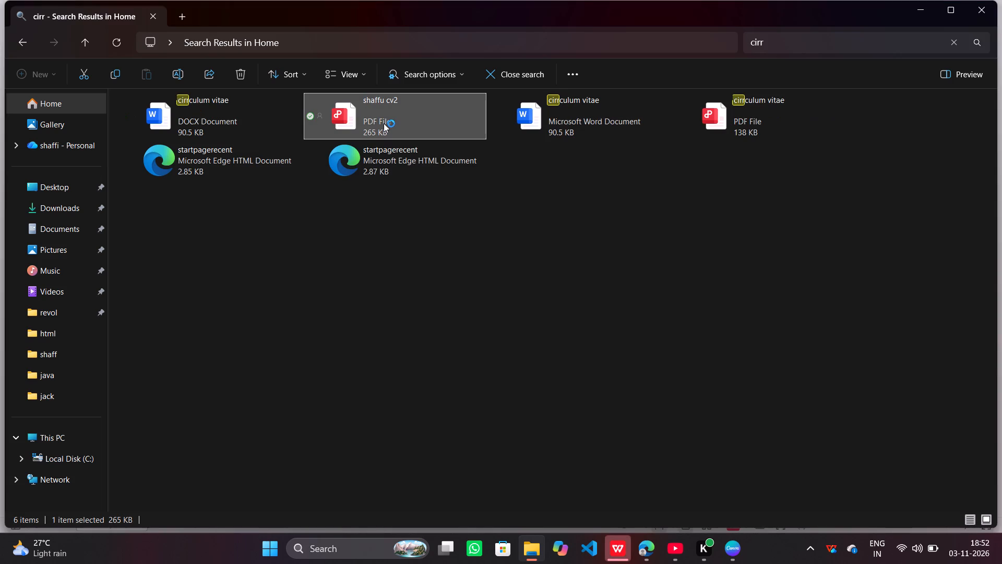
pyautogui.doubleClick(384, 123)
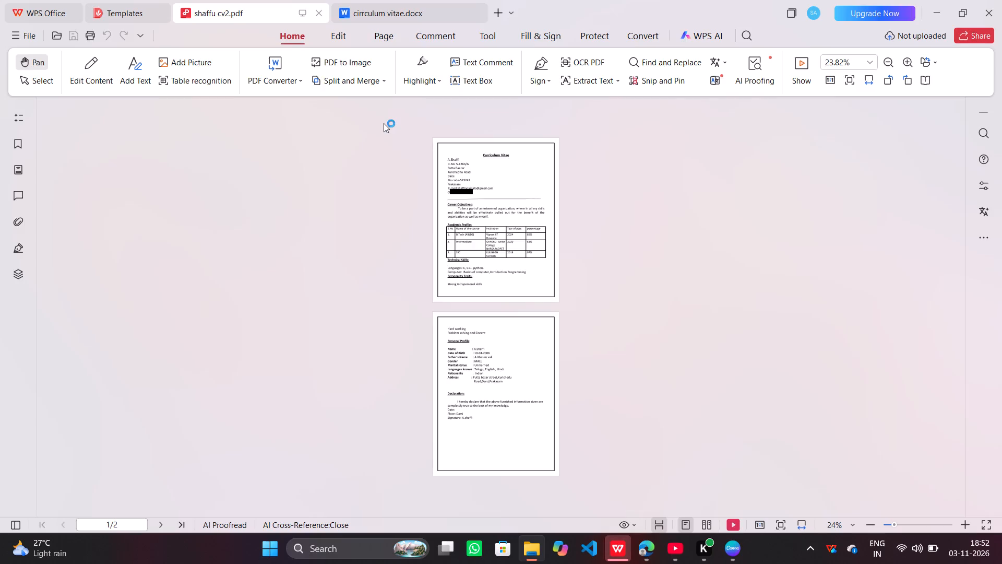
# Read through both pages of the CV PDF, from the contact details and academic profile to the personal profile and declaration.
pyautogui.keyDown('ctrl'); pyautogui.scroll(4, 509, 224); pyautogui.keyUp('ctrl')
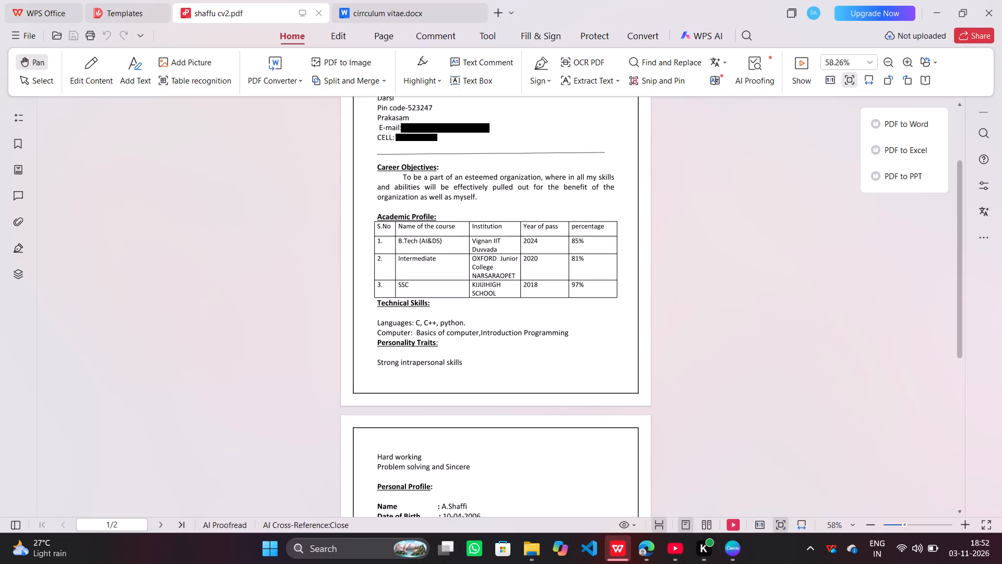
pyautogui.scroll(1, 509, 224)
pyautogui.scroll(-1, 509, 224)
pyautogui.scroll(2, 509, 224)
pyautogui.scroll(-2, 509, 224)
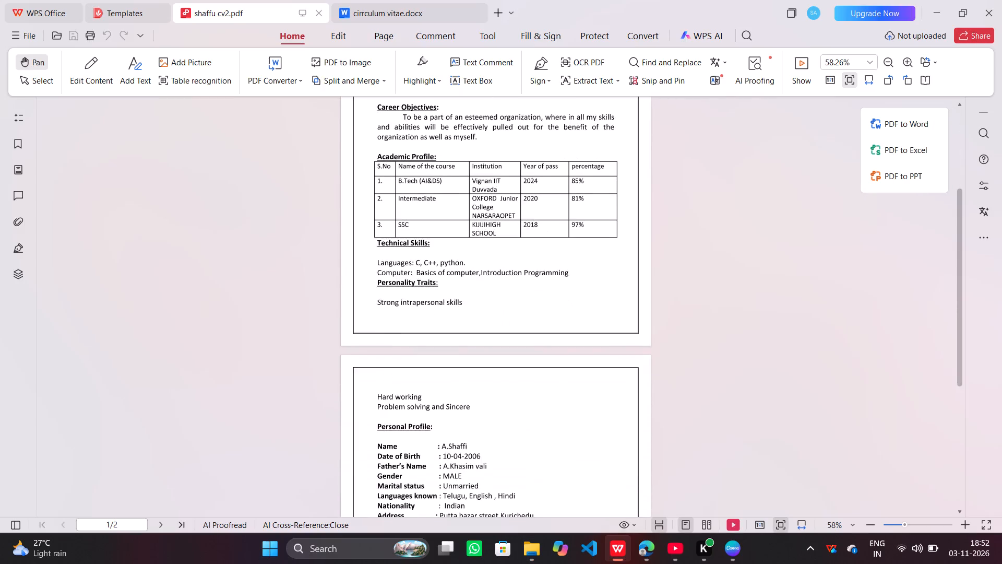
pyautogui.scroll(-4, 509, 224)
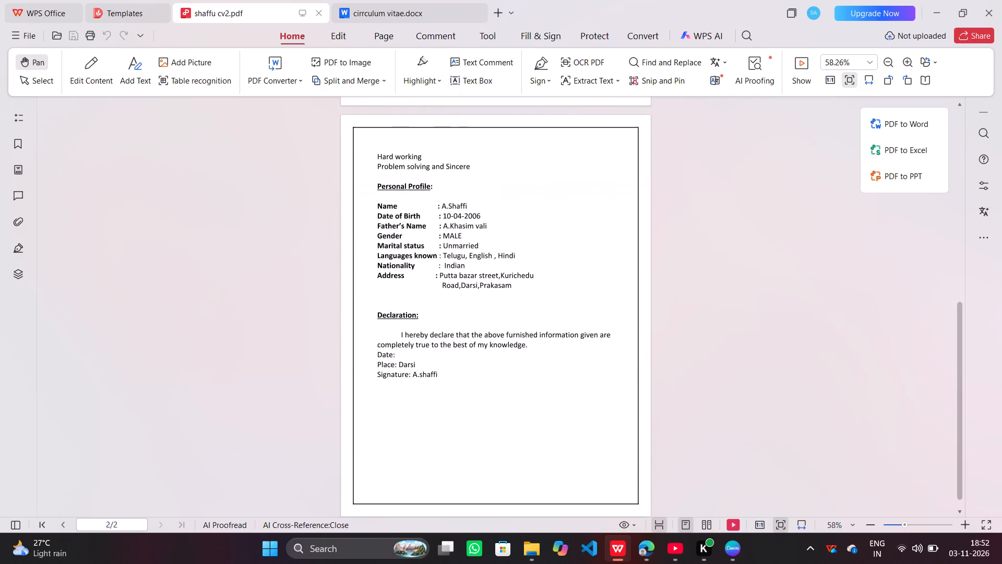
pyautogui.scroll(-1, 509, 224)
pyautogui.keyDown('ctrl'); pyautogui.scroll(1, 509, 224); pyautogui.keyUp('ctrl')
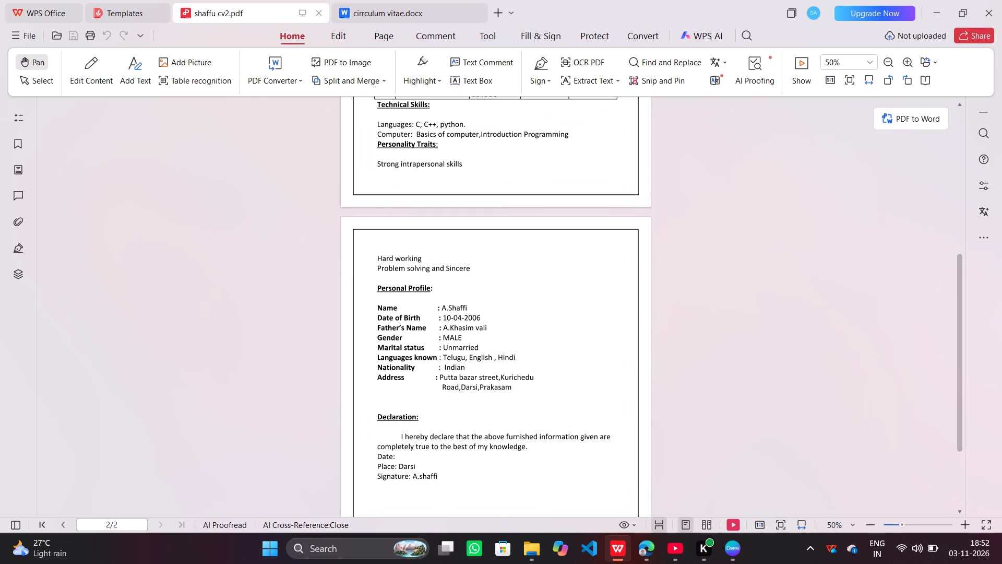
pyautogui.click(497, 312)
pyautogui.click(490, 319)
pyautogui.scroll(-2, 490, 319)
pyautogui.scroll(1, 490, 319)
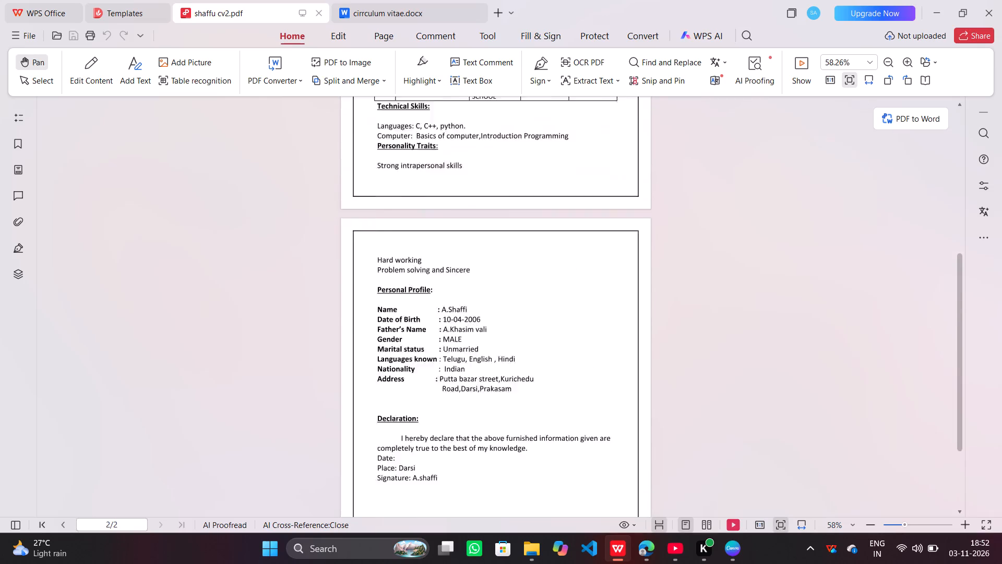
pyautogui.scroll(6, 490, 319)
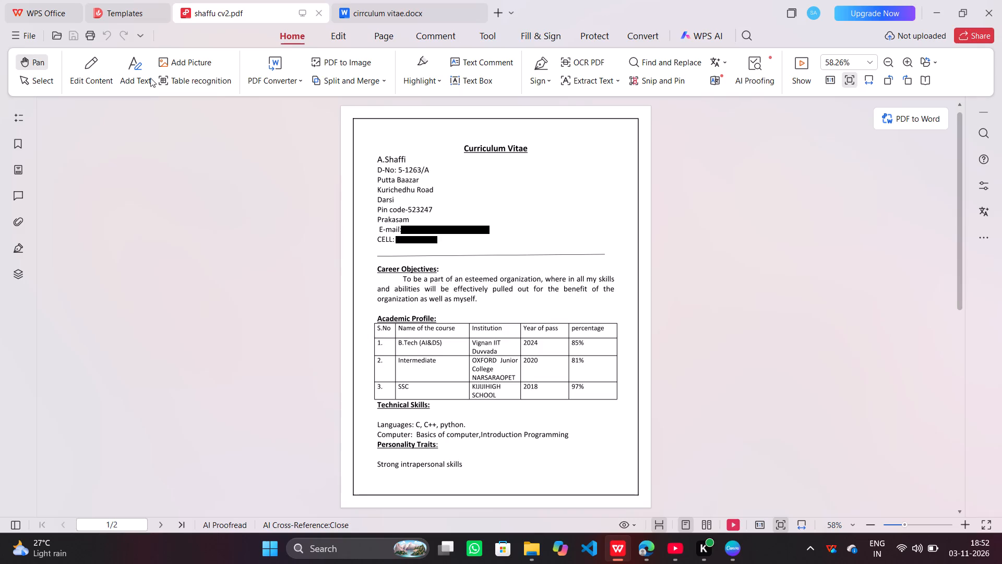
pyautogui.scroll(-1, 454, 189)
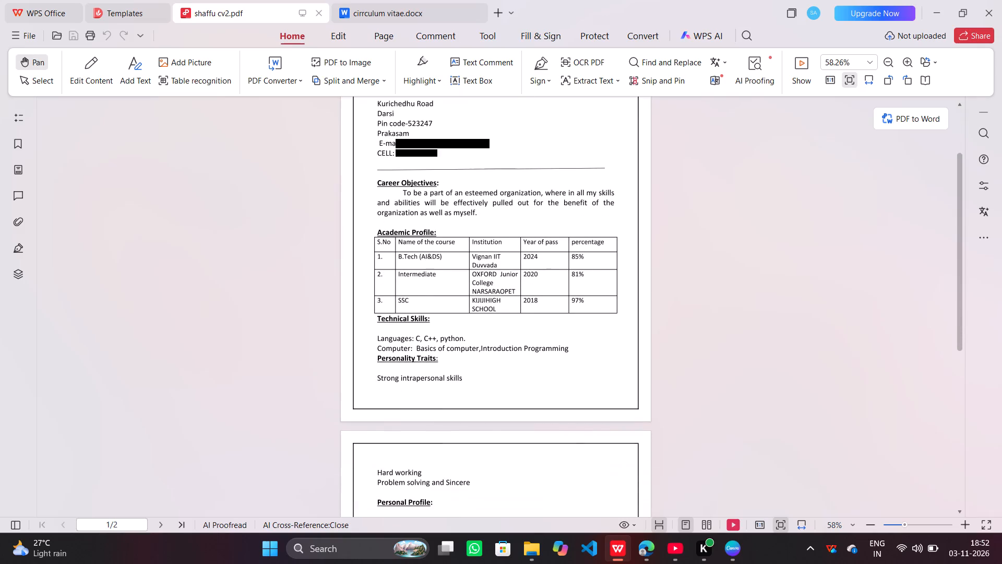
# Start a new Docs document and browse the suggested Resume templates.
pyautogui.click(499, 16)
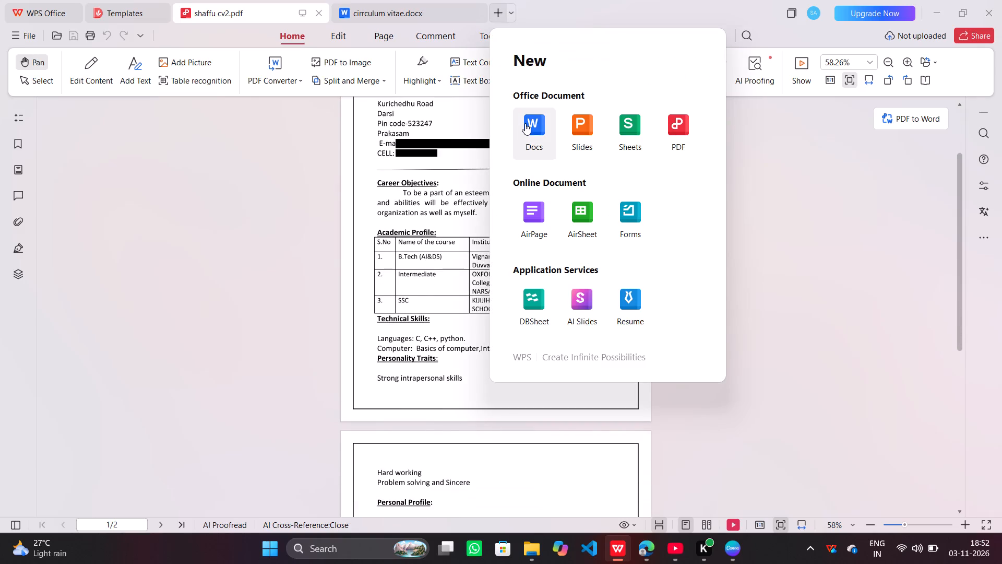
pyautogui.click(525, 123)
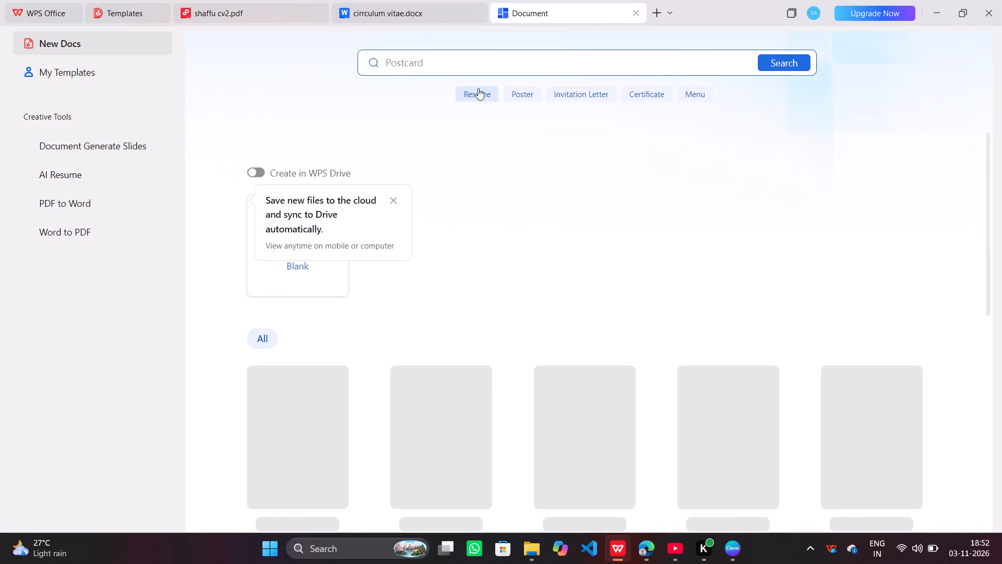
pyautogui.click(477, 91)
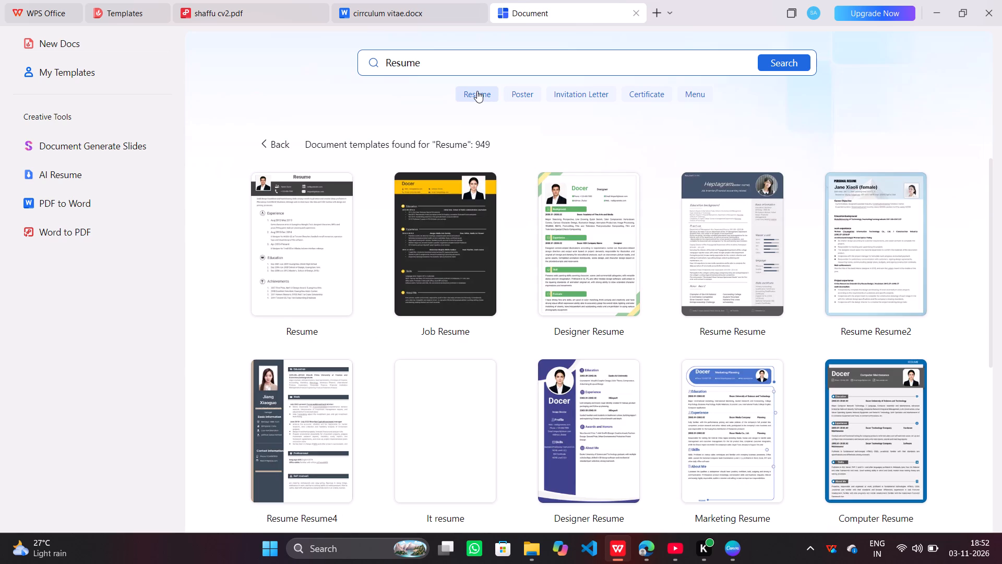
pyautogui.scroll(-1, 421, 246)
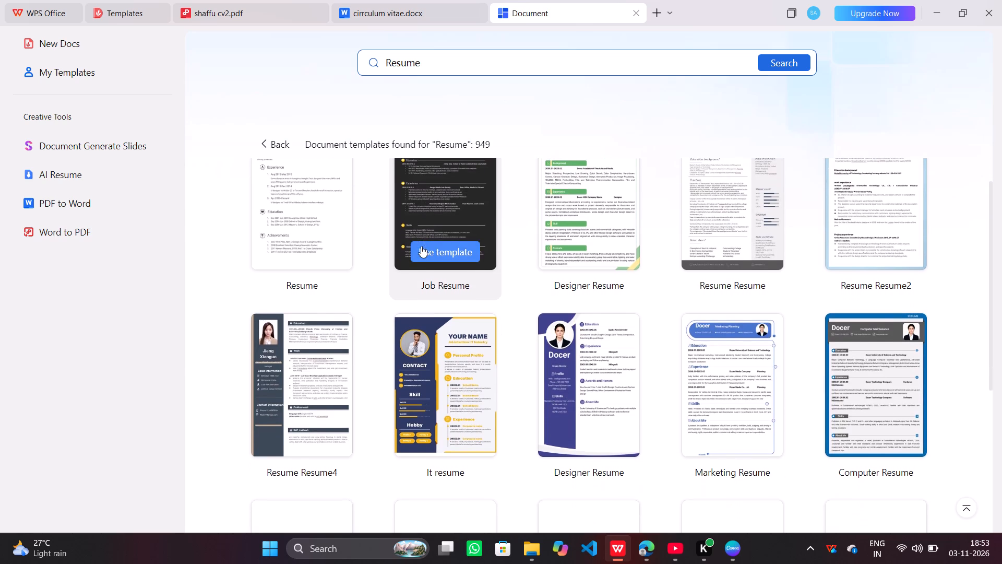
pyautogui.scroll(1, 497, 240)
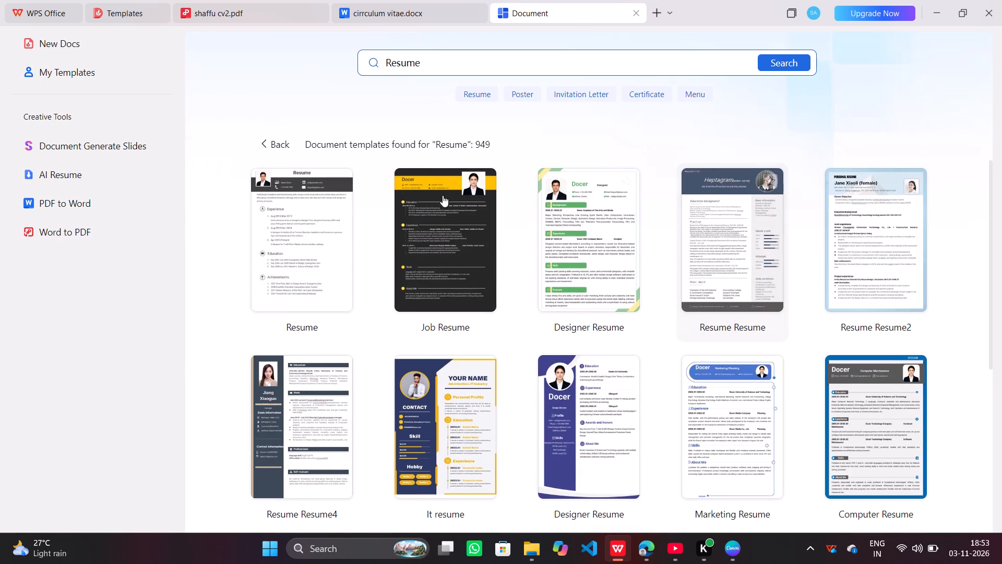
# Preview the Job Resume template and the Resume template before it, and close the preview.
pyautogui.click(423, 232)
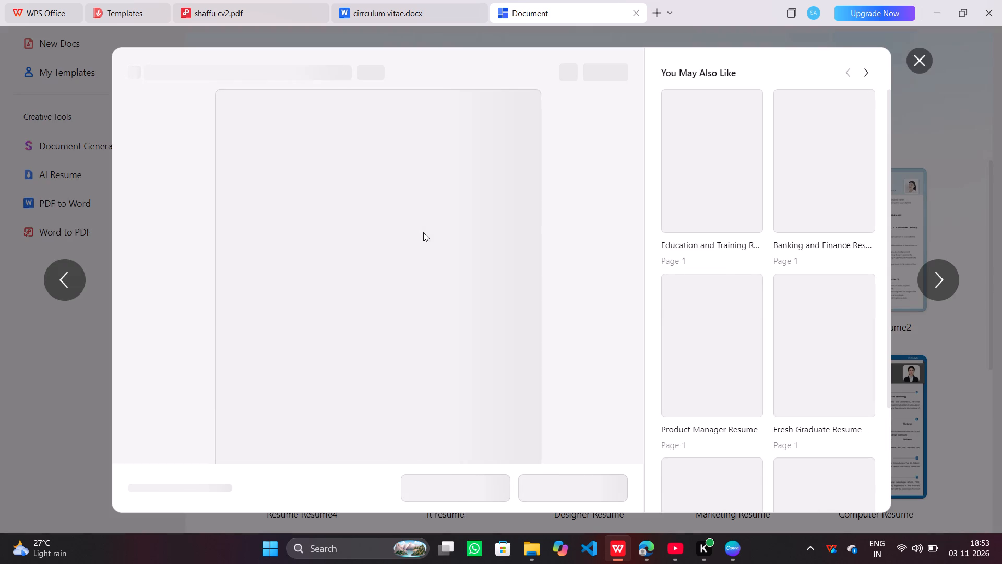
pyautogui.scroll(-1, 423, 232)
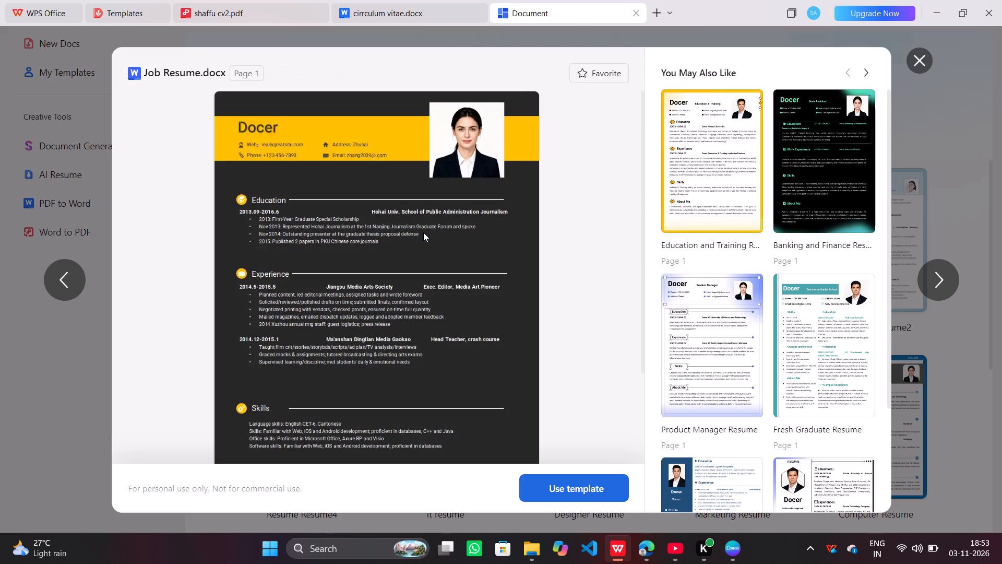
pyautogui.scroll(-2, 423, 232)
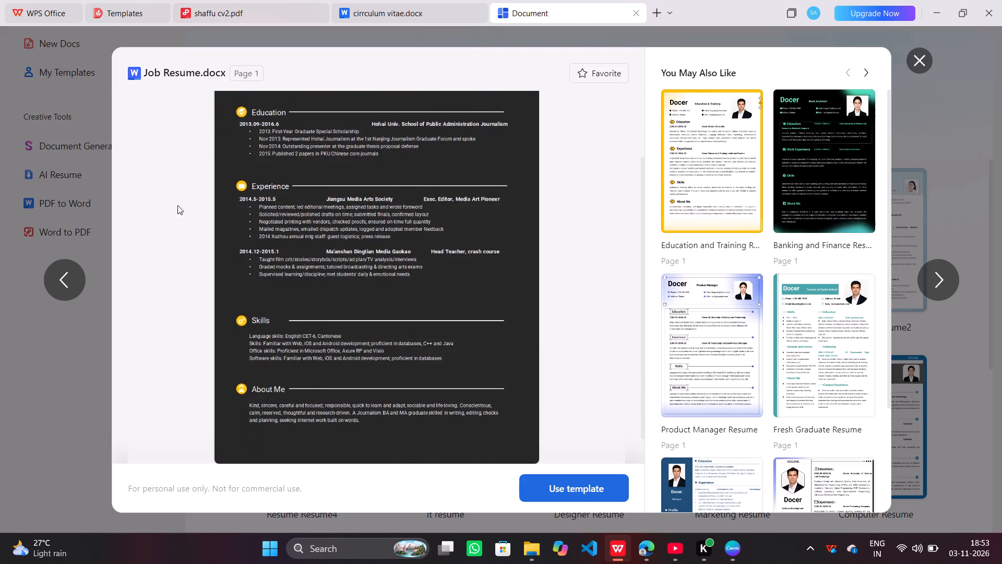
pyautogui.click(56, 279)
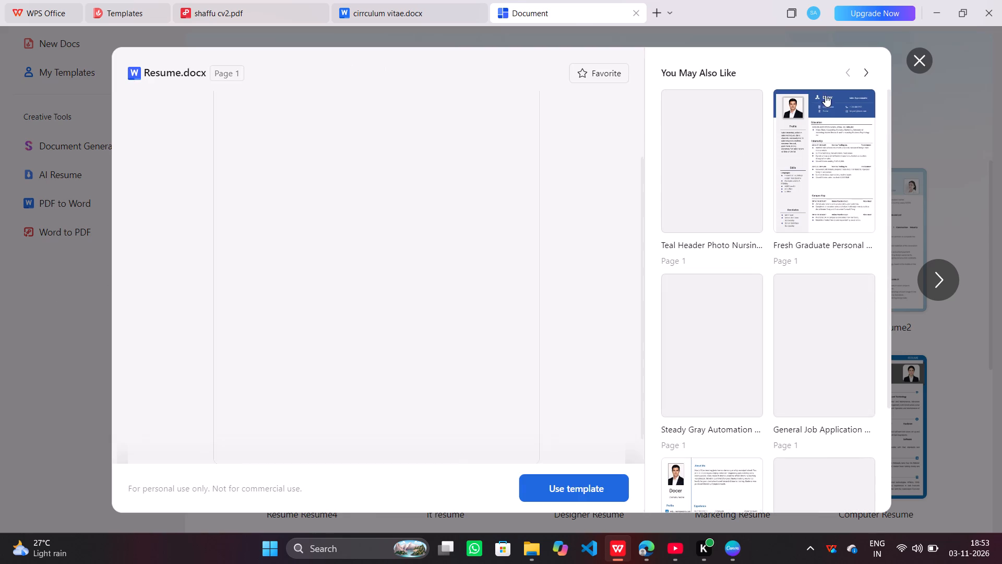
pyautogui.click(907, 73)
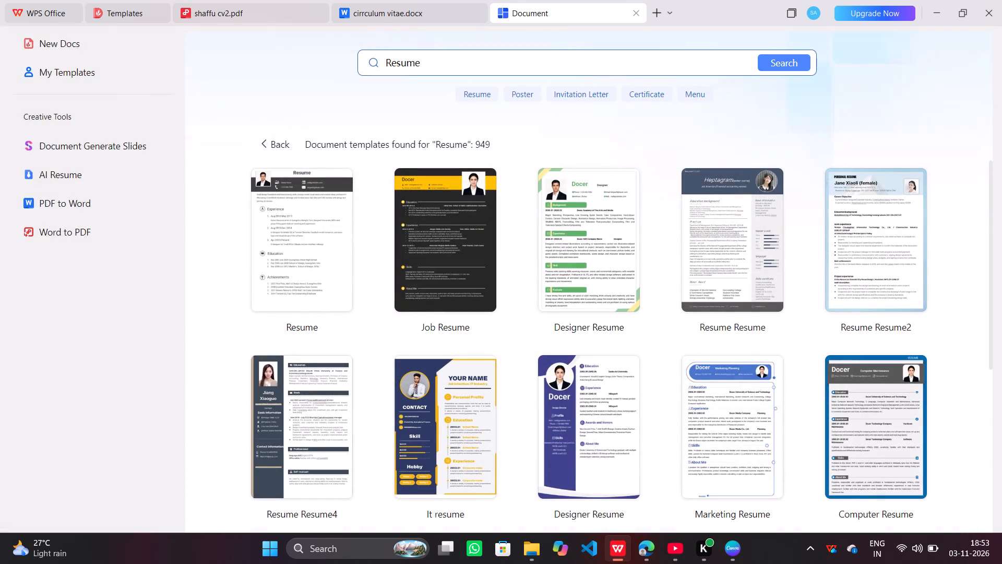
# Search the document templates for "Resume for freshers".
pyautogui.click(638, 63)
pyautogui.press('space')
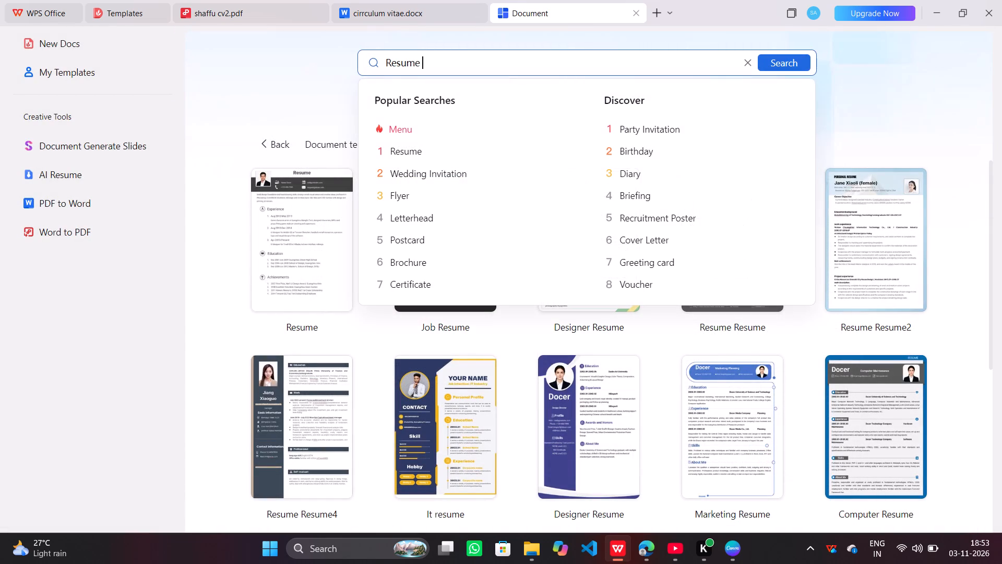
pyautogui.write('for')
pyautogui.press('space')
pyautogui.write('freshers')
pyautogui.press('Return')
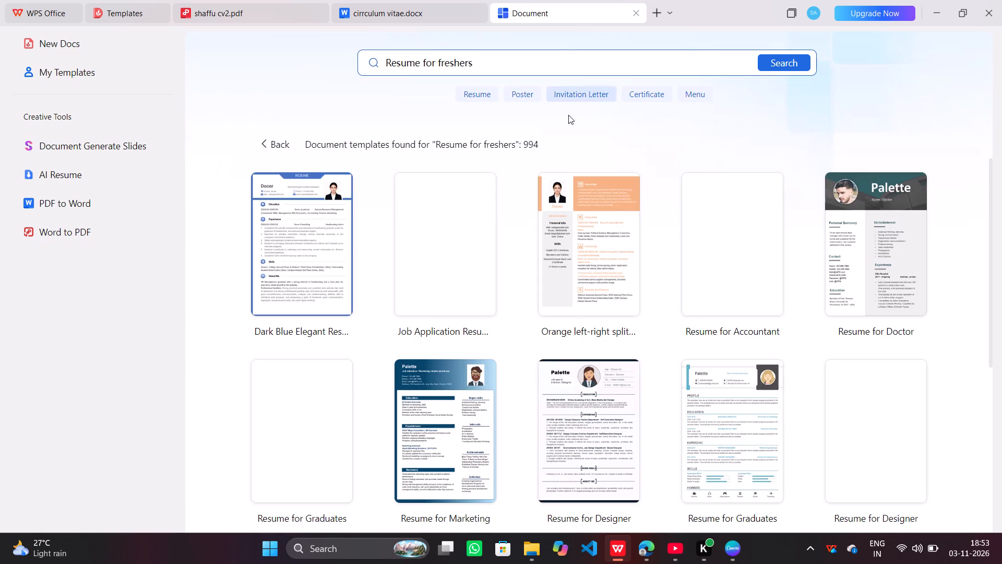
# Preview the Job Application Resume for Science and Engineering Graduate Students template and create a document from it.
pyautogui.click(459, 219)
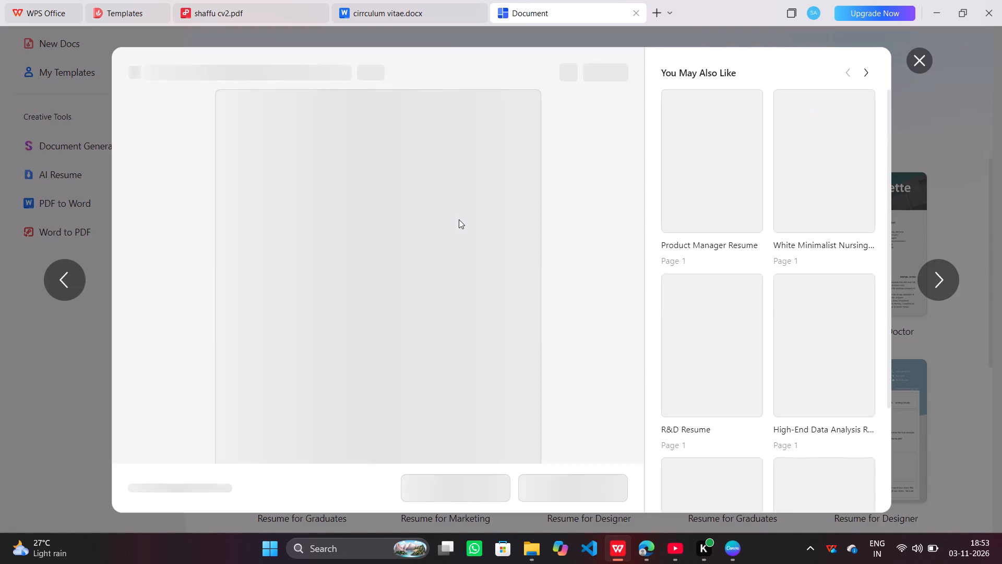
pyautogui.scroll(-2, 459, 219)
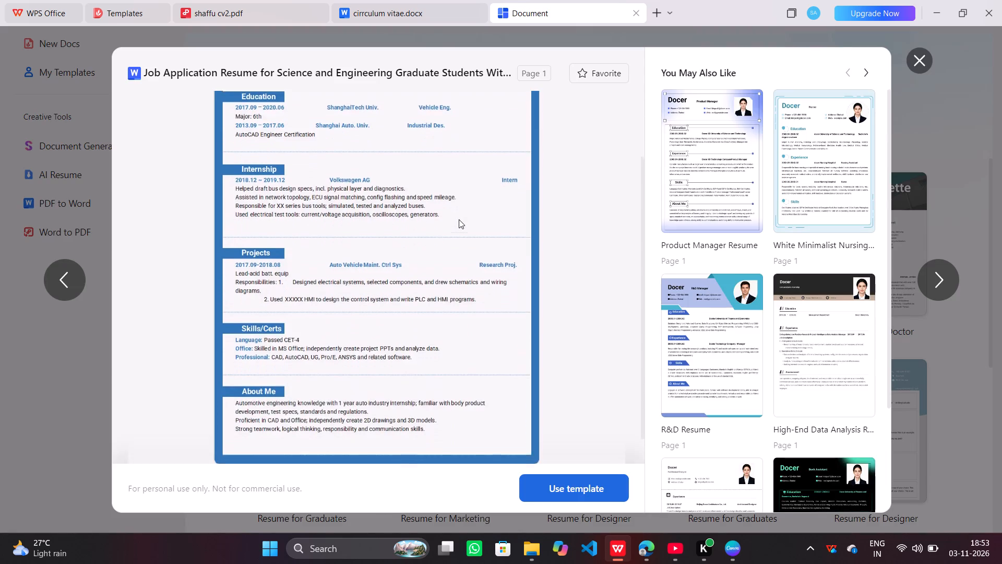
pyautogui.scroll(-1, 459, 219)
pyautogui.click(432, 189)
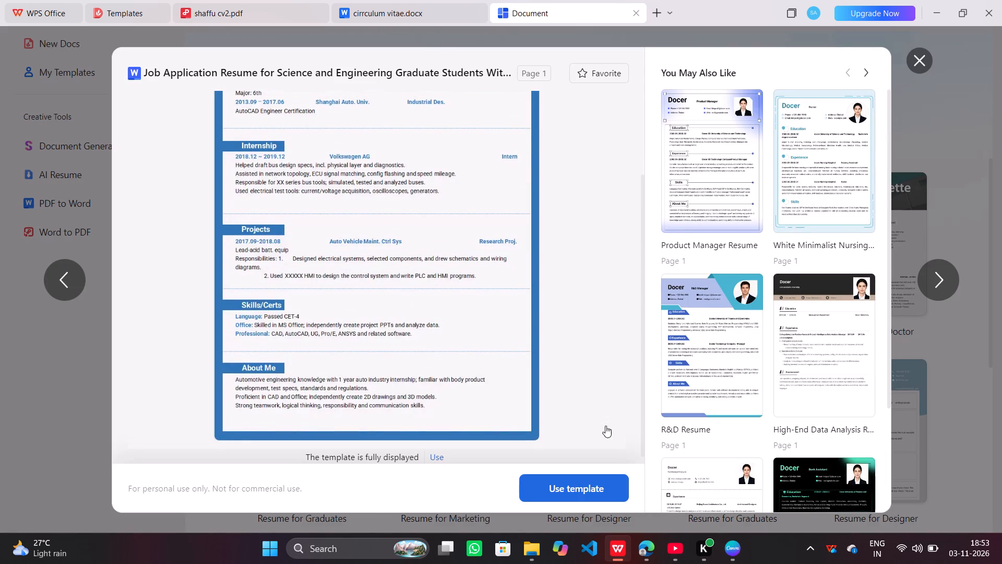
pyautogui.click(577, 488)
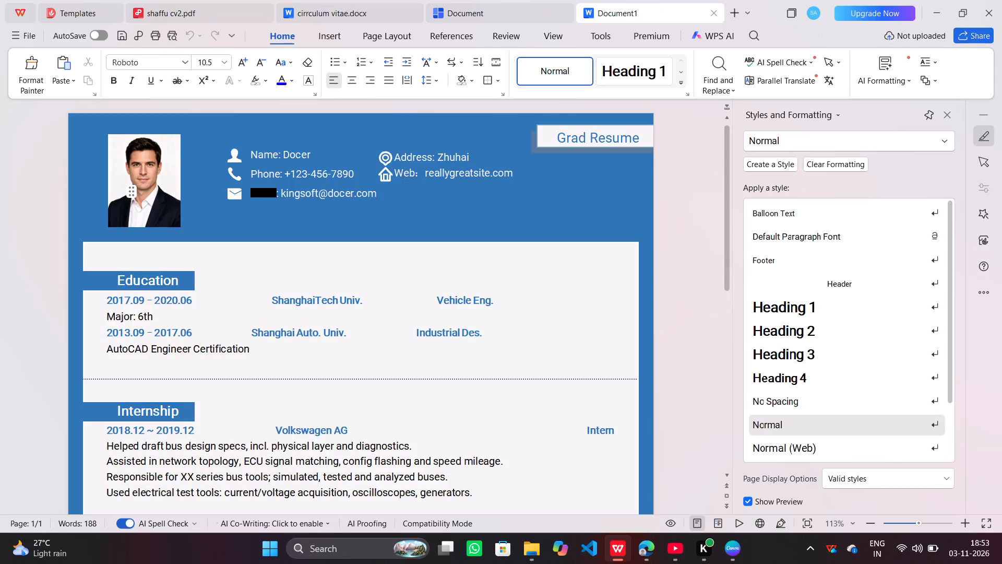
# Replace the placeholder name Docer in the resume header with "shrey".
pyautogui.click(319, 152)
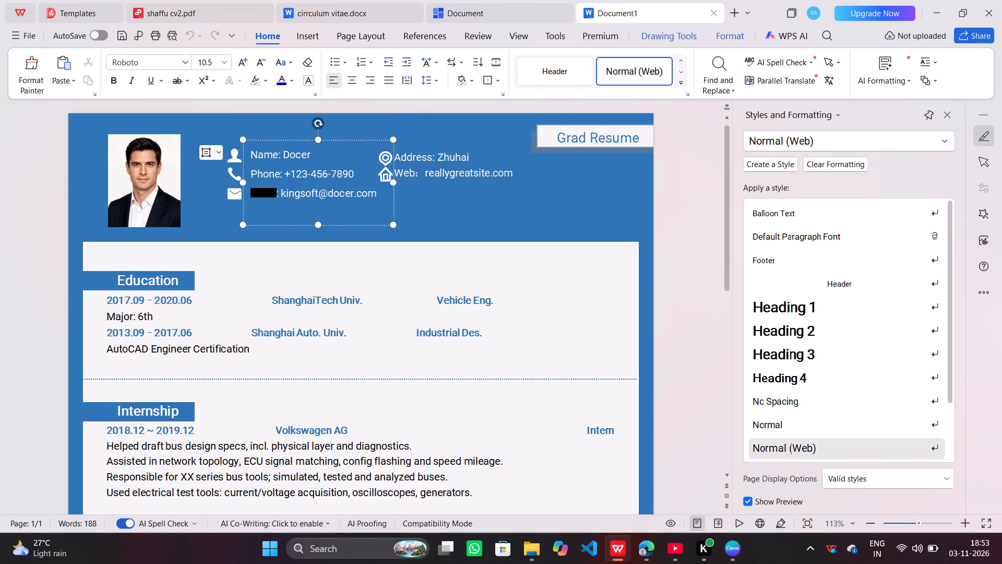
pyautogui.press('BackSpace')
pyautogui.press('BackSpace')
pyautogui.press('BackSpace')
pyautogui.press('BackSpace')
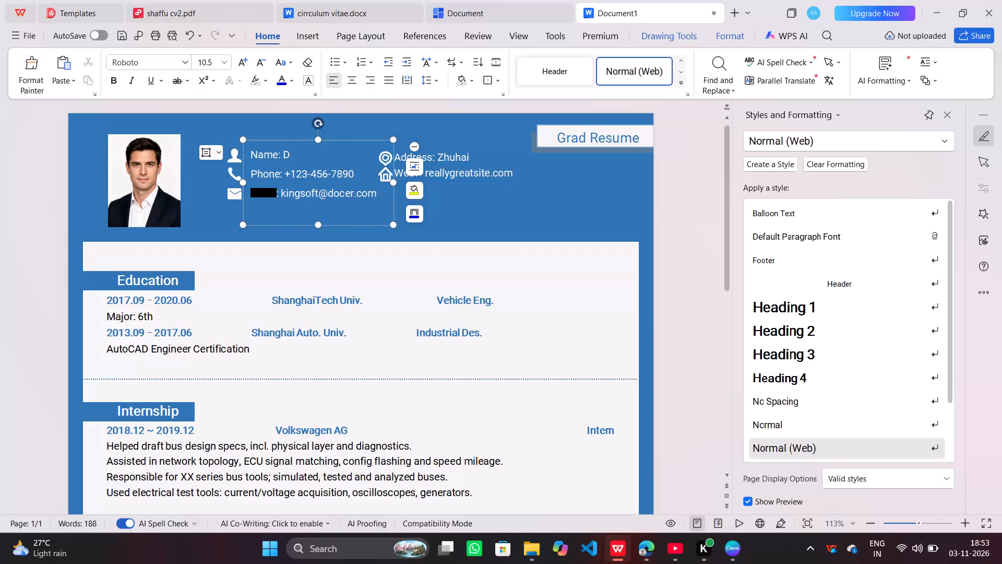
pyautogui.press('BackSpace')
pyautogui.write('shrey')
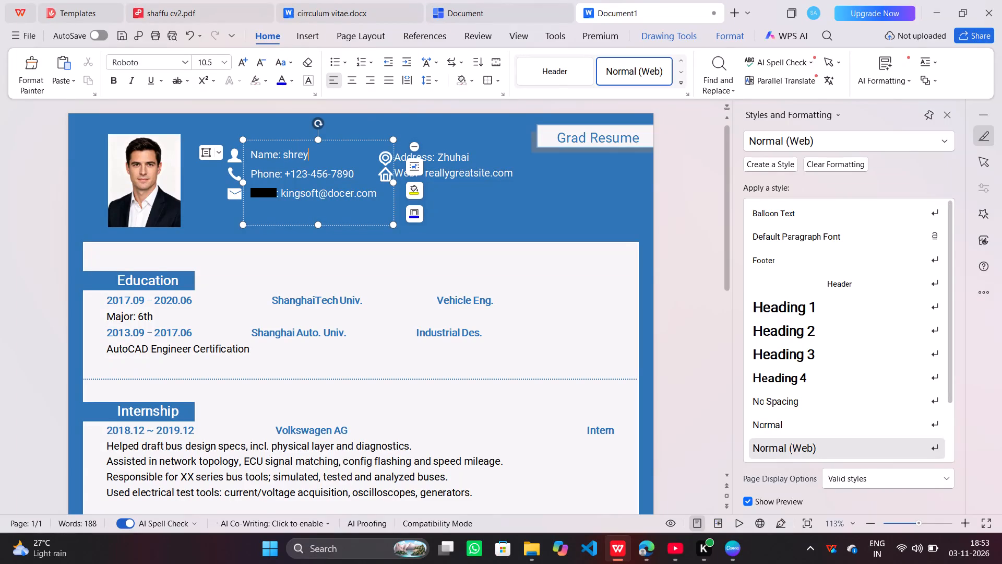
# Replace the placeholder address Zhuhai in the resume header with "duvvada", keeping the Web entry on its own line.
pyautogui.moveTo(464, 159); pyautogui.dragTo(473, 160)
pyautogui.click(473, 160)
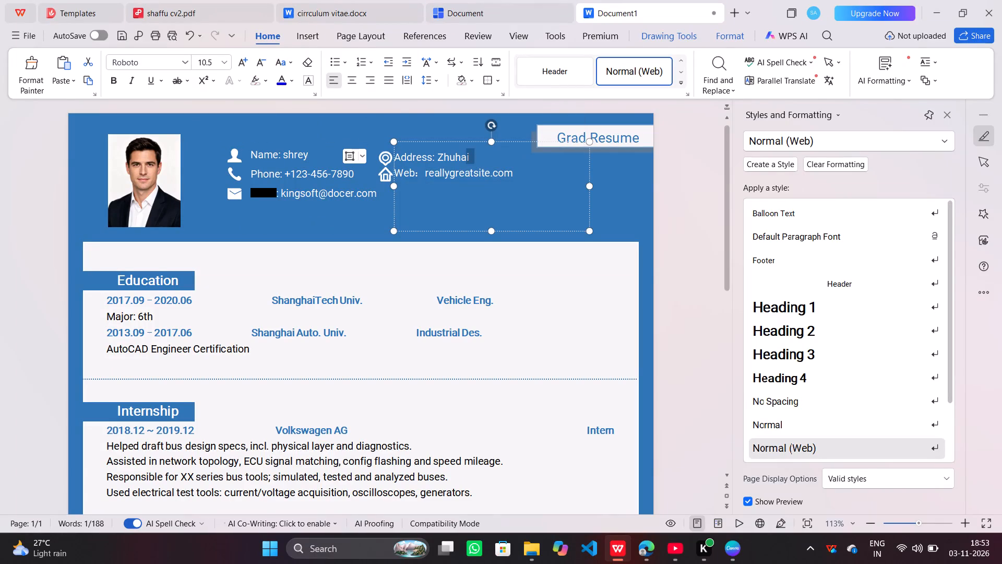
pyautogui.click(473, 160)
pyautogui.press('BackSpace')
pyautogui.press('BackSpace')
pyautogui.press('BackSpace')
pyautogui.press('BackSpace')
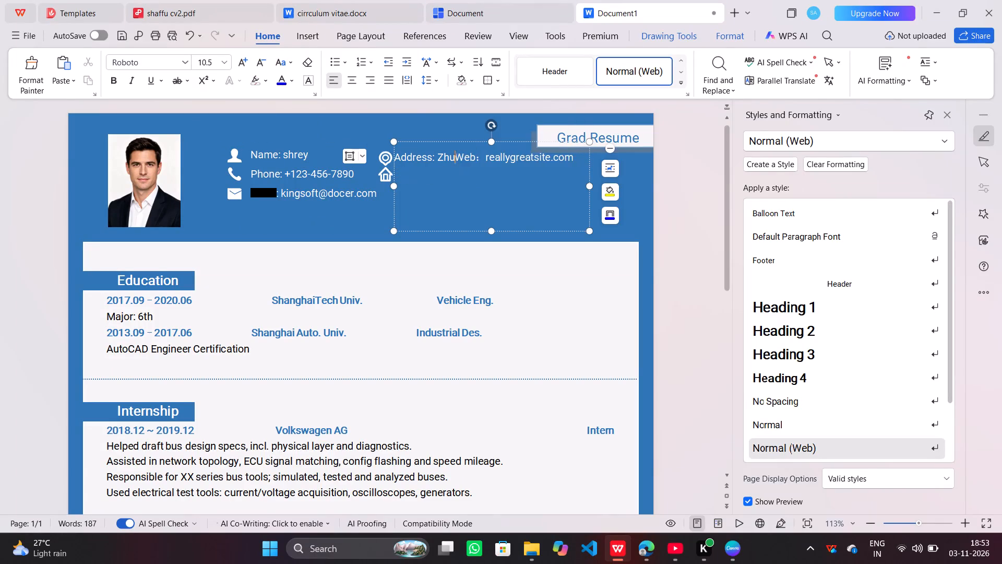
pyautogui.press('BackSpace')
pyautogui.press('BackSpace')
pyautogui.press('BackSpace')
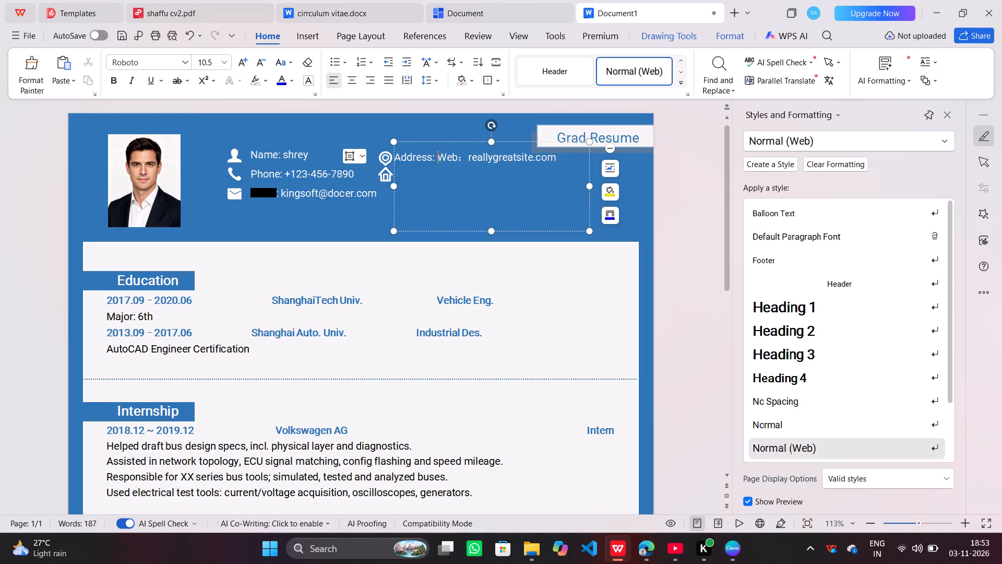
pyautogui.press('s')
pyautogui.press('BackSpace')
pyautogui.write('duvvad')
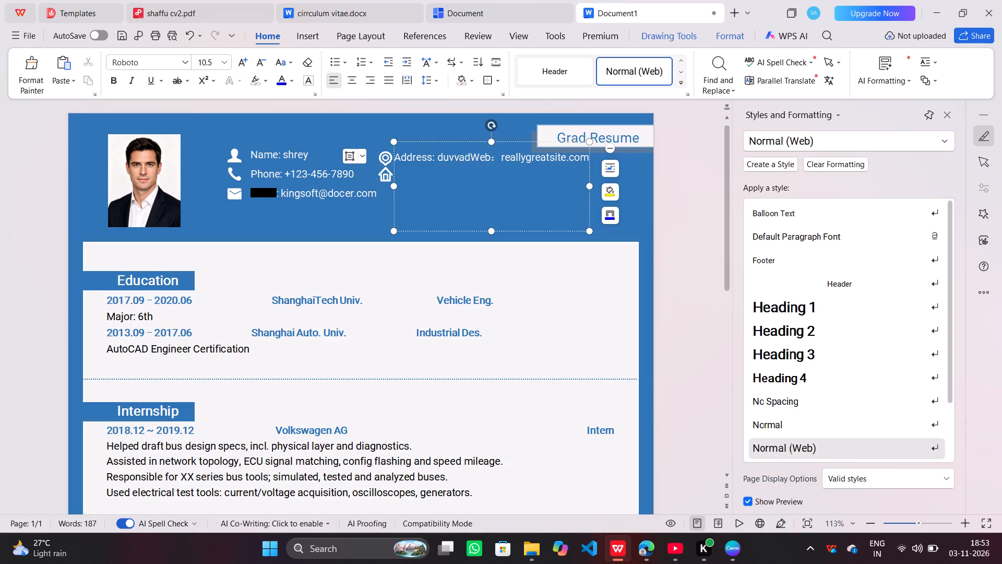
pyautogui.press('BackSpace')
pyautogui.press('BackSpace')
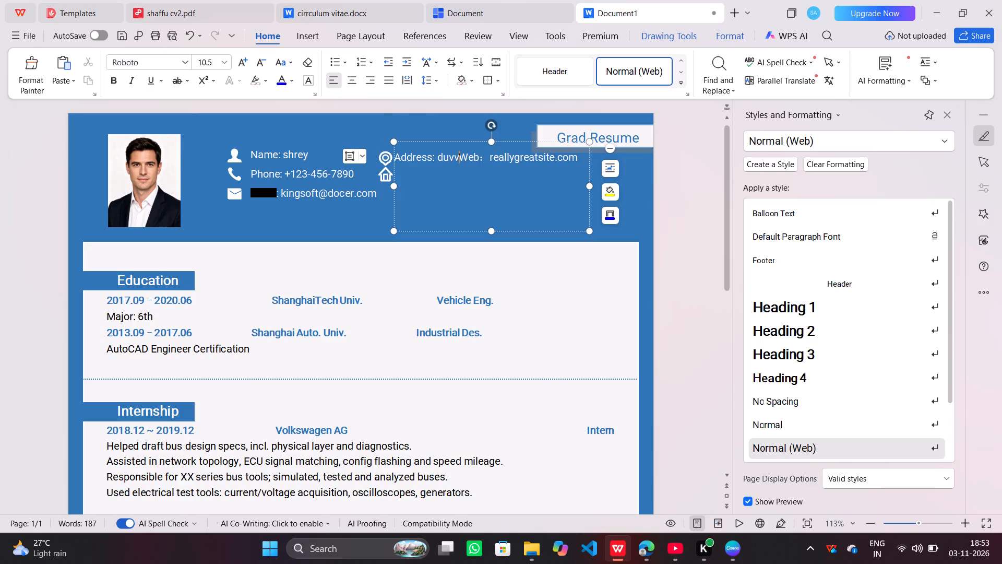
pyautogui.write('ada')
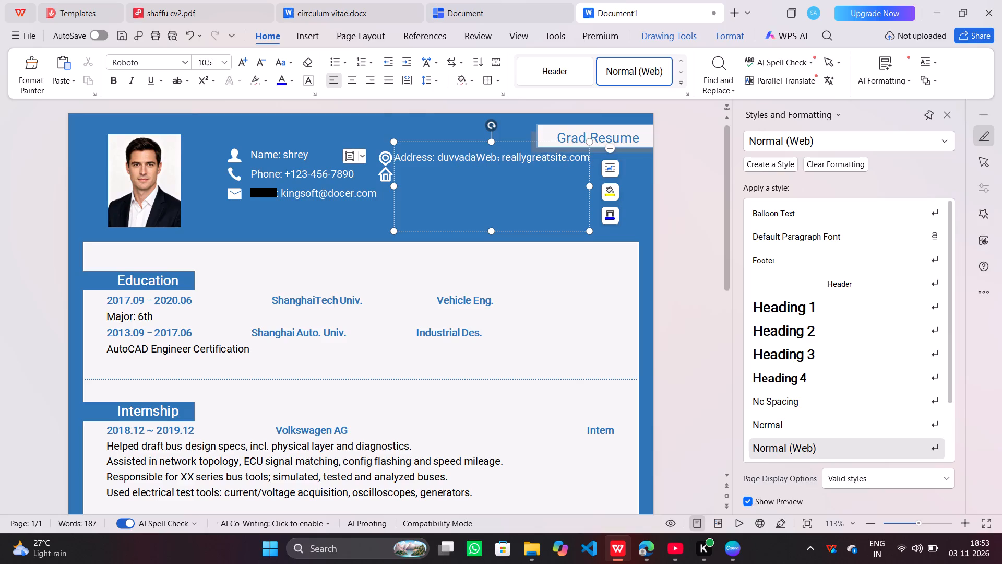
pyautogui.press('BackSpace')
pyautogui.press('BackSpace')
pyautogui.press('BackSpace')
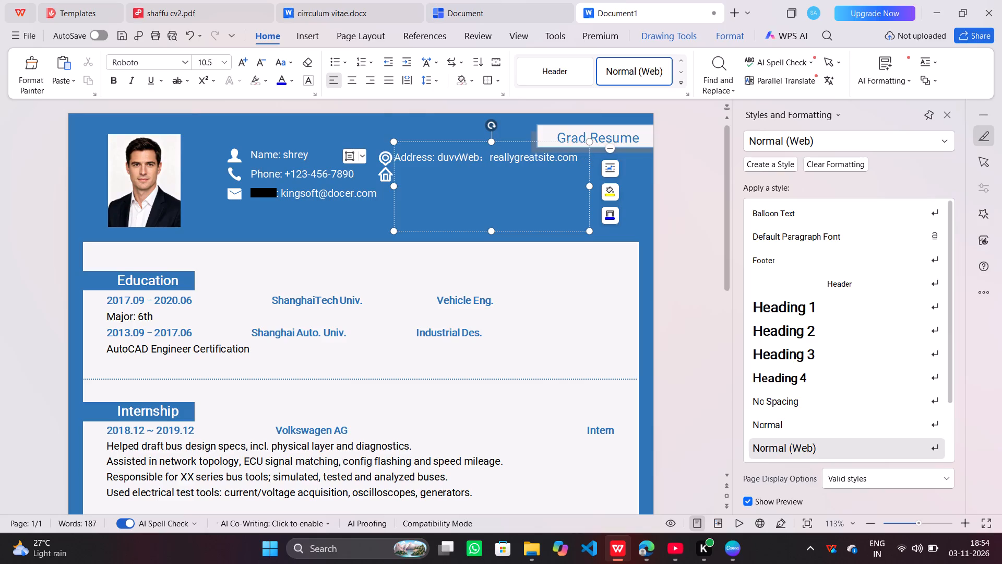
pyautogui.write('ada')
pyautogui.click(474, 158)
pyautogui.press('Return')
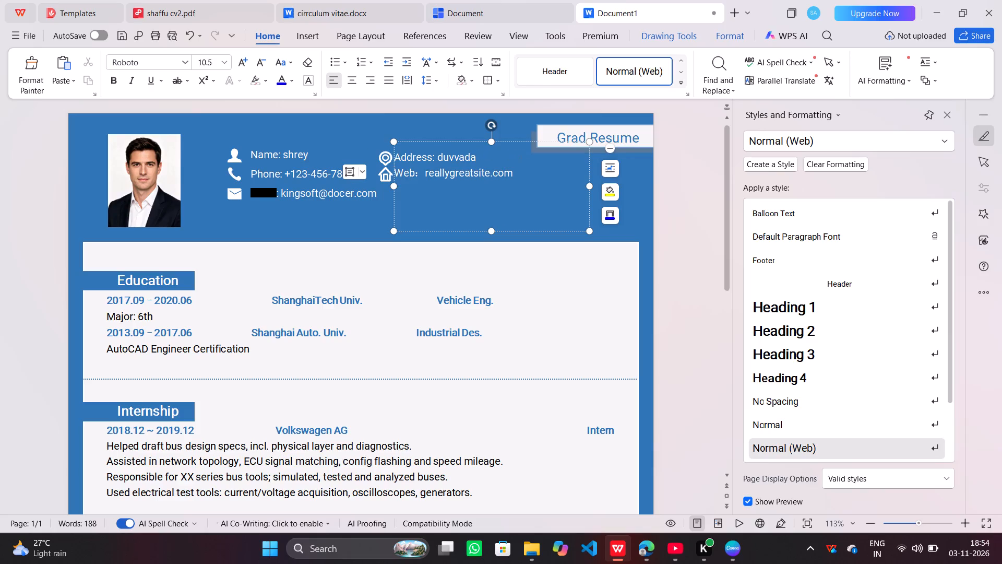
pyautogui.click(517, 167)
pyautogui.click(517, 173)
pyautogui.press('BackSpace')
pyautogui.press('BackSpace')
pyautogui.press('BackSpace')
pyautogui.press('BackSpace')
pyautogui.press('BackSpace')
pyautogui.press('BackSpace')
pyautogui.press('BackSpace')
pyautogui.press('BackSpace')
pyautogui.press('BackSpace')
pyautogui.press('BackSpace')
pyautogui.press('BackSpace')
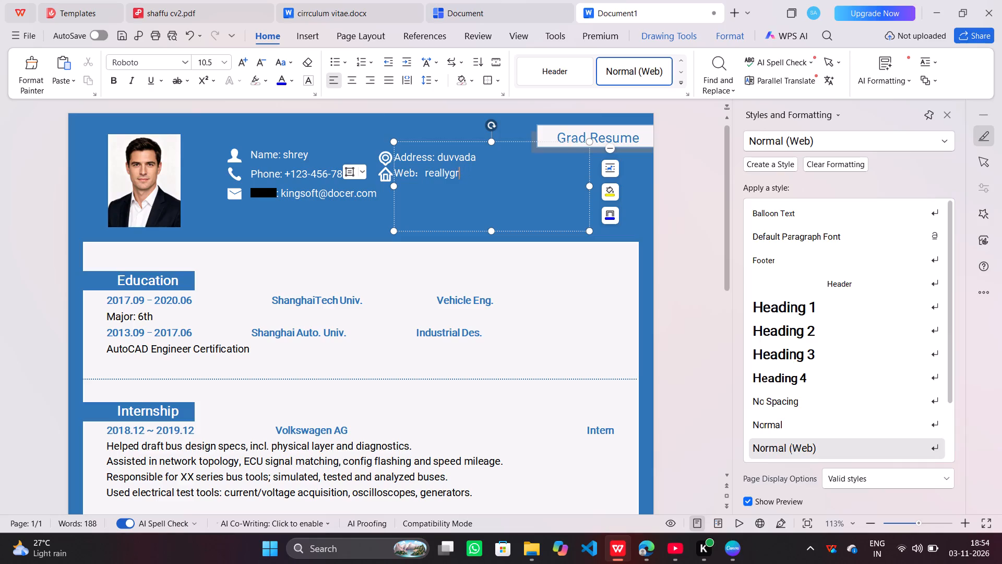
pyautogui.press('BackSpace')
pyautogui.press('BackSpace')
pyautogui.press('BackSpace')
pyautogui.press('BackSpace')
pyautogui.press('BackSpace')
pyautogui.press('BackSpace')
pyautogui.press('BackSpace')
pyautogui.press('BackSpace')
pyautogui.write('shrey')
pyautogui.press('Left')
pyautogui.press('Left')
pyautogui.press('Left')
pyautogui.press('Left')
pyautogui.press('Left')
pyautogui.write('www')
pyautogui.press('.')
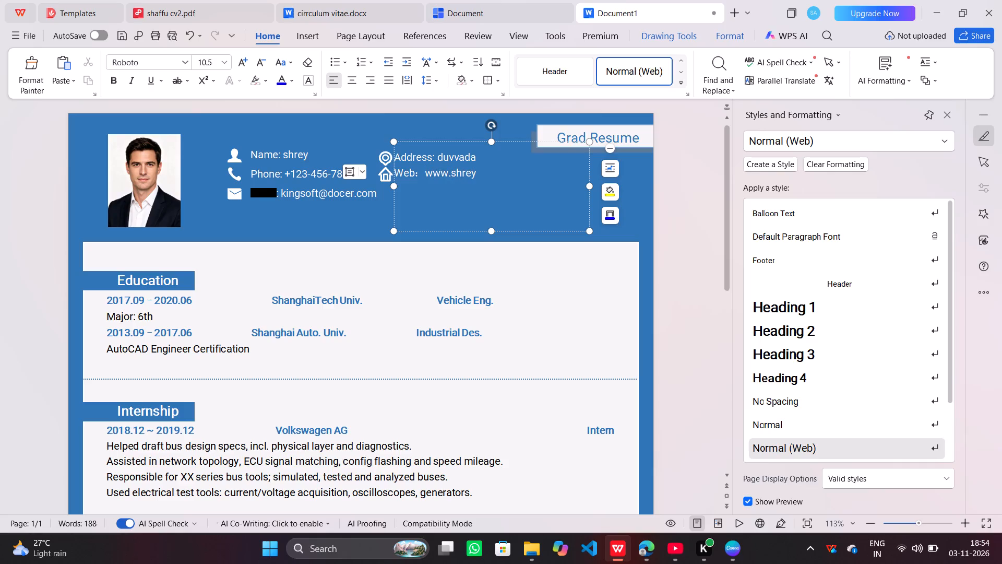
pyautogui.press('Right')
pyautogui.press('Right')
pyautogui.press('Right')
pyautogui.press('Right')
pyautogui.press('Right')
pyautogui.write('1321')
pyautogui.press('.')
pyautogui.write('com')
# Delete the placeholder e-mail address in the resume header, starting from its end.
pyautogui.click(373, 194)
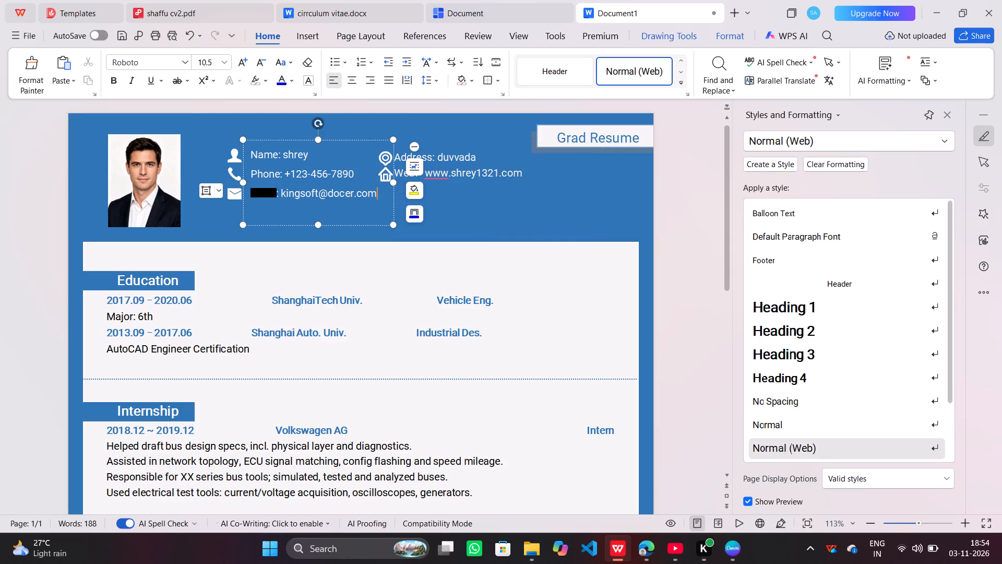
pyautogui.click(373, 200)
pyautogui.press('BackSpace')
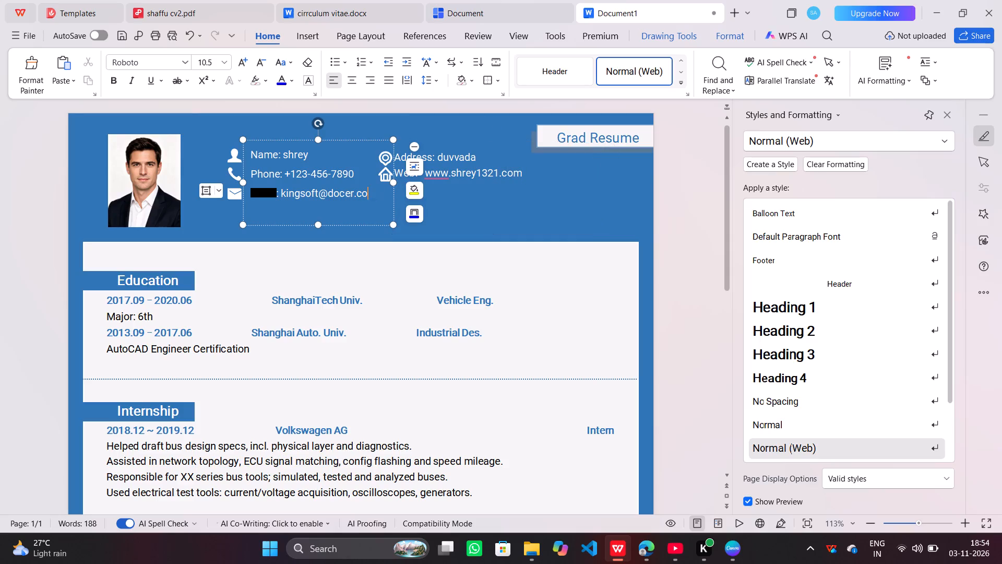
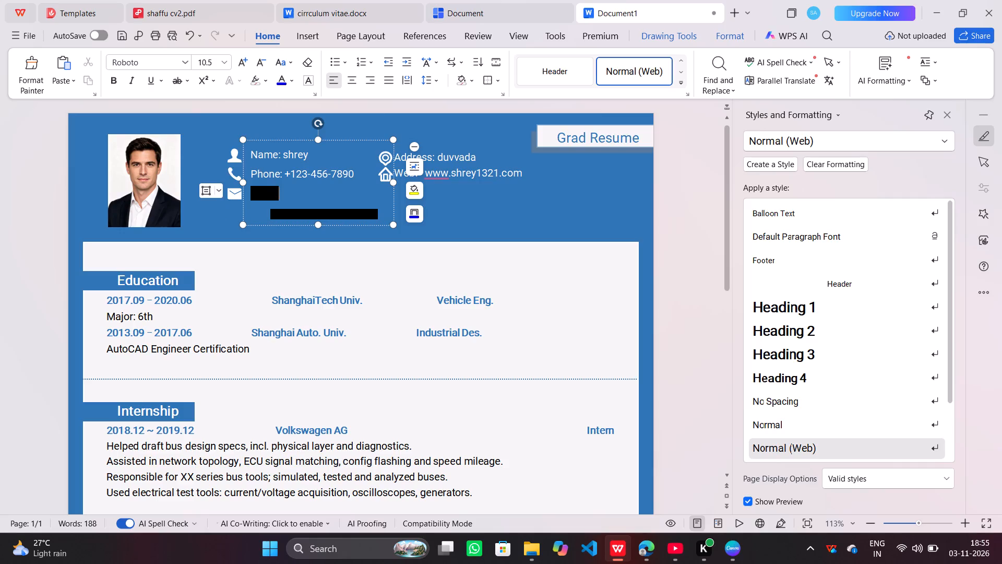
# Bring the e-mail address in the resume header up onto the same line as its label.
pyautogui.press('Right')
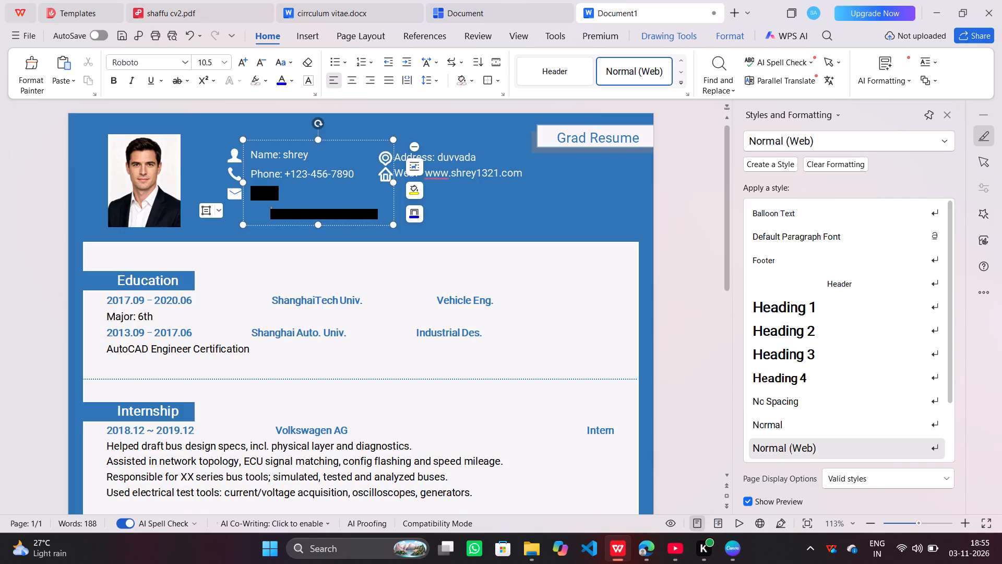
pyautogui.press('BackSpace')
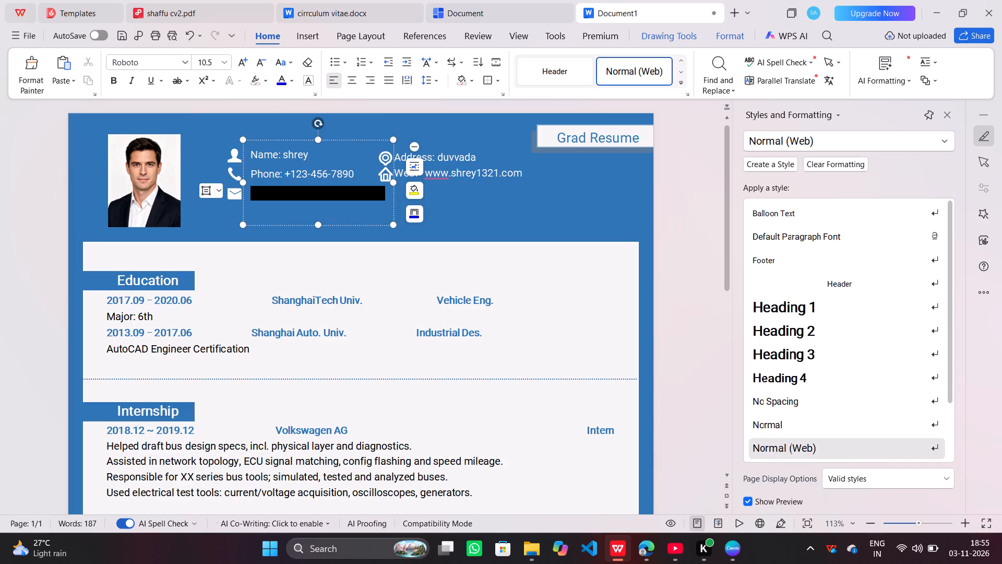
# Delete the placeholder phone number in the resume header's Phone entry, starting from its last digit.
pyautogui.click(354, 172)
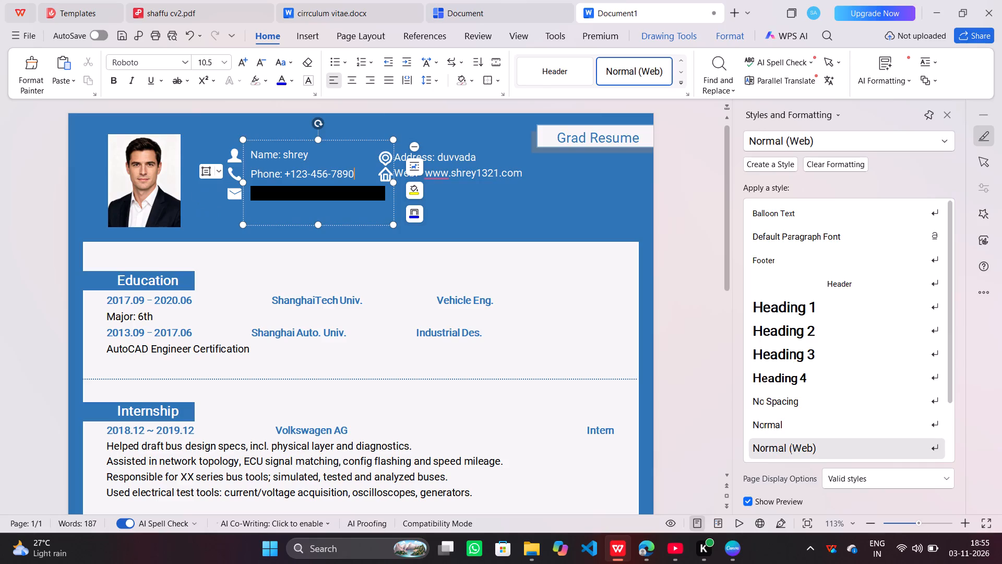
pyautogui.press('BackSpace')
pyautogui.press('BackSpace')
pyautogui.press('BackSpace')
pyautogui.press('BackSpace')
pyautogui.press('BackSpace')
pyautogui.press('BackSpace')
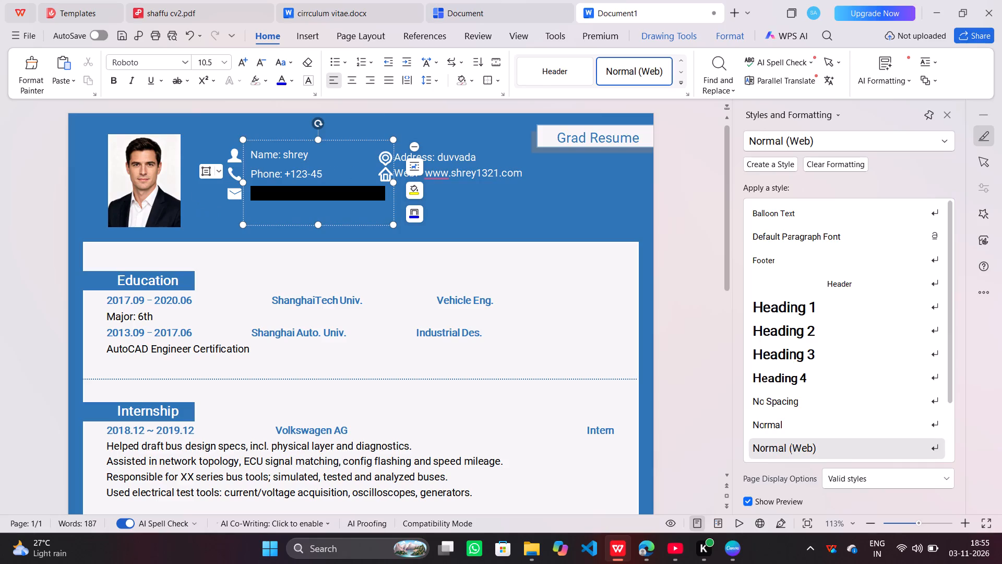
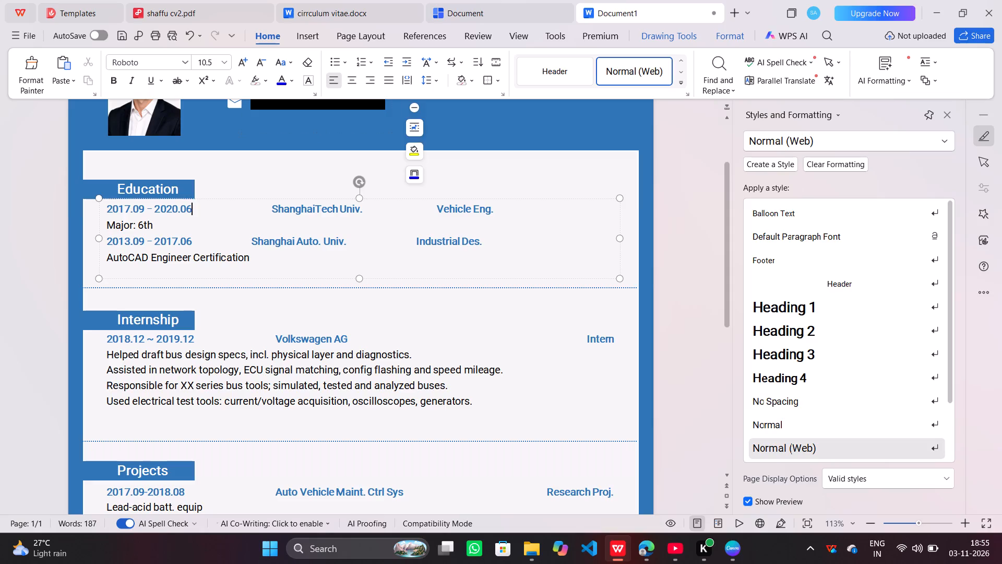
# Look through the resume template's Education, Internship, Projects, Skills/Certs and About Me sections to see the placeholder content.
pyautogui.scroll(-1, 278, 254)
pyautogui.scroll(1, 278, 254)
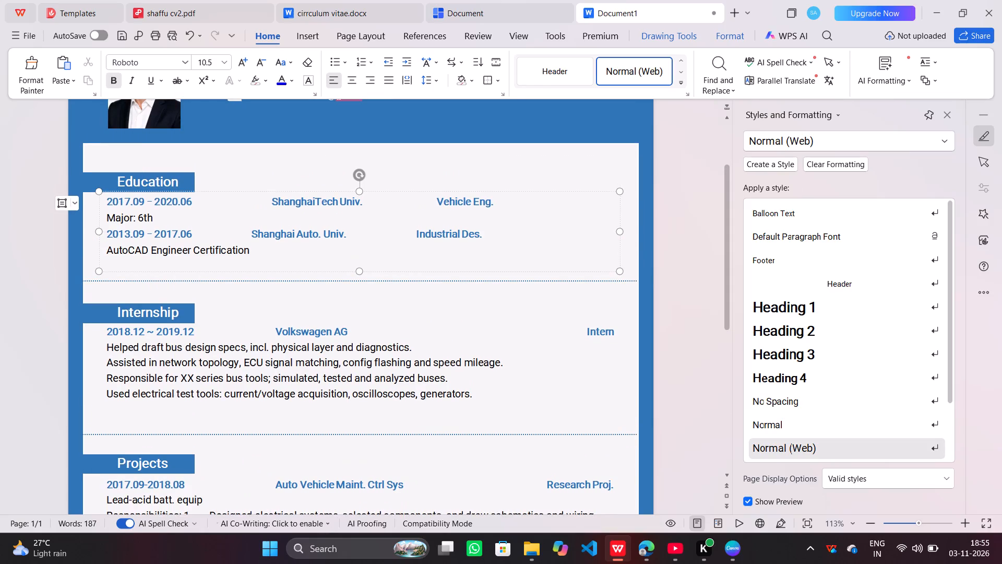
pyautogui.click(492, 213)
pyautogui.click(497, 197)
pyautogui.scroll(-1, 330, 274)
pyautogui.scroll(1, 330, 274)
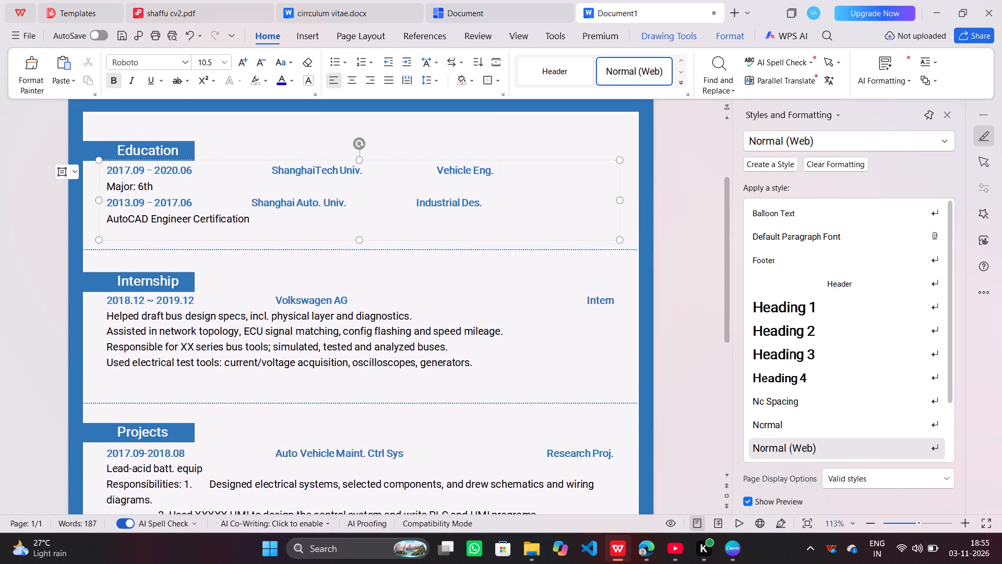
pyautogui.scroll(1, 330, 274)
pyautogui.scroll(-5, 330, 274)
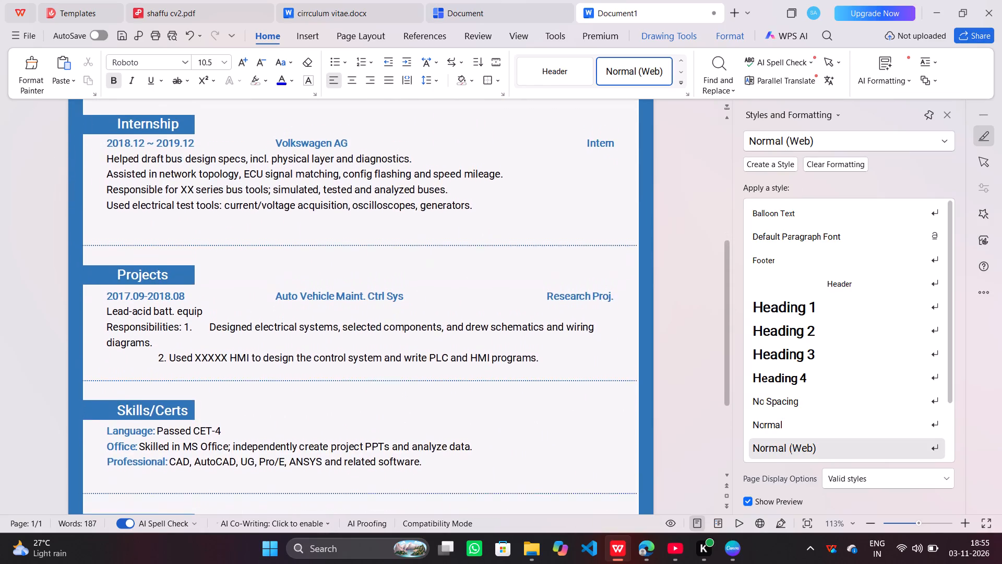
pyautogui.scroll(-5, 330, 274)
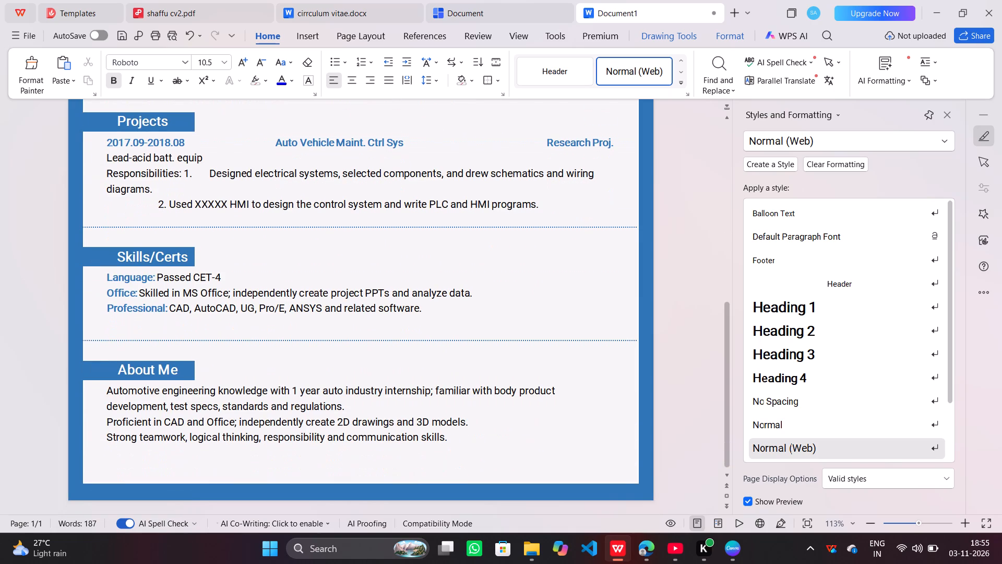
pyautogui.scroll(-1, 330, 274)
pyautogui.scroll(1, 330, 274)
pyautogui.scroll(-2, 330, 274)
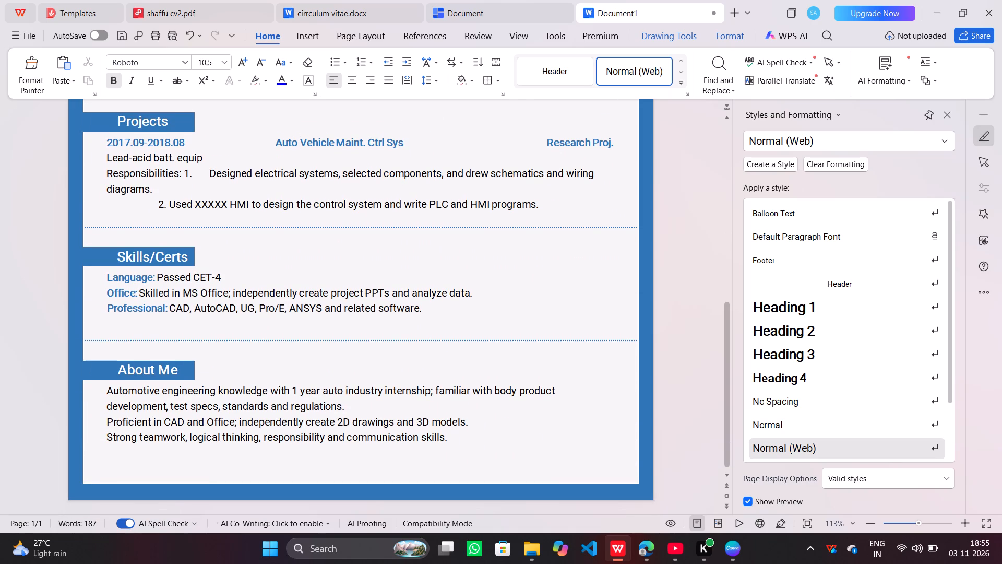
# Delete the placeholder text under About Me, working backwards from the end of the "Strong teamwork" line.
pyautogui.click(300, 429)
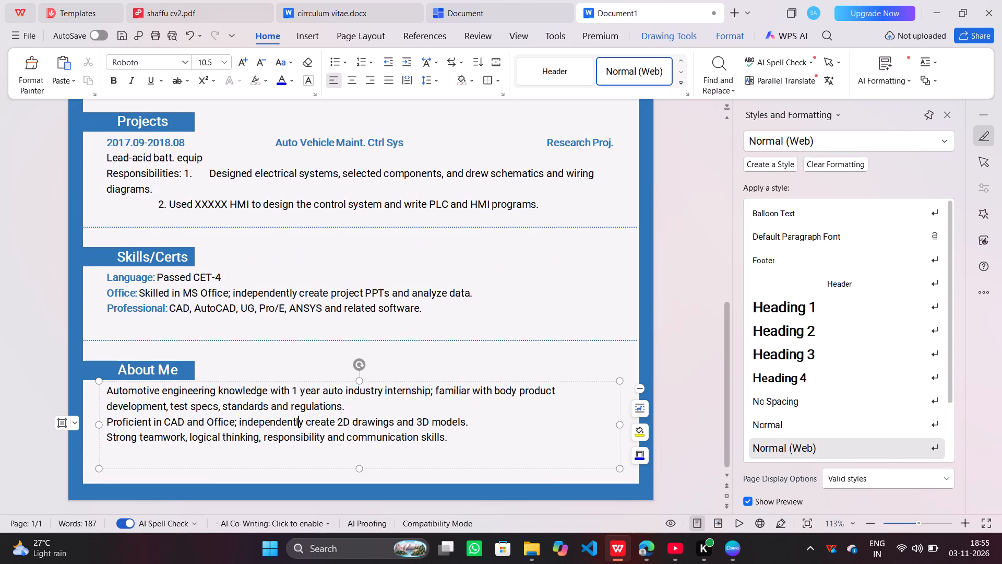
pyautogui.click(459, 441)
pyautogui.press('BackSpace')
pyautogui.press('BackSpace')
pyautogui.press('BackSpace')
pyautogui.press('BackSpace')
pyautogui.press('BackSpace')
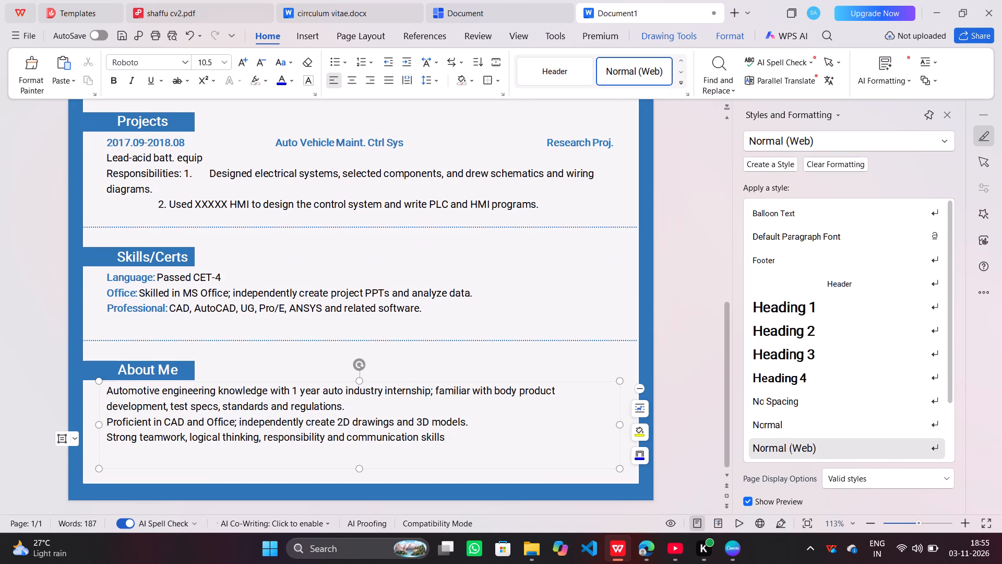
pyautogui.press('BackSpace')
pyautogui.press('BackSpace')
pyautogui.press('BackSpace')
pyautogui.press('BackSpace')
pyautogui.press('BackSpace')
pyautogui.press('BackSpace')
pyautogui.press('BackSpace')
pyautogui.press('BackSpace')
pyautogui.press('BackSpace')
pyautogui.press('BackSpace')
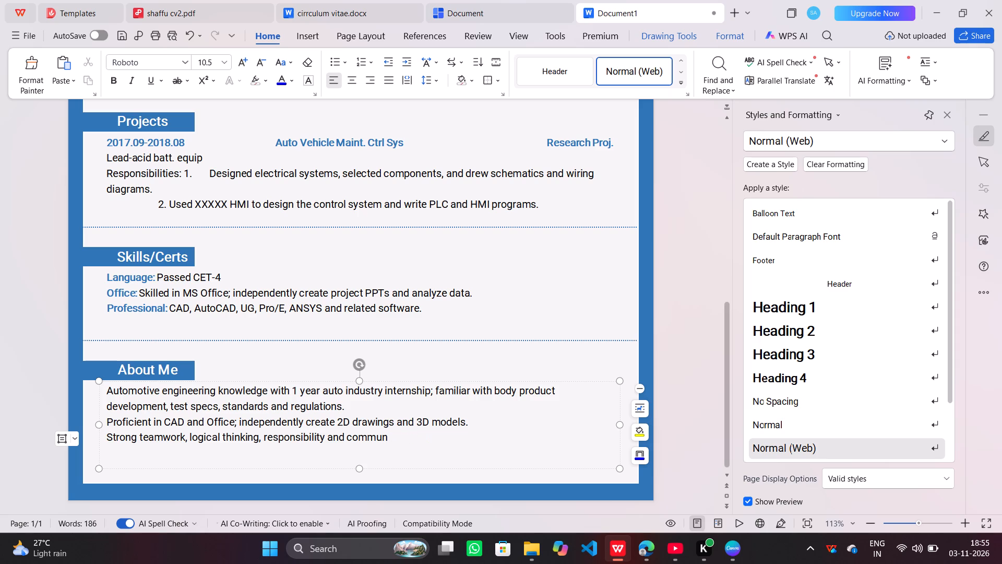
pyautogui.press('BackSpace')
pyautogui.press('BackSpace')
pyautogui.press('BackSpace')
pyautogui.press('BackSpace')
pyautogui.press('BackSpace')
pyautogui.press('BackSpace')
pyautogui.press('BackSpace')
pyautogui.press('BackSpace')
pyautogui.press('BackSpace')
pyautogui.press('BackSpace')
pyautogui.press('BackSpace')
pyautogui.press('BackSpace')
pyautogui.press('BackSpace')
pyautogui.press('BackSpace')
pyautogui.press('BackSpace')
pyautogui.press('BackSpace')
pyautogui.press('BackSpace')
pyautogui.press('BackSpace')
pyautogui.press('BackSpace')
pyautogui.press('BackSpace')
pyautogui.press('BackSpace')
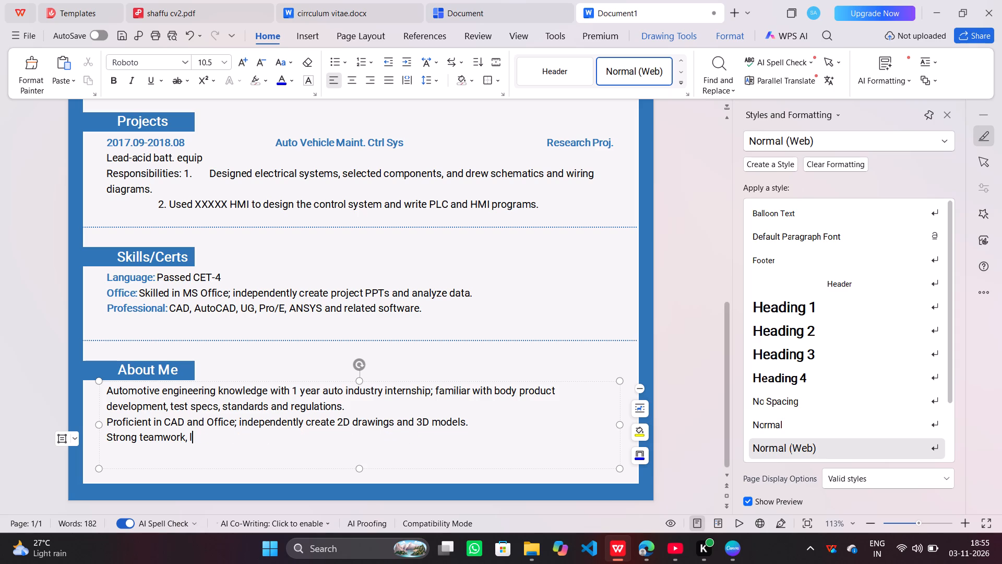
pyautogui.press('BackSpace')
pyautogui.press('BackSpace')
pyautogui.press('BackSpace')
pyautogui.press('BackSpace')
pyautogui.press('BackSpace')
pyautogui.press('BackSpace')
pyautogui.press('BackSpace')
pyautogui.press('BackSpace')
pyautogui.press('BackSpace')
pyautogui.press('BackSpace')
pyautogui.press('BackSpace')
pyautogui.press('BackSpace')
pyautogui.press('BackSpace')
pyautogui.press('BackSpace')
pyautogui.press('BackSpace')
pyautogui.press('BackSpace')
pyautogui.press('BackSpace')
pyautogui.press('BackSpace')
pyautogui.press('BackSpace')
pyautogui.press('BackSpace')
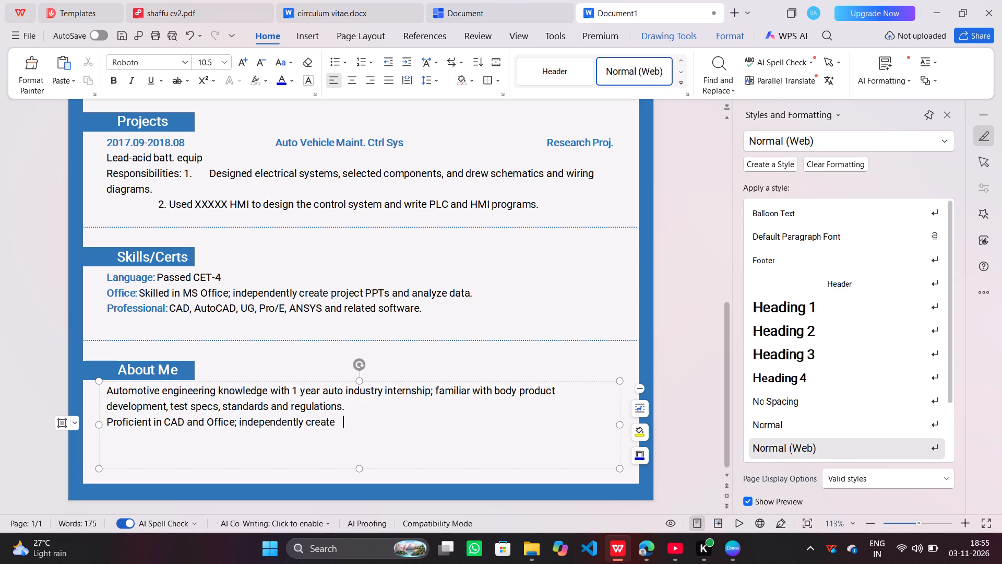
pyautogui.press('BackSpace')
pyautogui.press('BackSpace')
pyautogui.press('BackSpace')
pyautogui.press('BackSpace')
pyautogui.press('BackSpace')
pyautogui.press('BackSpace')
pyautogui.press('BackSpace')
pyautogui.press('BackSpace')
pyautogui.press('BackSpace')
pyautogui.press('BackSpace')
pyautogui.press('BackSpace')
pyautogui.press('BackSpace')
pyautogui.press('BackSpace')
pyautogui.press('BackSpace')
pyautogui.press('BackSpace')
pyautogui.press('BackSpace')
pyautogui.press('BackSpace')
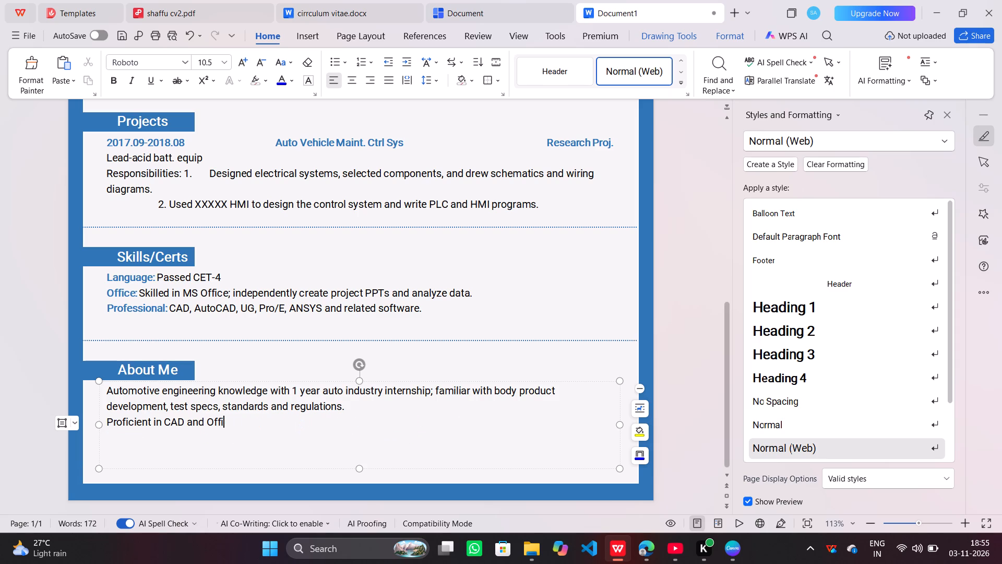
pyautogui.press('BackSpace')
pyautogui.press('BackSpace')
pyautogui.press('BackSpace')
pyautogui.press('BackSpace')
pyautogui.press('BackSpace')
pyautogui.press('BackSpace')
pyautogui.press('BackSpace')
pyautogui.press('BackSpace')
pyautogui.press('BackSpace')
pyautogui.press('BackSpace')
pyautogui.press('BackSpace')
pyautogui.press('BackSpace')
pyautogui.press('BackSpace')
pyautogui.press('BackSpace')
pyautogui.press('BackSpace')
pyautogui.press('BackSpace')
pyautogui.press('BackSpace')
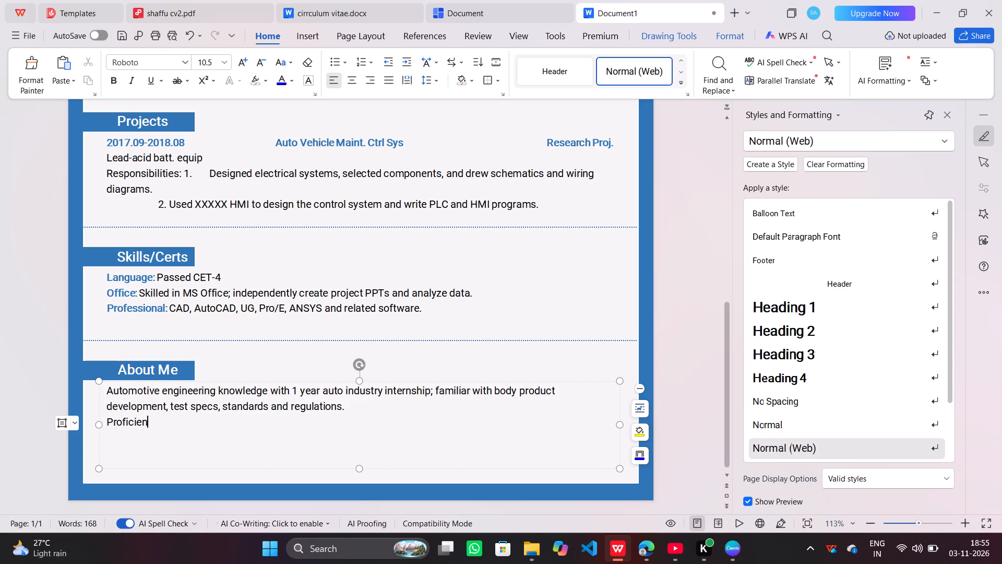
pyautogui.press('BackSpace')
pyautogui.press('BackSpace')
pyautogui.press('BackSpace')
pyautogui.press('BackSpace')
pyautogui.press('BackSpace')
pyautogui.press('BackSpace')
pyautogui.press('BackSpace')
pyautogui.press('BackSpace')
pyautogui.press('BackSpace')
pyautogui.press('BackSpace')
pyautogui.press('BackSpace')
pyautogui.press('BackSpace')
pyautogui.press('BackSpace')
pyautogui.press('BackSpace')
pyautogui.press('BackSpace')
pyautogui.press('BackSpace')
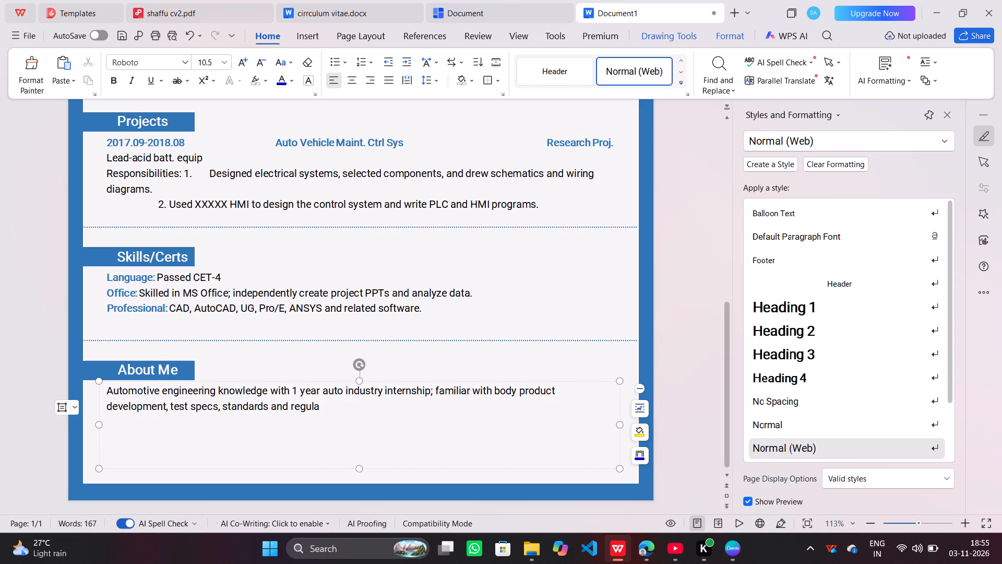
pyautogui.press('BackSpace')
pyautogui.press('BackSpace')
pyautogui.press('BackSpace')
pyautogui.press('BackSpace')
pyautogui.press('BackSpace')
pyautogui.press('BackSpace')
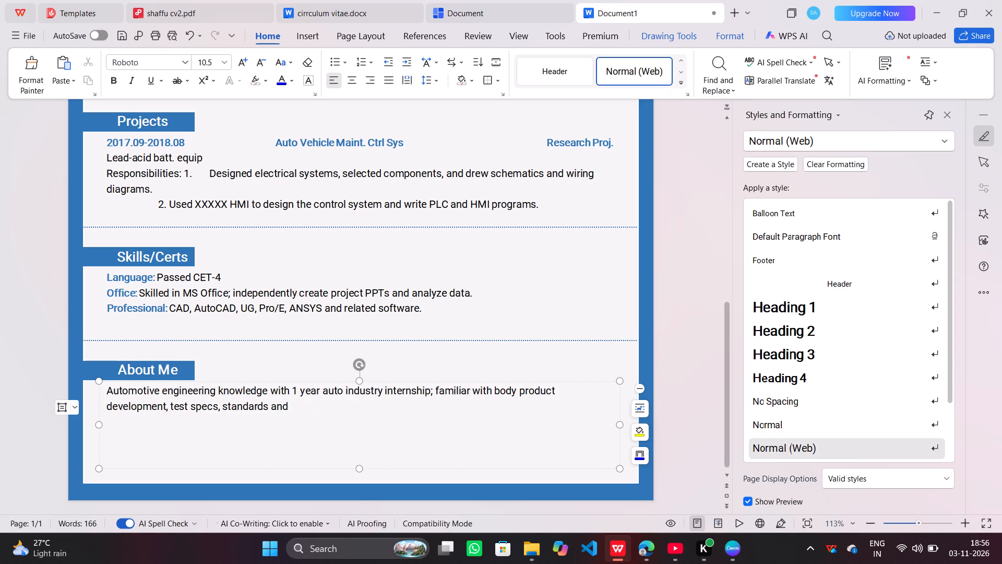
pyautogui.press('BackSpace')
pyautogui.press('BackSpace')
pyautogui.press('BackSpace')
pyautogui.press('BackSpace')
pyautogui.press('BackSpace')
pyautogui.press('BackSpace')
pyautogui.press('BackSpace')
pyautogui.press('BackSpace')
pyautogui.press('BackSpace')
pyautogui.press('BackSpace')
pyautogui.press('BackSpace')
pyautogui.press('BackSpace')
pyautogui.press('BackSpace')
pyautogui.press('BackSpace')
pyautogui.press('BackSpace')
pyautogui.press('BackSpace')
pyautogui.press('BackSpace')
pyautogui.press('BackSpace')
pyautogui.press('BackSpace')
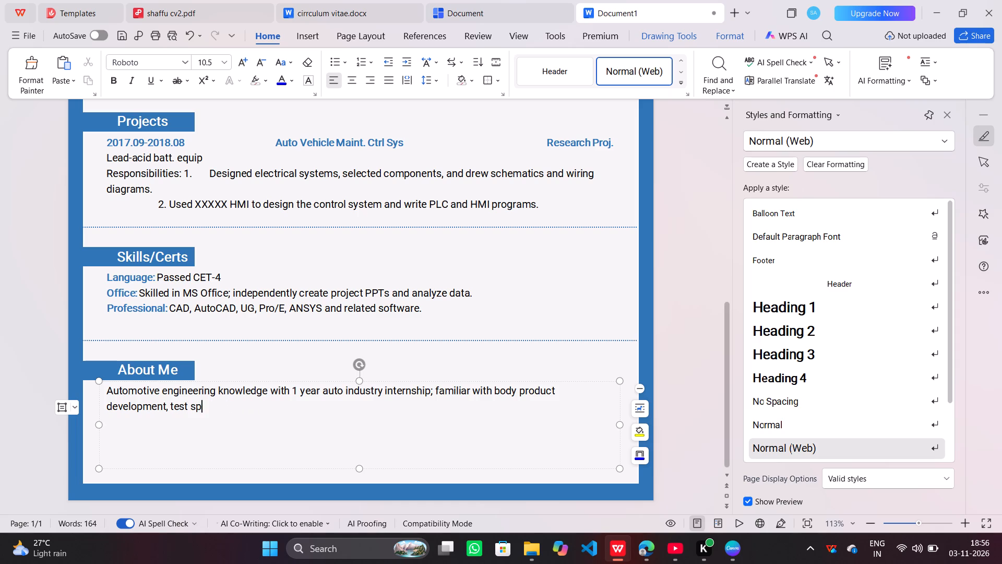
pyautogui.press('BackSpace')
pyautogui.press('BackSpace')
pyautogui.press('BackSpace')
pyautogui.press('BackSpace')
pyautogui.press('BackSpace')
pyautogui.press('BackSpace')
pyautogui.press('BackSpace')
pyautogui.press('BackSpace')
pyautogui.press('BackSpace')
pyautogui.press('BackSpace')
# Delete all the remaining placeholder text under About Me, from "developmen" back to the start of the "Automotive engineering knowledge" line.
pyautogui.press('BackSpace')
pyautogui.press('BackSpace')
pyautogui.press('BackSpace')
pyautogui.press('BackSpace')
pyautogui.press('BackSpace')
pyautogui.press('BackSpace')
pyautogui.press('BackSpace')
pyautogui.press('BackSpace')
pyautogui.press('BackSpace')
pyautogui.press('BackSpace')
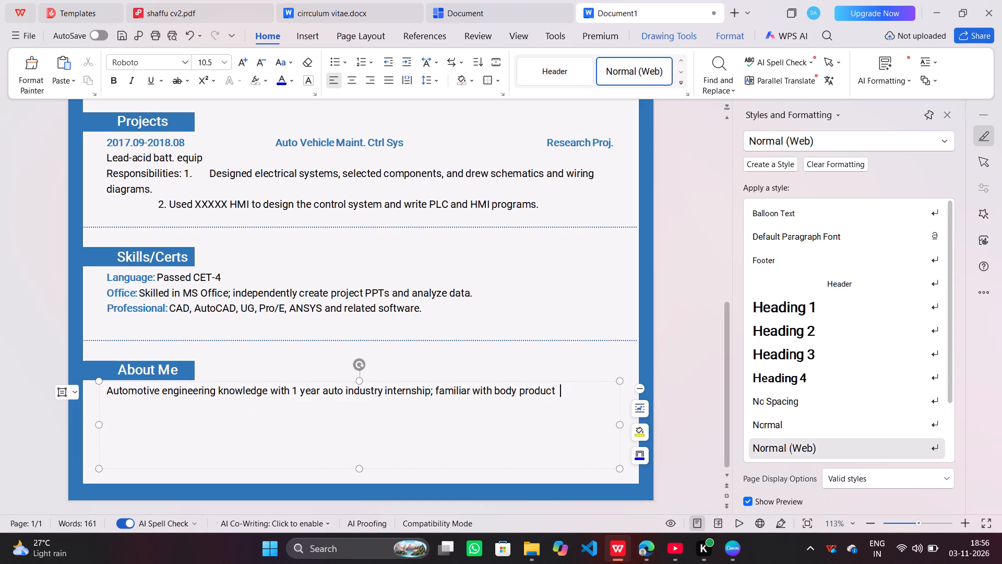
pyautogui.press('BackSpace')
pyautogui.press('BackSpace')
pyautogui.press('BackSpace')
pyautogui.press('BackSpace')
pyautogui.press('BackSpace')
pyautogui.press('BackSpace')
pyautogui.press('BackSpace')
pyautogui.press('BackSpace')
pyautogui.press('BackSpace')
pyautogui.press('BackSpace')
pyautogui.press('BackSpace')
pyautogui.press('BackSpace')
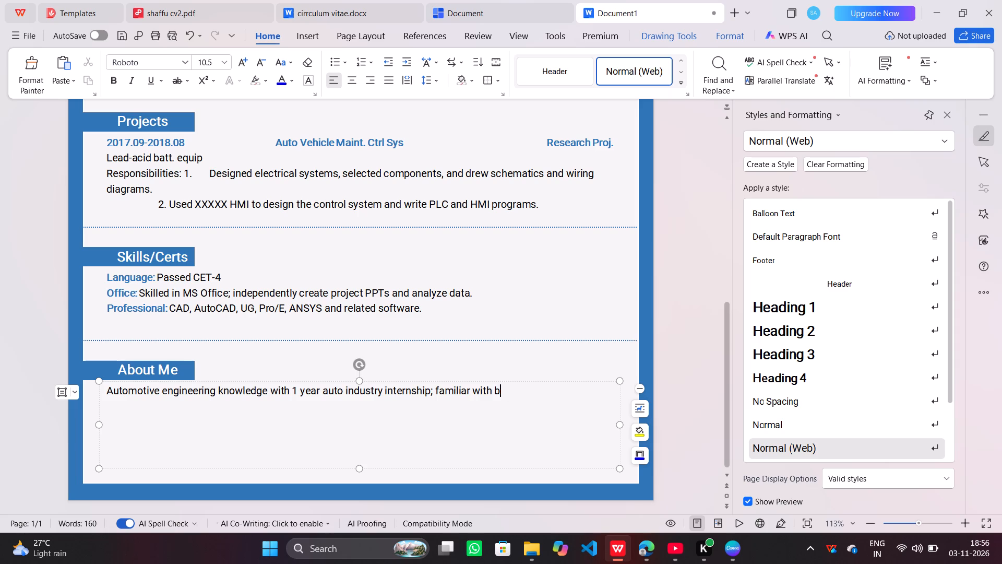
pyautogui.press('BackSpace')
pyautogui.press('BackSpace')
pyautogui.press('BackSpace')
pyautogui.press('BackSpace')
pyautogui.press('BackSpace')
pyautogui.press('BackSpace')
pyautogui.press('BackSpace')
pyautogui.press('BackSpace')
pyautogui.press('BackSpace')
pyautogui.press('BackSpace')
pyautogui.press('BackSpace')
pyautogui.press('BackSpace')
pyautogui.press('BackSpace')
pyautogui.press('BackSpace')
pyautogui.press('BackSpace')
pyautogui.press('BackSpace')
pyautogui.press('BackSpace')
pyautogui.press('BackSpace')
pyautogui.press('BackSpace')
pyautogui.press('BackSpace')
pyautogui.press('BackSpace')
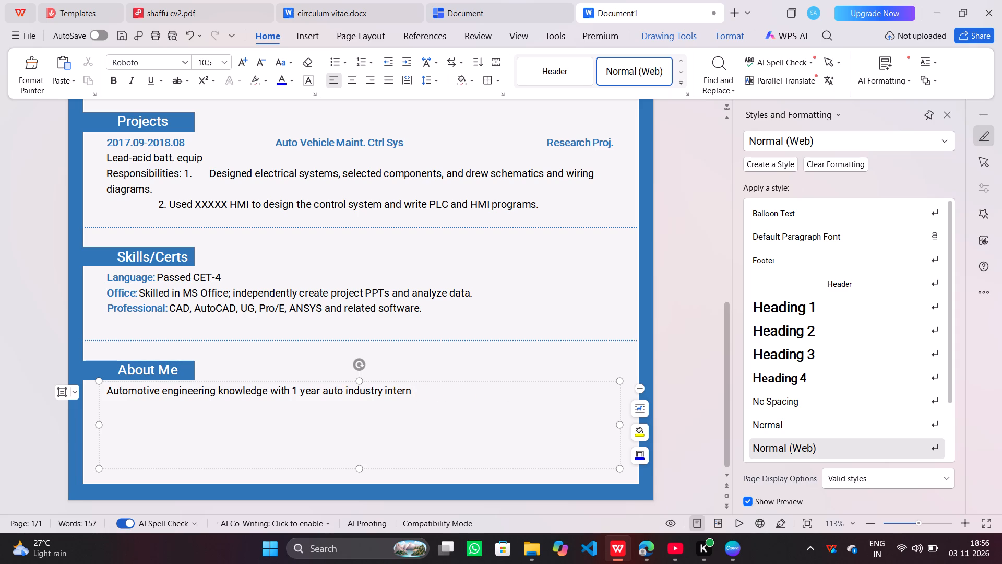
pyautogui.press('BackSpace')
pyautogui.press('BackSpace')
pyautogui.press('BackSpace')
pyautogui.press('BackSpace')
pyautogui.press('BackSpace')
pyautogui.press('BackSpace')
pyautogui.press('BackSpace')
pyautogui.press('BackSpace')
pyautogui.press('BackSpace')
pyautogui.press('BackSpace')
pyautogui.press('BackSpace')
pyautogui.press('BackSpace')
pyautogui.press('BackSpace')
pyautogui.press('BackSpace')
pyautogui.press('BackSpace')
pyautogui.press('BackSpace')
pyautogui.press('BackSpace')
pyautogui.press('BackSpace')
pyautogui.press('BackSpace')
pyautogui.press('BackSpace')
pyautogui.press('BackSpace')
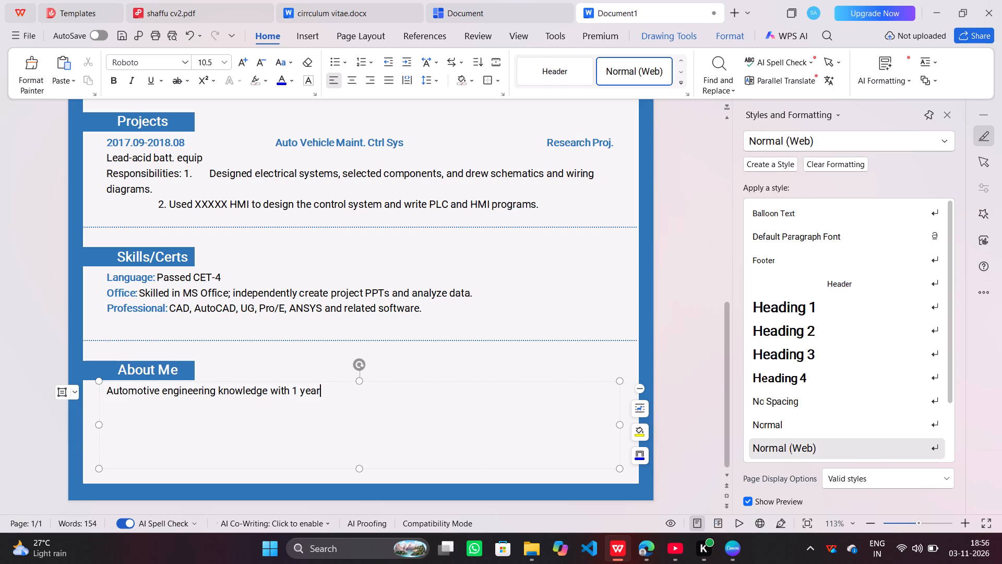
pyautogui.press('BackSpace')
pyautogui.press('BackSpace')
pyautogui.press('BackSpace')
pyautogui.press('BackSpace')
pyautogui.press('BackSpace')
pyautogui.press('BackSpace')
pyautogui.press('BackSpace')
pyautogui.press('BackSpace')
pyautogui.press('BackSpace')
pyautogui.press('BackSpace')
pyautogui.press('BackSpace')
pyautogui.press('BackSpace')
pyautogui.press('BackSpace')
pyautogui.press('BackSpace')
pyautogui.press('BackSpace')
pyautogui.press('BackSpace')
pyautogui.press('BackSpace')
pyautogui.press('BackSpace')
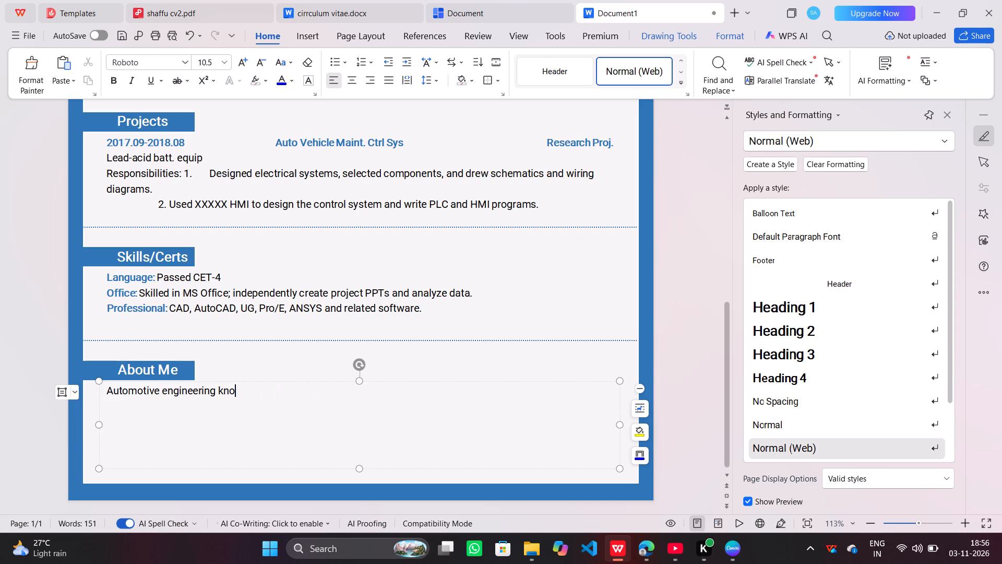
pyautogui.press('BackSpace')
pyautogui.press('BackSpace')
pyautogui.press('BackSpace')
pyautogui.press('BackSpace')
pyautogui.press('BackSpace')
pyautogui.press('BackSpace')
pyautogui.press('BackSpace')
pyautogui.press('BackSpace')
pyautogui.press('BackSpace')
pyautogui.press('BackSpace')
pyautogui.press('BackSpace')
pyautogui.press('BackSpace')
pyautogui.press('BackSpace')
pyautogui.press('BackSpace')
pyautogui.press('BackSpace')
pyautogui.press('BackSpace')
pyautogui.press('BackSpace')
pyautogui.press('BackSpace')
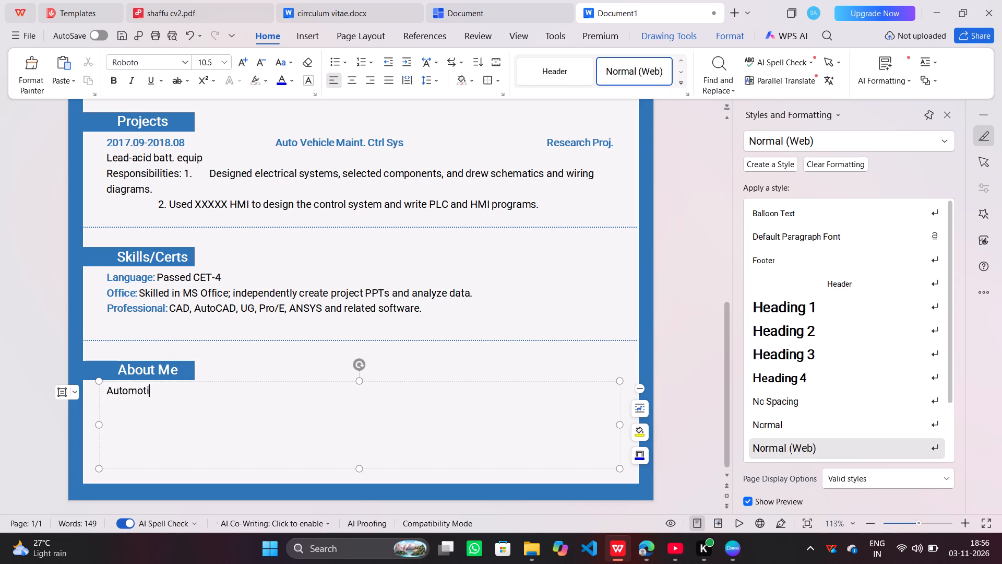
pyautogui.press('BackSpace')
pyautogui.press('BackSpace')
pyautogui.press('BackSpace')
pyautogui.press('BackSpace')
pyautogui.press('BackSpace')
pyautogui.press('BackSpace')
pyautogui.press('BackSpace')
pyautogui.press('BackSpace')
pyautogui.press('BackSpace')
# Begin the About Me text, indented by two spaces, with "My self I am" followed by the applicant's first name and a period.
pyautogui.press('space')
pyautogui.press('space')
pyautogui.write('my self')
pyautogui.press('space')
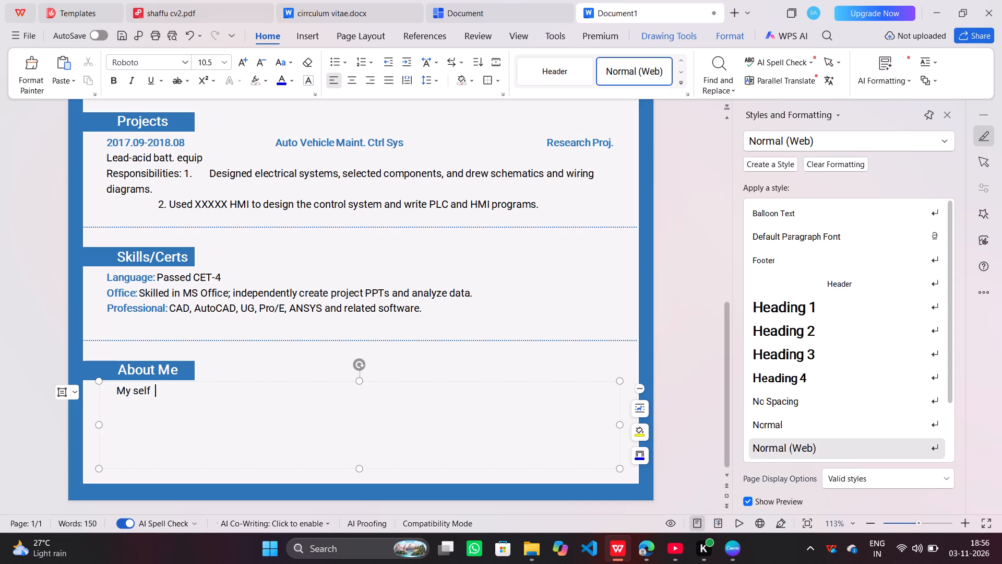
pyautogui.write('i am sh')
pyautogui.write('rey')
pyautogui.press('BackSpace')
pyautogui.press('BackSpace')
pyautogui.press('BackSpace')
pyautogui.press('BackSpace')
pyautogui.press('BackSpace')
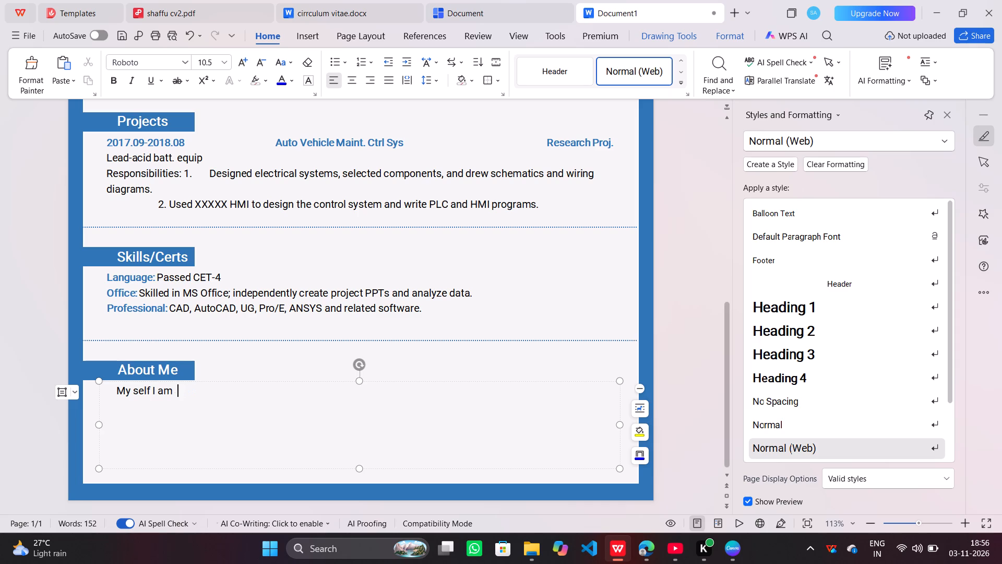
pyautogui.press('s')
pyautogui.press('r')
pyautogui.press('BackSpace')
pyautogui.write('hrey')
pyautogui.press('.')
# Continue the About Me text with "I am very intrested in doing the video editing and much more related skills such as".
pyautogui.write('i am very intrested in')
pyautogui.press('space')
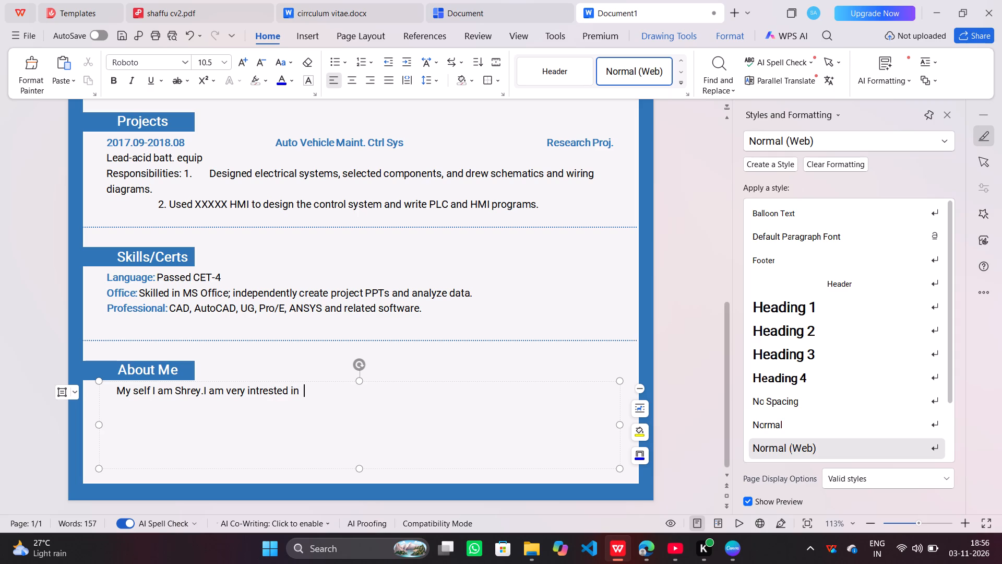
pyautogui.write('doing the video edi')
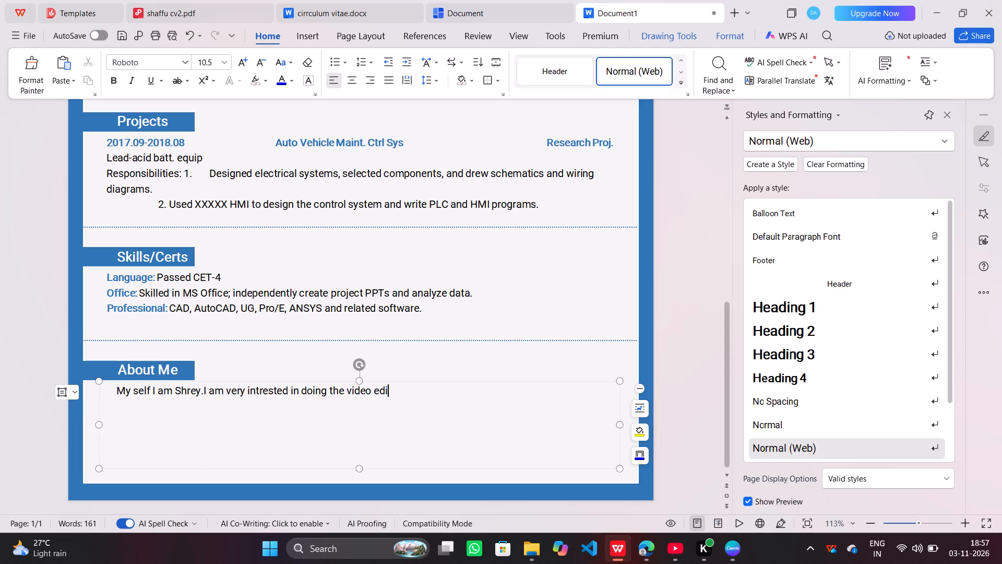
pyautogui.write('ting and')
pyautogui.press('space')
pyautogui.write('much more')
pyautogui.press('space')
pyautogui.write('related')
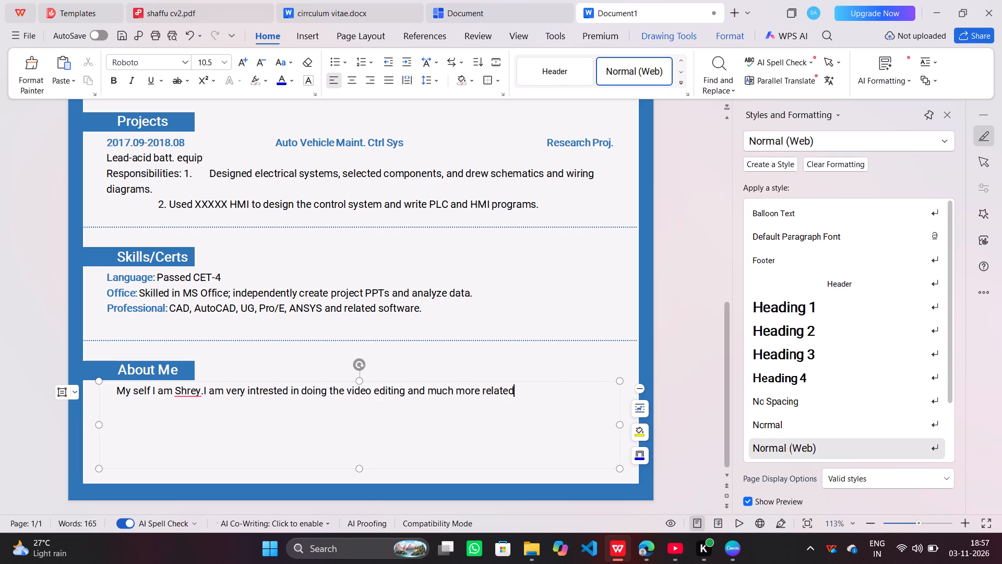
pyautogui.press('space')
pyautogui.write('skills such as')
pyautogui.press('space')
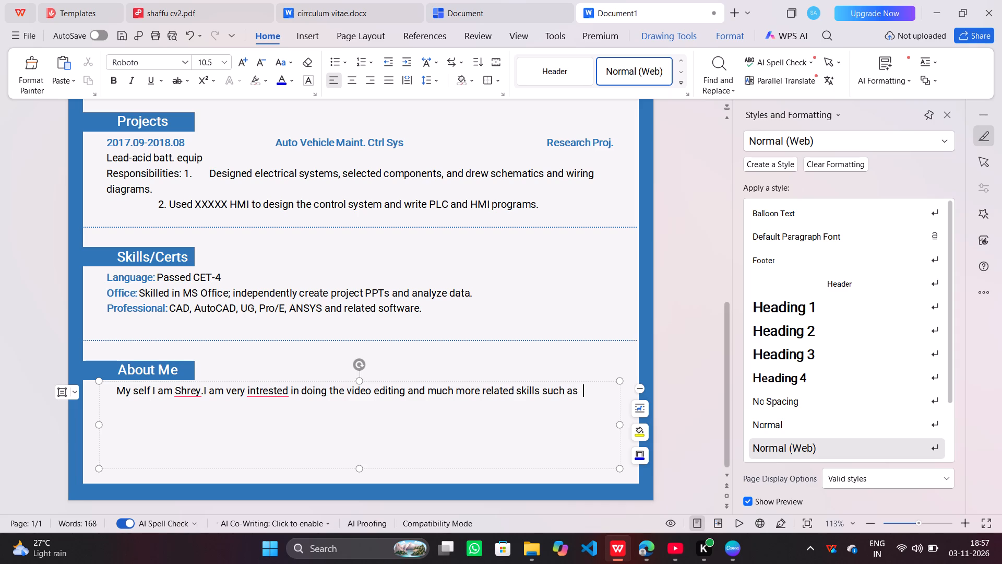
pyautogui.press('space')
pyautogui.press('BackSpace')
# Add "photography,digital marketing" as the listed skills at the end of the About Me sentence.
pyautogui.write('photography')
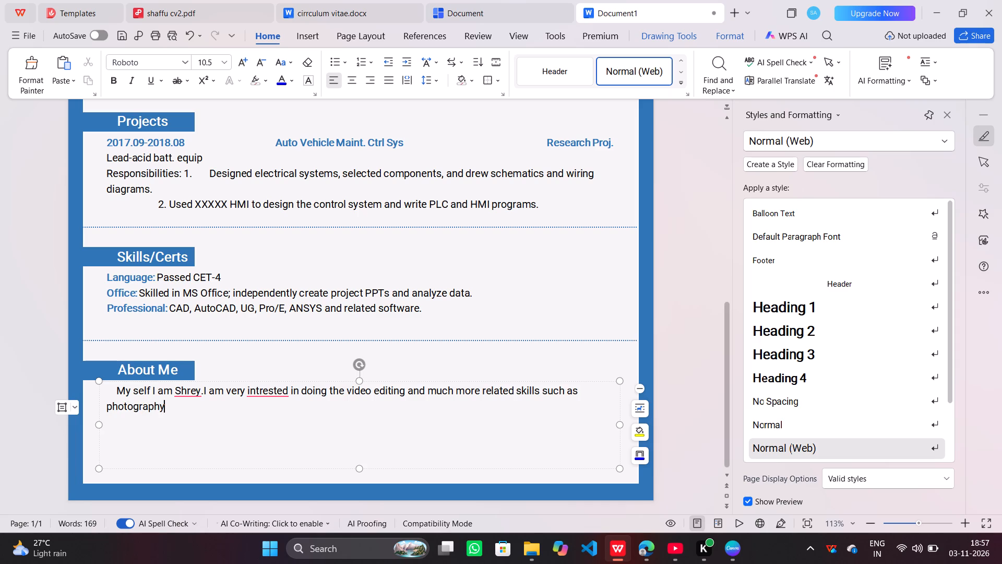
pyautogui.press(',')
pyautogui.write('digital')
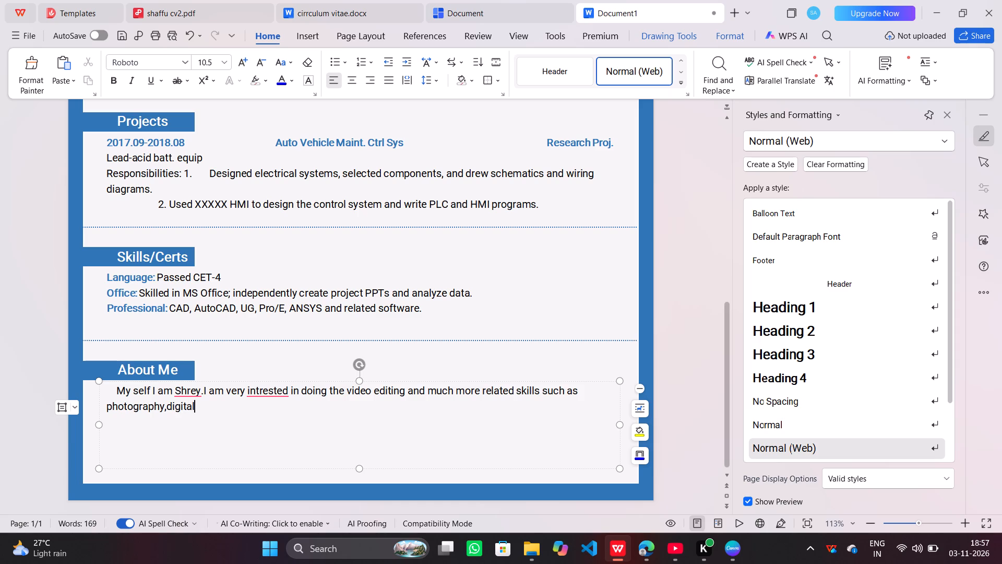
pyautogui.press('space')
pyautogui.write('markett')
pyautogui.press('BackSpace')
pyautogui.write('ing')
# Capitalise the first letter of "marketing" in the About Me text so it reads "Marketing".
pyautogui.press('Left')
pyautogui.press('Left')
pyautogui.press('Left')
pyautogui.press('Left')
pyautogui.press('Left')
pyautogui.press('Left')
pyautogui.press('Left')
pyautogui.press('Left')
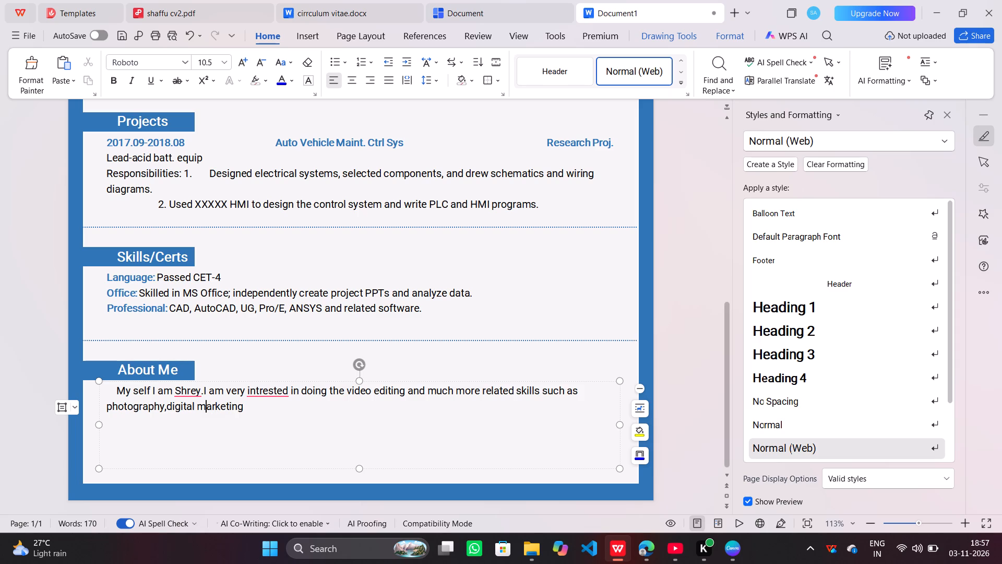
pyautogui.press('BackSpace')
# Capitalise the first letter of "digital" in the About Me text so it reads "Digital Marketing".
pyautogui.press('Left')
pyautogui.press('Left')
pyautogui.press('Left')
pyautogui.press('Left')
pyautogui.press('Left')
pyautogui.press('Left')
pyautogui.press('Left')
pyautogui.press('Left')
pyautogui.press('BackSpace')
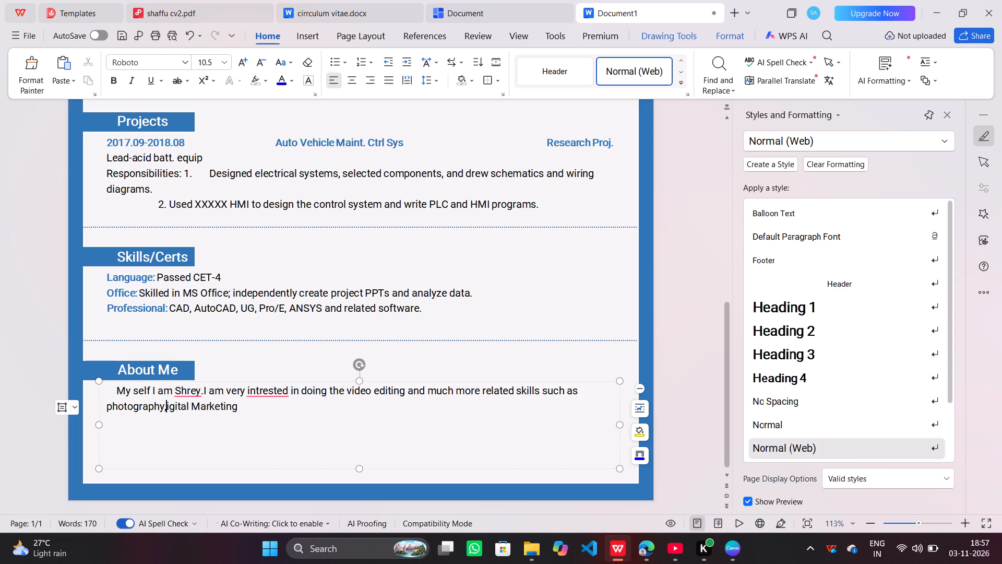
pyautogui.press('d')
# Capitalise the first letter of "photography" in the About Me text so it reads "Photography".
pyautogui.press('Left')
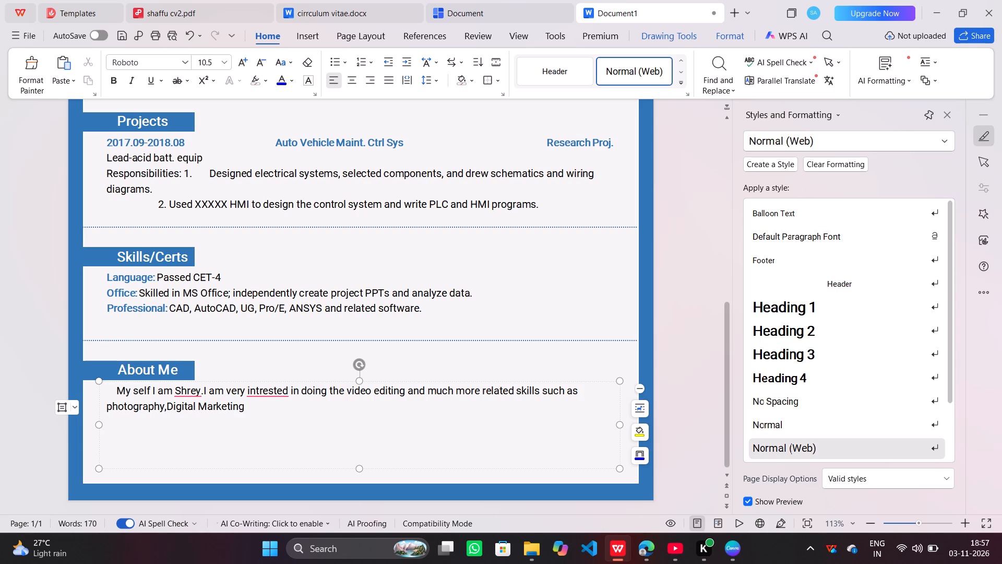
pyautogui.press('Left')
pyautogui.press('Left')
pyautogui.press('Left')
pyautogui.press('Left')
pyautogui.press('Left')
pyautogui.press('Left')
pyautogui.press('Left')
pyautogui.press('Left')
pyautogui.press('Left')
pyautogui.press('Left')
pyautogui.press('Left')
pyautogui.press('BackSpace')
pyautogui.press('p')
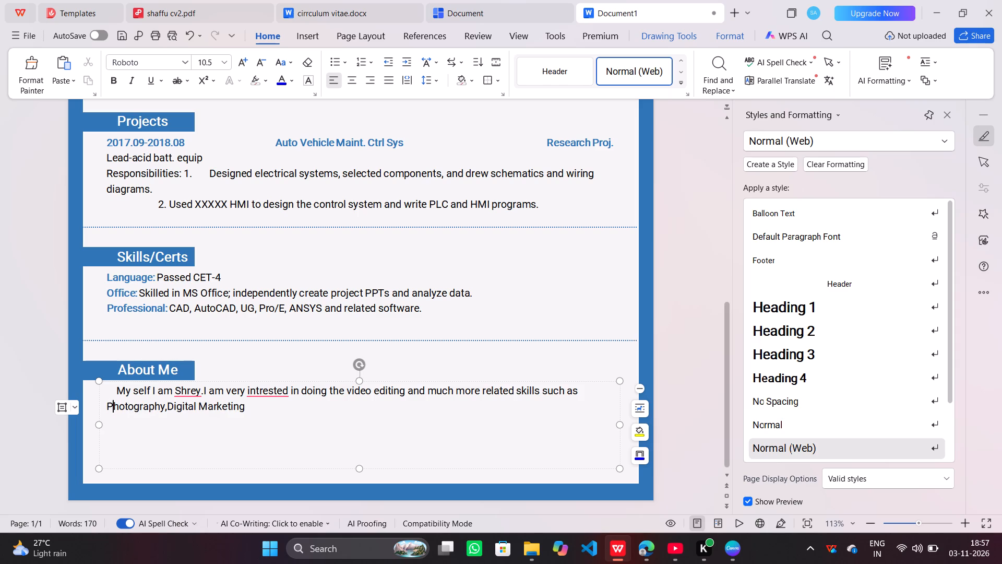
# Capitalise the first letter of "editing" in the About Me text so it reads "video Editing".
pyautogui.press('Left')
pyautogui.press('Left')
pyautogui.press('Left')
pyautogui.press('Left')
pyautogui.press('Left')
pyautogui.press('Left')
pyautogui.press('Left')
pyautogui.press('Left')
pyautogui.press('Left')
pyautogui.press('Left')
pyautogui.press('Left')
pyautogui.press('Left')
pyautogui.press('Left')
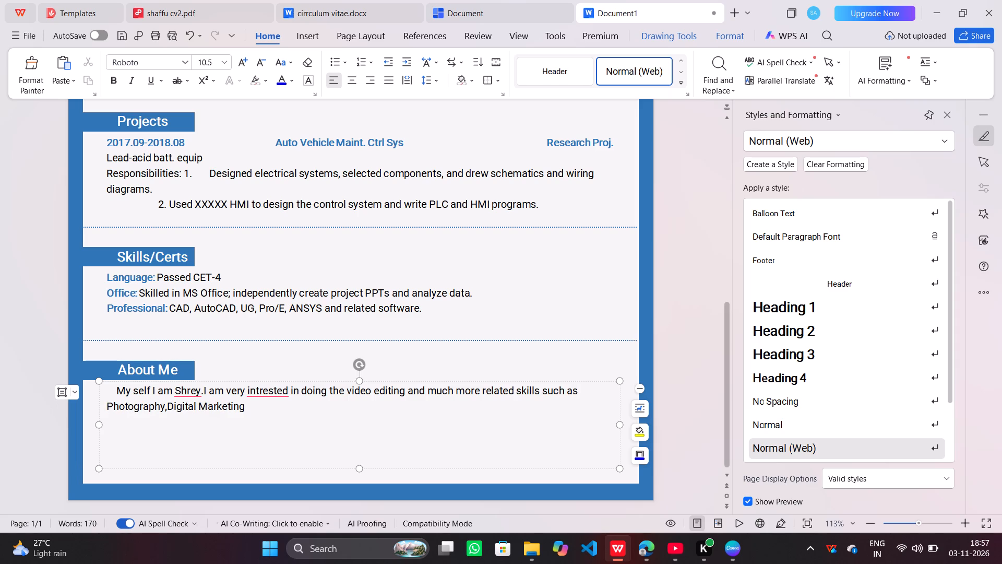
pyautogui.press('Left')
pyautogui.press('Left')
pyautogui.press('Left')
pyautogui.press('Left')
pyautogui.press('Left')
pyautogui.press('Left')
pyautogui.press('Left')
pyautogui.press('Left')
pyautogui.press('Left')
pyautogui.press('Left')
pyautogui.press('Left')
pyautogui.press('Left')
pyautogui.press('Left')
pyautogui.press('Left')
pyautogui.press('Left')
pyautogui.press('Left')
pyautogui.press('Left')
pyautogui.press('Left')
pyautogui.press('Left')
pyautogui.press('Left')
pyautogui.press('Left')
pyautogui.press('Left')
pyautogui.press('Left')
pyautogui.press('Left')
pyautogui.press('Left')
pyautogui.press('Left')
pyautogui.press('Left')
pyautogui.press('Left')
pyautogui.press('Left')
pyautogui.press('Left')
pyautogui.press('Left')
pyautogui.press('Left')
pyautogui.press('BackSpace')
pyautogui.press('e')
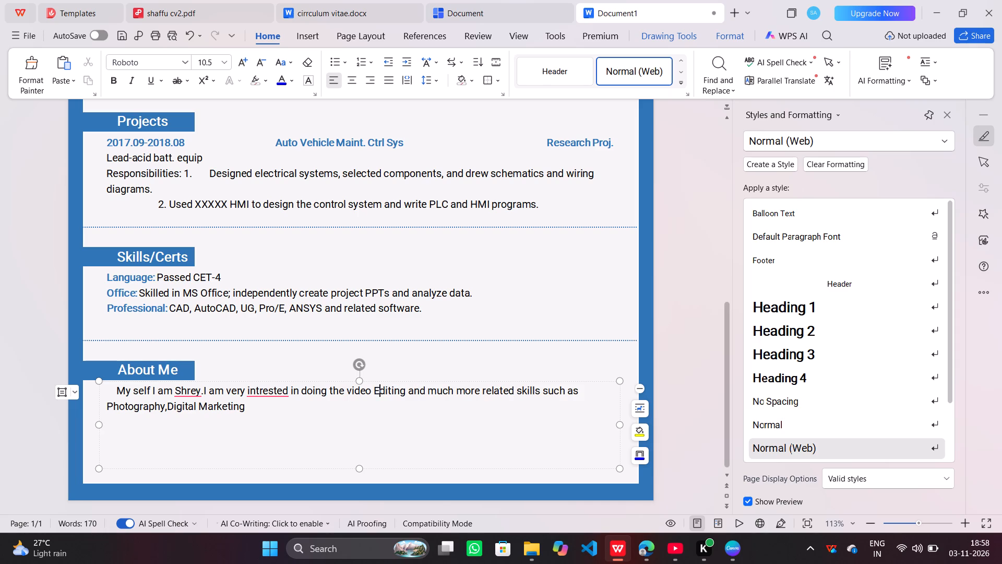
# Add the word "also" after "Digital Marketing" at the end of the About Me text.
pyautogui.press('Down')
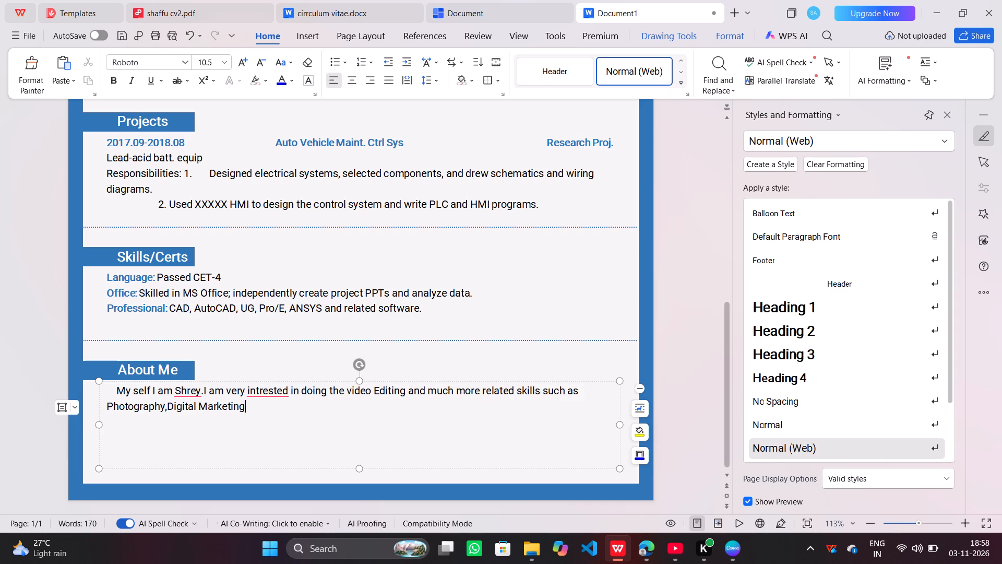
pyautogui.press('space')
pyautogui.press('BackSpace')
pyautogui.press('space')
pyautogui.write('AND')
pyautogui.press('space')
pyautogui.press('BackSpace')
pyautogui.press('BackSpace')
pyautogui.press('BackSpace')
pyautogui.press('BackSpace')
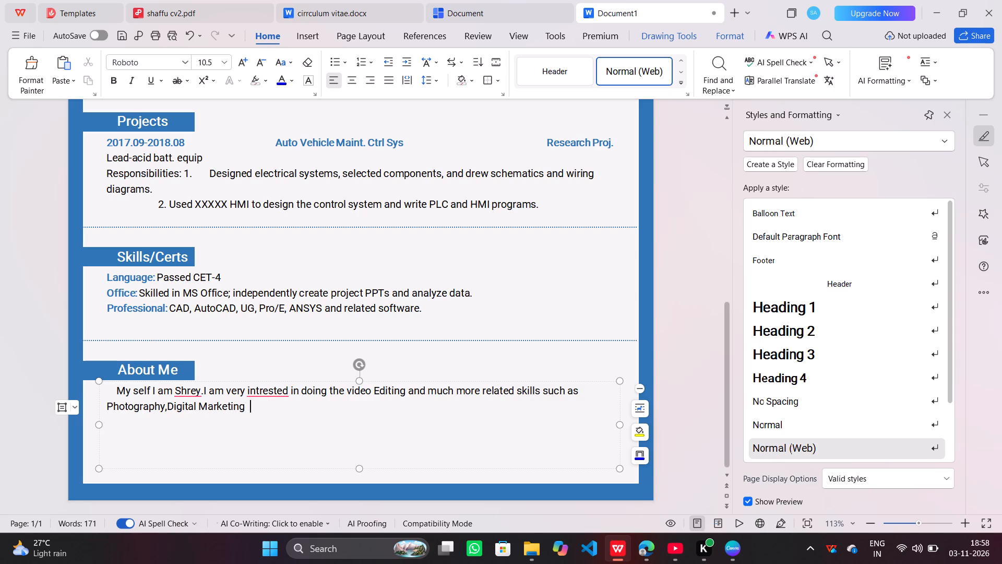
pyautogui.write('also')
pyautogui.press('space')
# Complete the About Me skills sentence with "Youtube algortihm analysis" and a period.
pyautogui.press('u')
pyautogui.press('BackSpace')
pyautogui.press('y')
pyautogui.write('ou')
pyautogui.write('tube al')
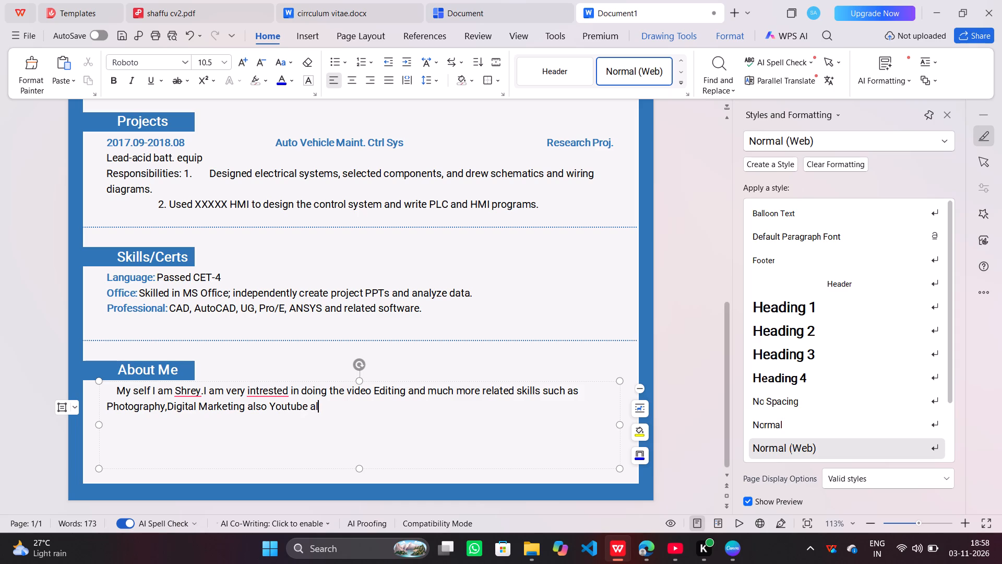
pyautogui.write('gorti')
pyautogui.write('hl')
pyautogui.press('BackSpace')
pyautogui.press('m')
pyautogui.press('space')
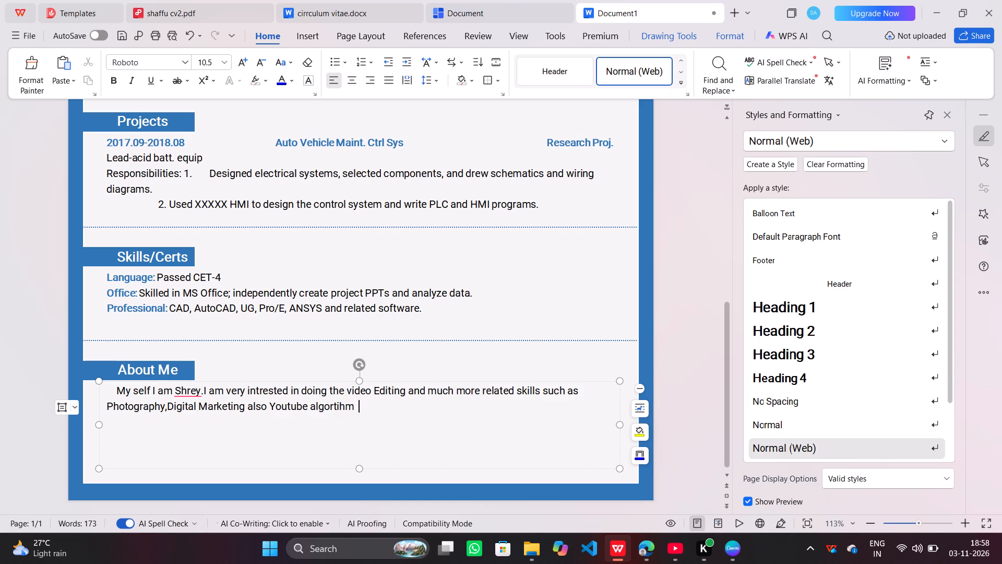
pyautogui.write('analysis')
pyautogui.press('.')
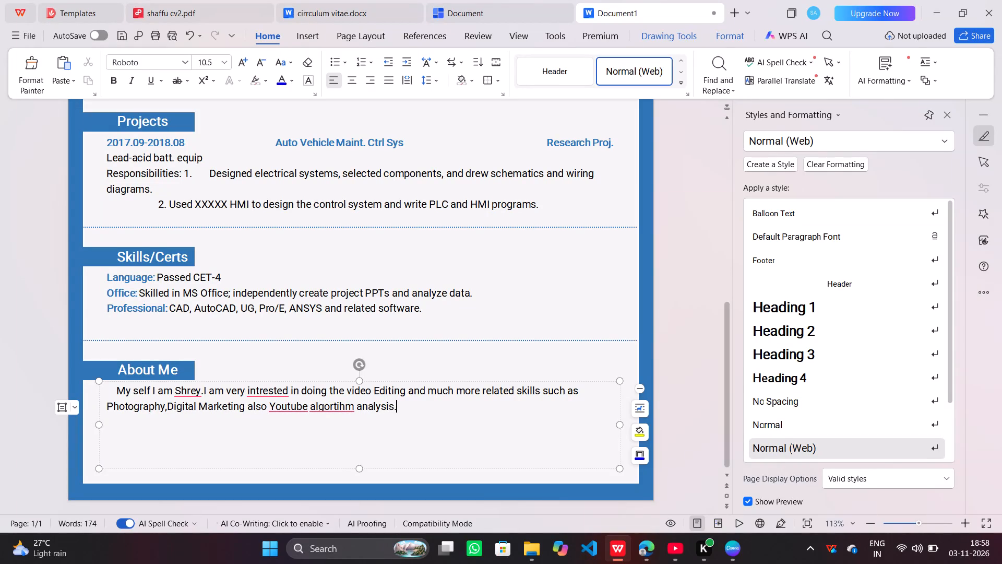
# Start a new sentence in the About Me text with "I am a person who wanna".
pyautogui.write('i am a')
pyautogui.press('space')
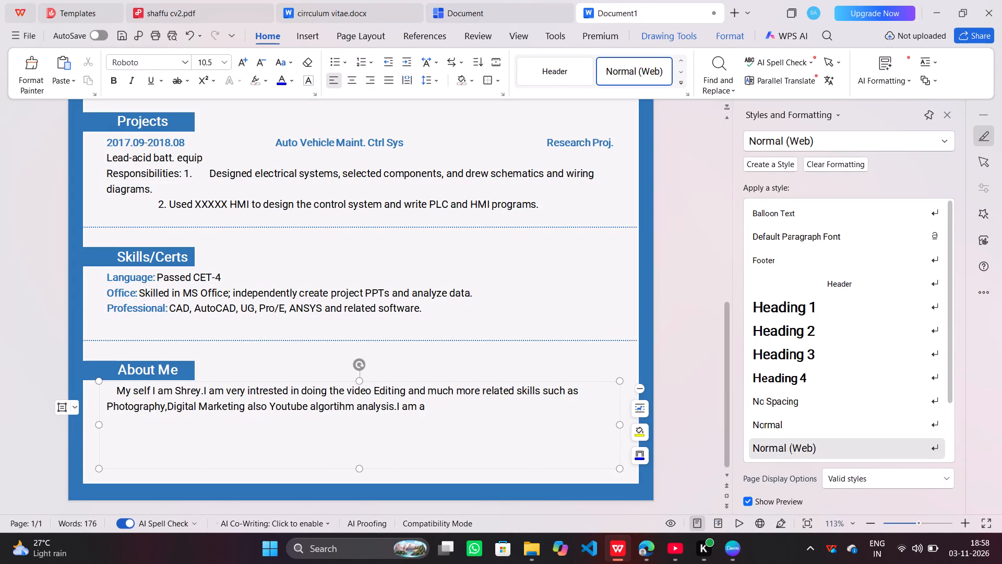
pyautogui.write('person who want')
pyautogui.press('space')
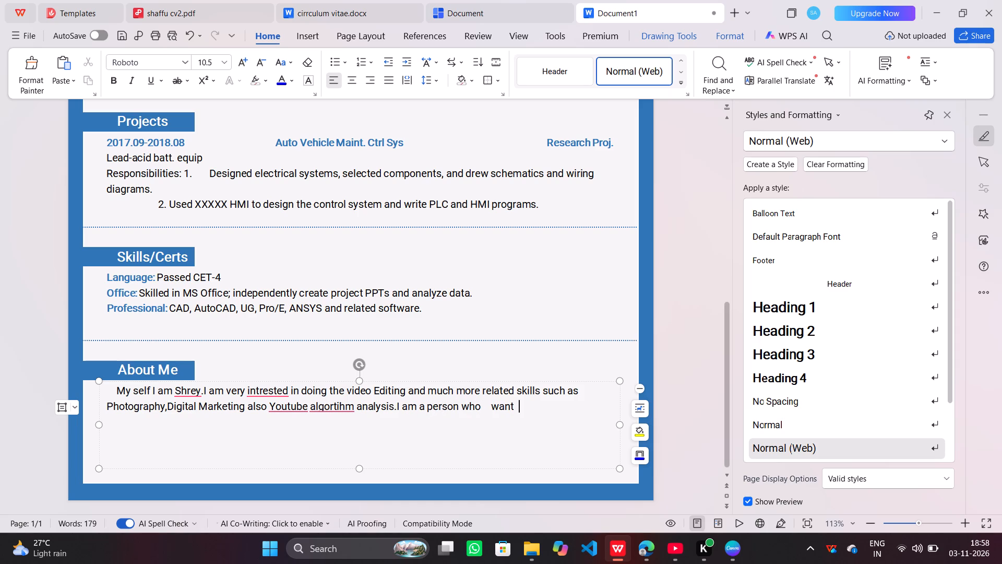
pyautogui.press('BackSpace')
pyautogui.press('BackSpace')
pyautogui.press('BackSpace')
pyautogui.press('BackSpace')
pyautogui.press('BackSpace')
pyautogui.press('BackSpace')
pyautogui.press('BackSpace')
pyautogui.press('space')
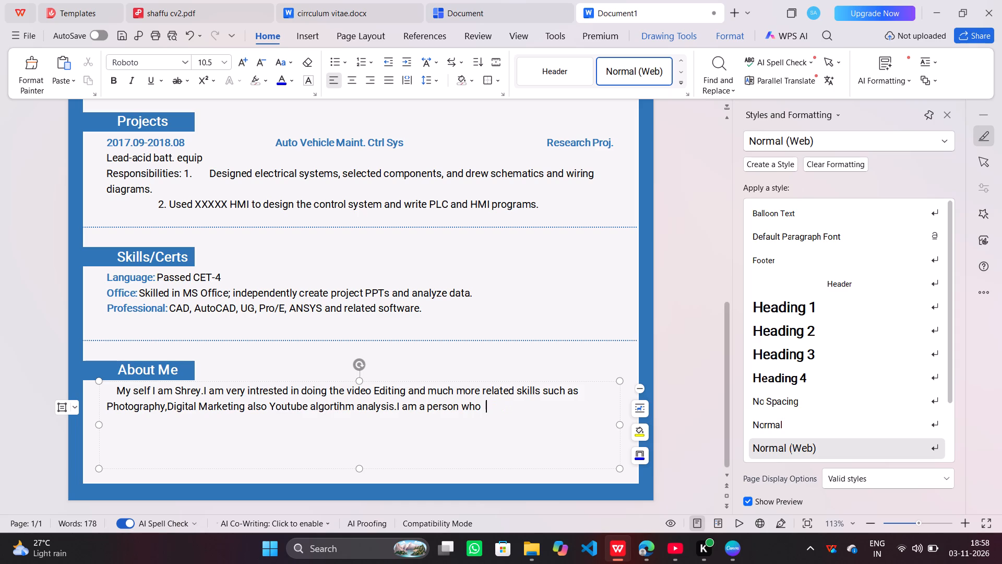
pyautogui.press('a')
pyautogui.press('BackSpace')
pyautogui.write('wanna')
pyautogui.press('space')
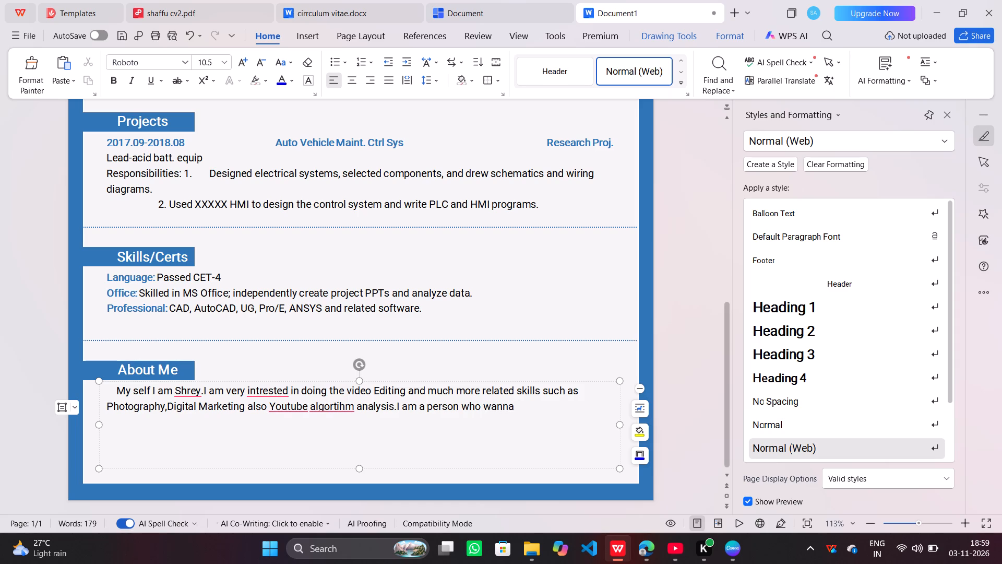
# Continue the unfinished About Me sentence with "pursue my carrier on the".
pyautogui.write('pur')
pyautogui.write('sue')
pyautogui.press('space')
pyautogui.write('my')
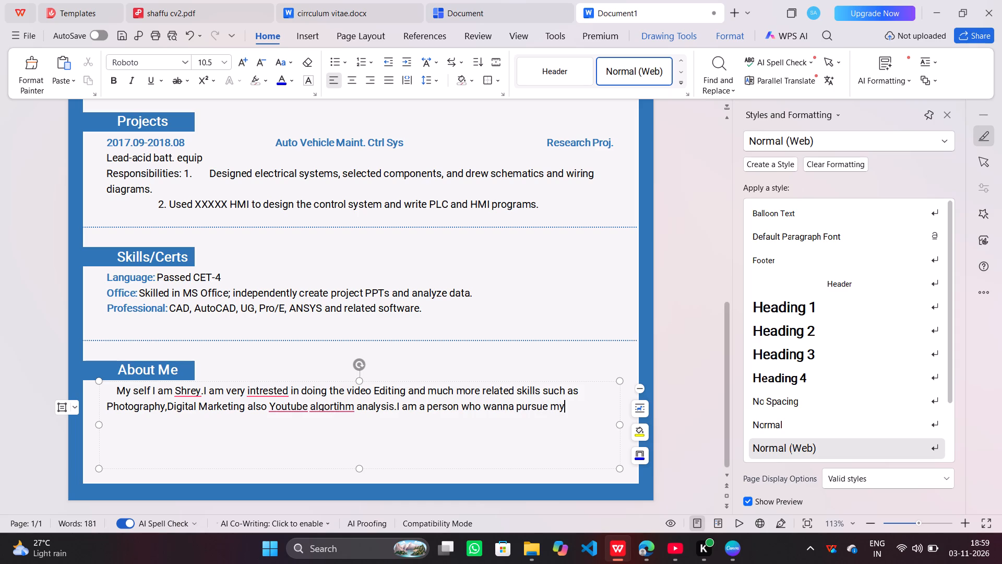
pyautogui.press('space')
pyautogui.write('carrier ob')
pyautogui.press('BackSpace')
pyautogui.write('n the')
pyautogui.press('space')
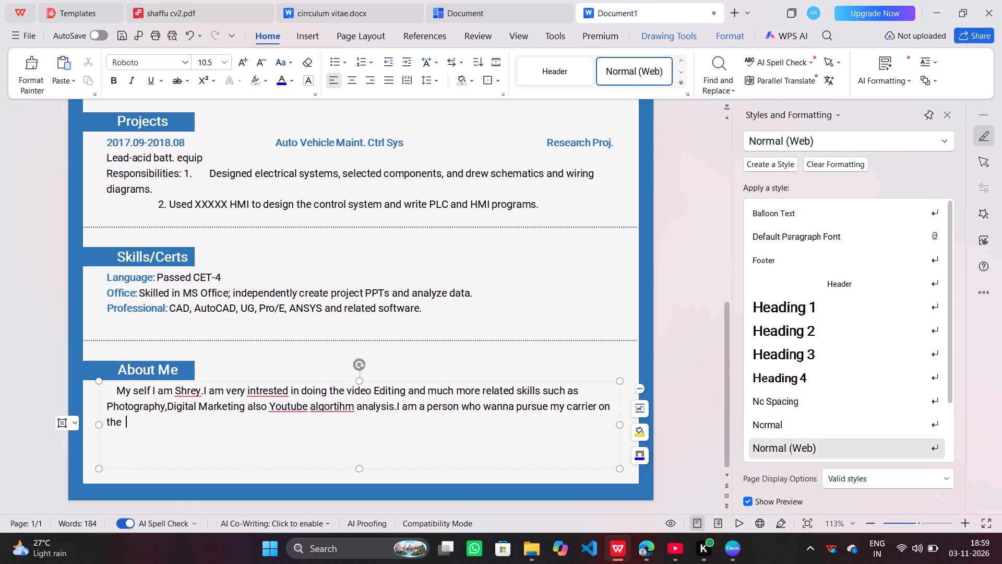
# Replace the trailing "the" with "Freelancing" and end the About Me sentence with a period.
pyautogui.write('vi')
pyautogui.press('BackSpace')
pyautogui.press('BackSpace')
pyautogui.press('BackSpace')
pyautogui.press('BackSpace')
pyautogui.press('BackSpace')
pyautogui.press('BackSpace')
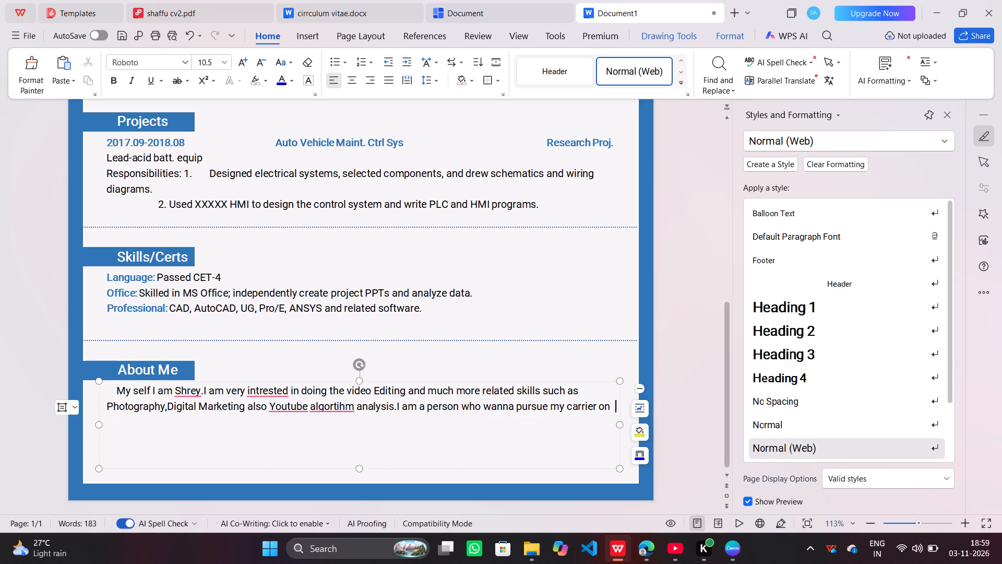
pyautogui.press('f')
pyautogui.press('r')
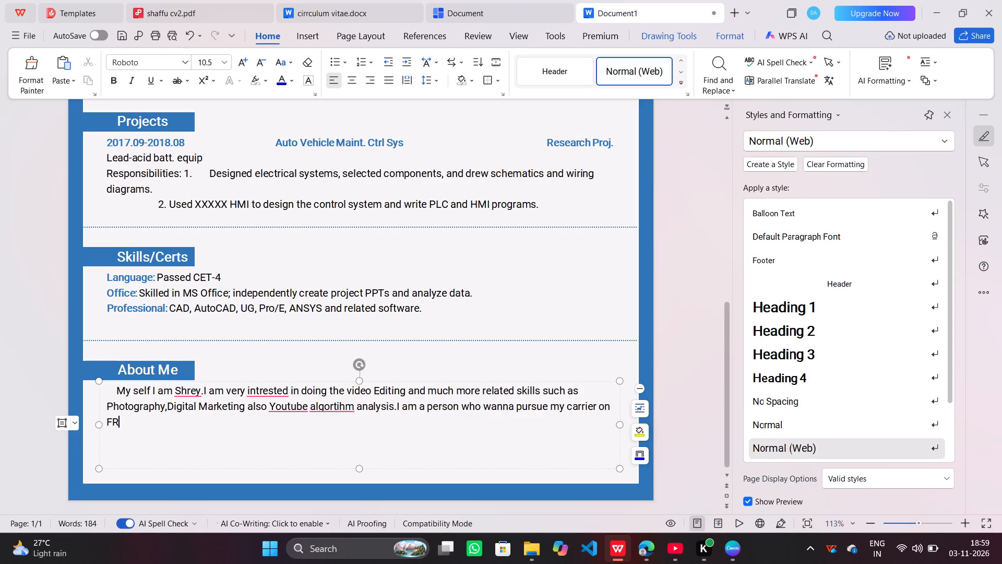
pyautogui.press('BackSpace')
pyautogui.write('reek')
pyautogui.press('BackSpace')
pyautogui.write('lan')
pyautogui.write('cing')
pyautogui.press('.')
# Start another sentence in the About Me text reading "I am also quiet talented regarding all the".
pyautogui.press('space')
pyautogui.press('BackSpace')
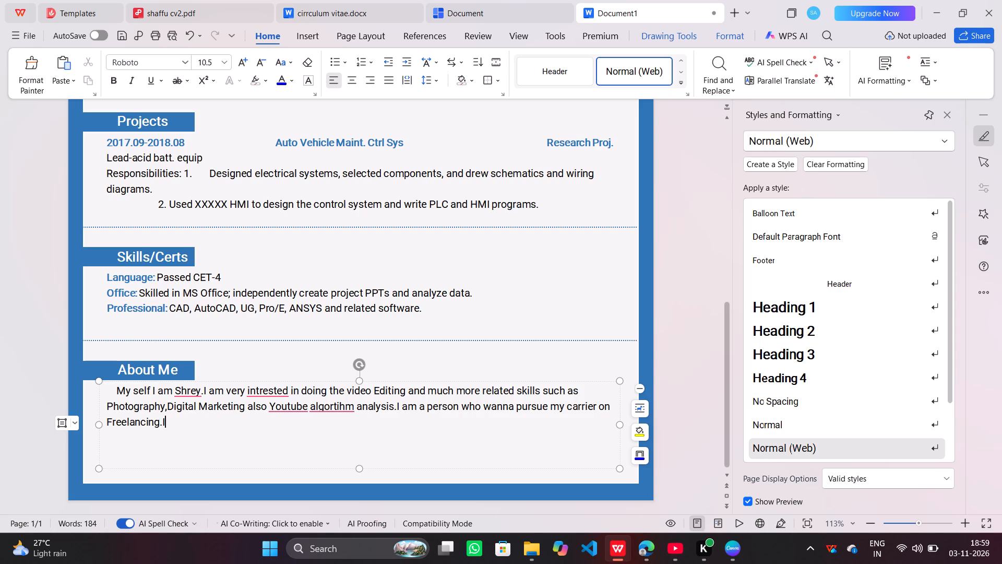
pyautogui.press('space')
pyautogui.write('am also')
pyautogui.press('space')
pyautogui.write('quiet')
pyautogui.press('space')
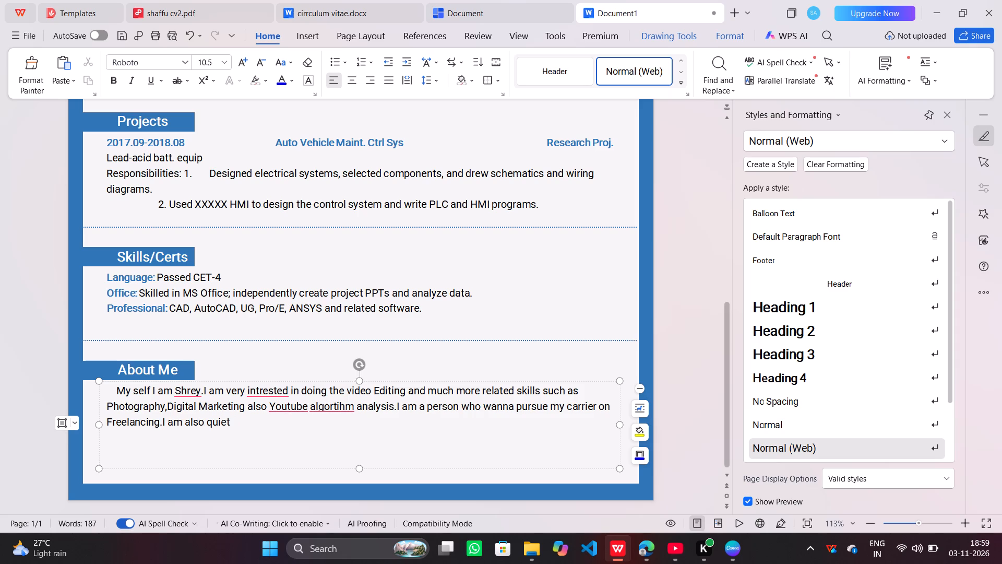
pyautogui.write('tala')
pyautogui.press('BackSpace')
pyautogui.write('ented regarding all the')
pyautogui.press('space')
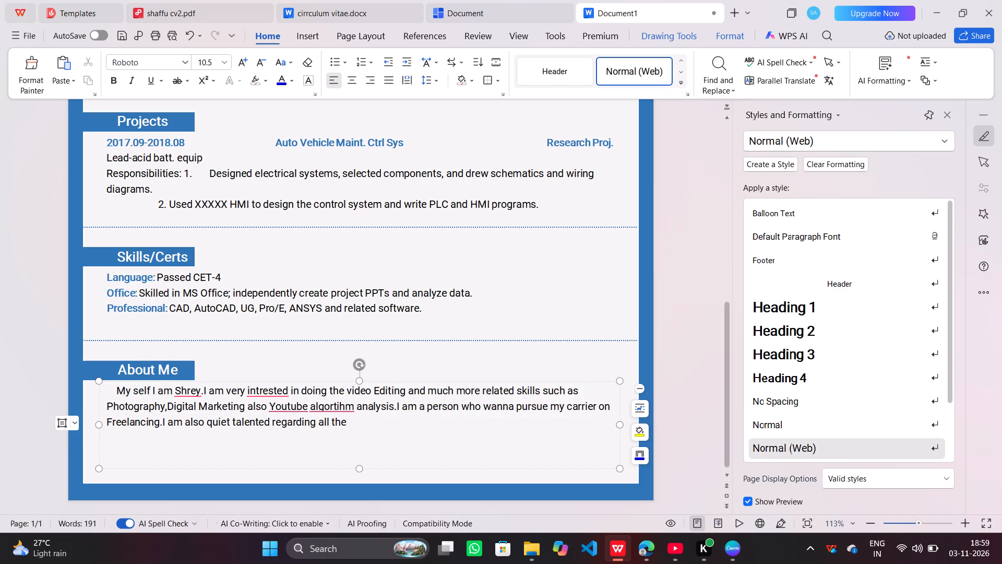
# Complete the talent sentence with "stuff and also far more creative the many people" and a period.
pyautogui.write('stuff am')
pyautogui.press('BackSpace')
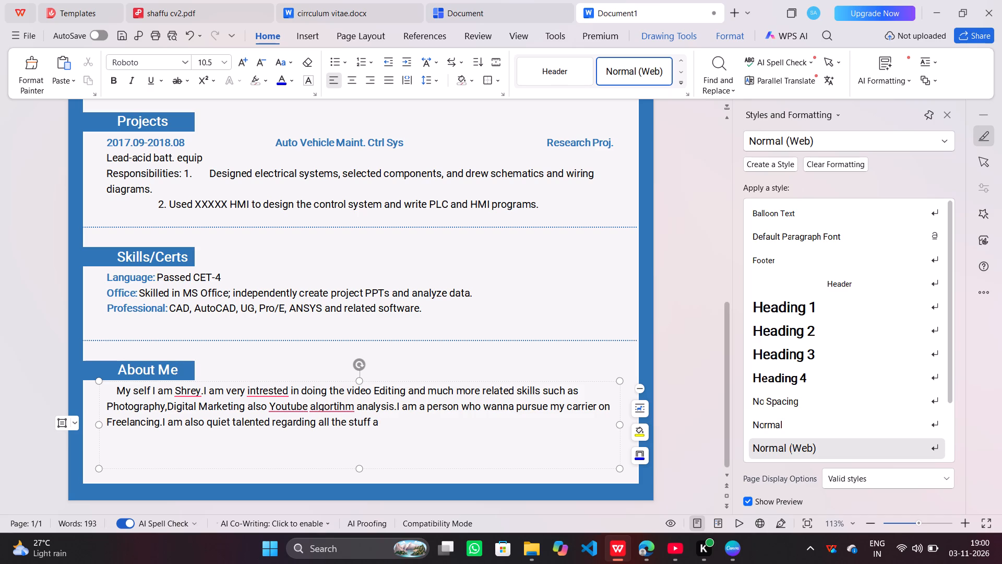
pyautogui.write('nd also')
pyautogui.press('space')
pyautogui.write('far')
pyautogui.press('space')
pyautogui.write('more crea')
pyautogui.write('tive')
pyautogui.press('space')
pyautogui.write('the th')
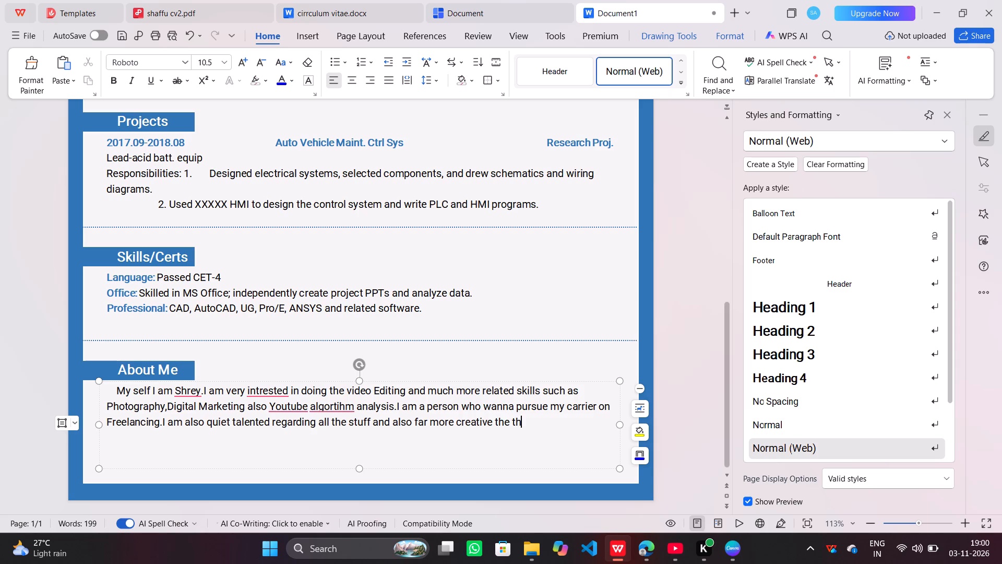
pyautogui.press('BackSpace')
pyautogui.press('BackSpace')
pyautogui.write('many')
pyautogui.press('space')
pyautogui.write('people')
pyautogui.press('.')
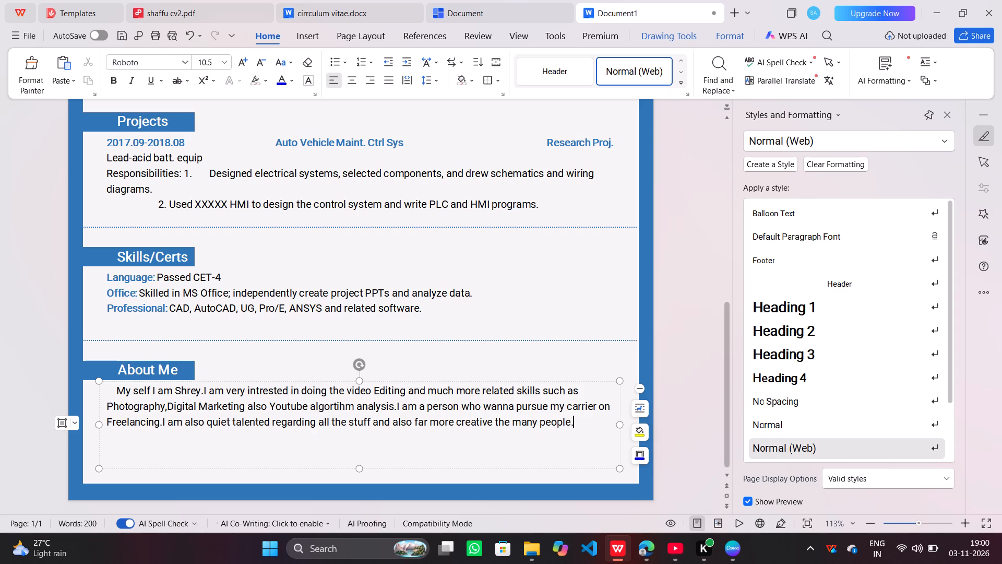
# Start a new paragraph below the About Me text, indented by three spaces.
pyautogui.press('Return')
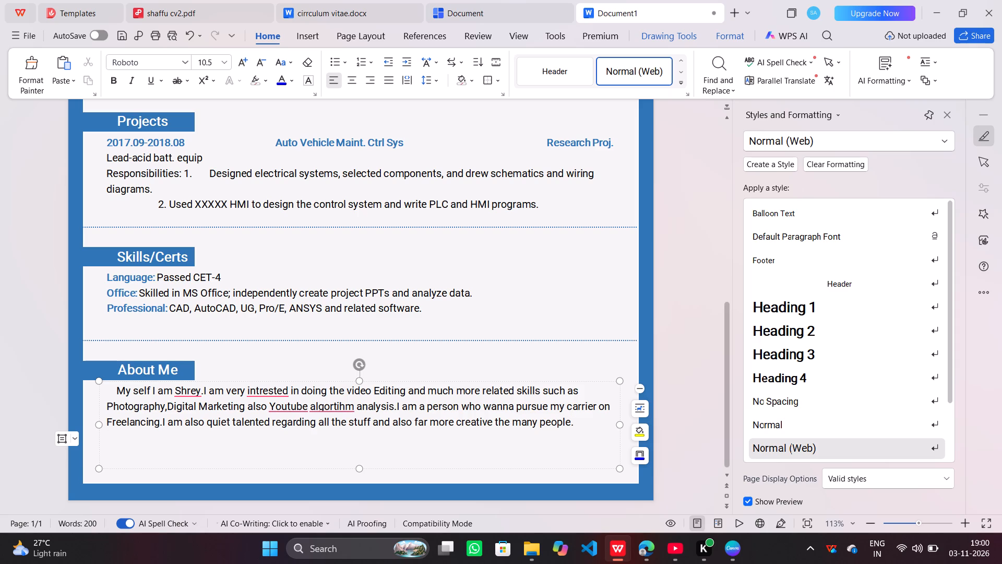
pyautogui.press('space')
pyautogui.press('space')
pyautogui.press('space')
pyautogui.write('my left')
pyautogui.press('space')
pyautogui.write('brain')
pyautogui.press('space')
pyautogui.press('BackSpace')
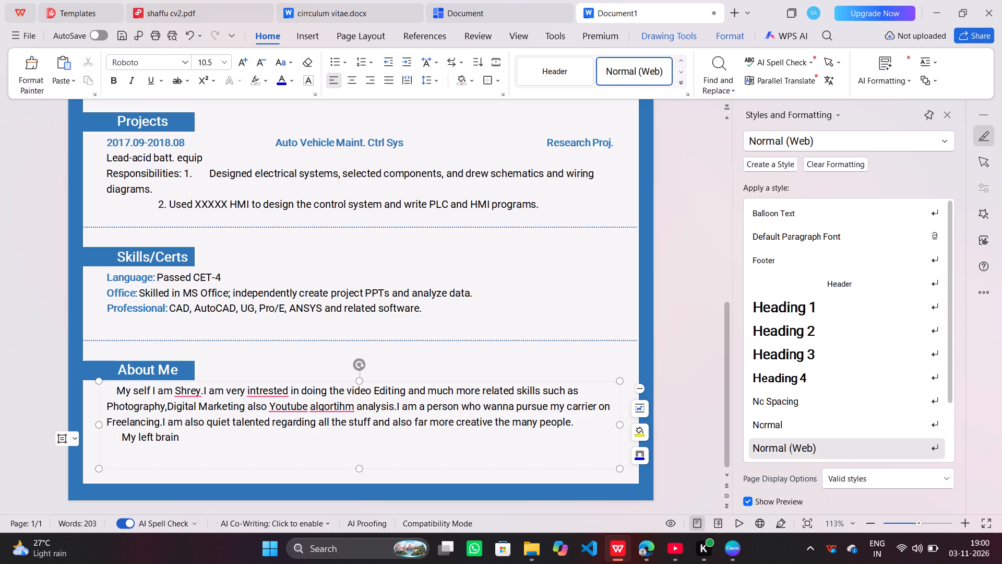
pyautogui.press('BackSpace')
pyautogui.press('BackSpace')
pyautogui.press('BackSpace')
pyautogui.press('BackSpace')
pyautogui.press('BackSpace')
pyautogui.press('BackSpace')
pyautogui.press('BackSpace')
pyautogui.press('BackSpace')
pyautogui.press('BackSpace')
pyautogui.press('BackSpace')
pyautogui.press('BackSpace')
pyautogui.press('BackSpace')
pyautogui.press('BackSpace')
# Begin the new About Me paragraph with "I will be very glab to get".
pyautogui.write('i')
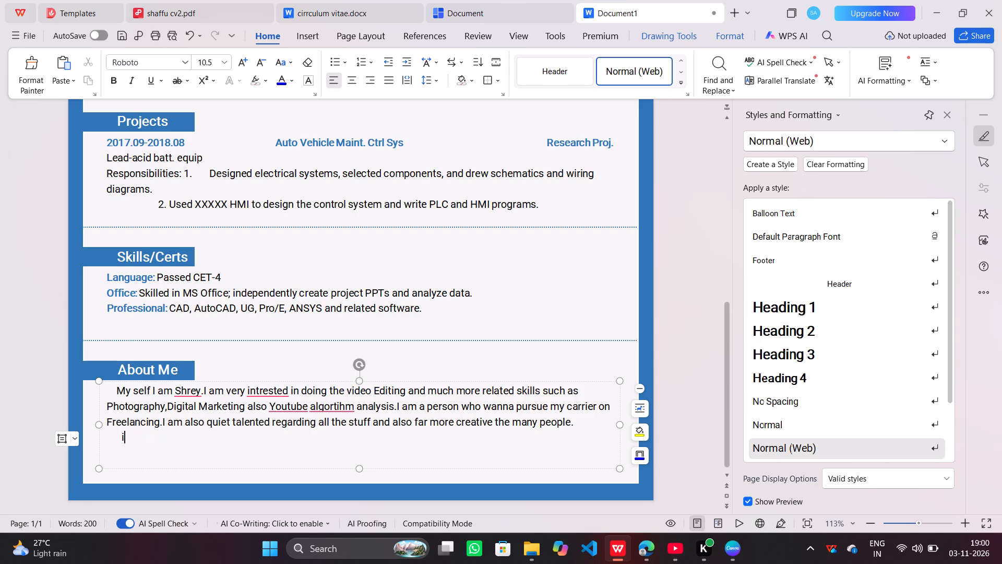
pyautogui.press('space')
pyautogui.write('will')
pyautogui.press('space')
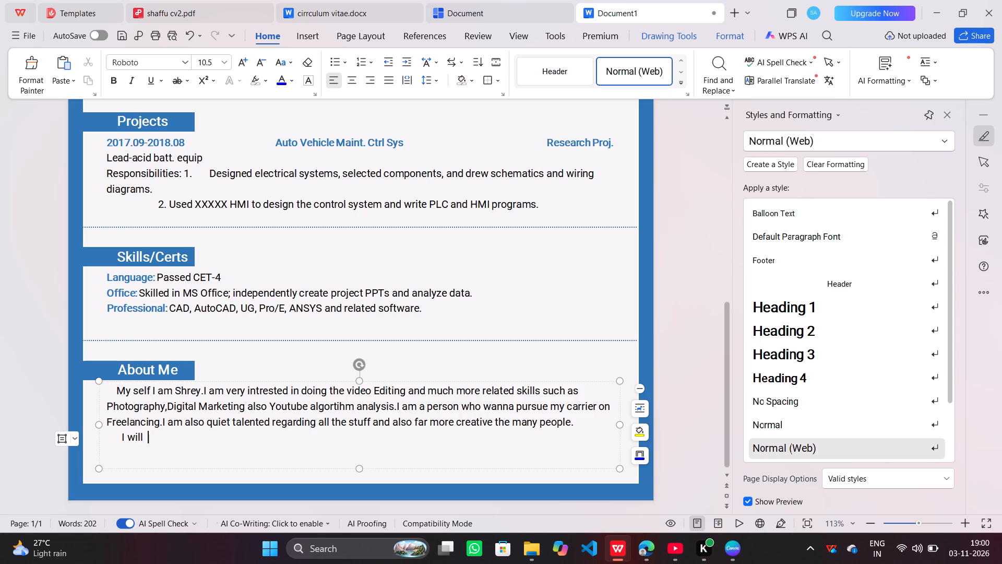
pyautogui.write('be')
pyautogui.press('space')
pyautogui.write('very glab to get')
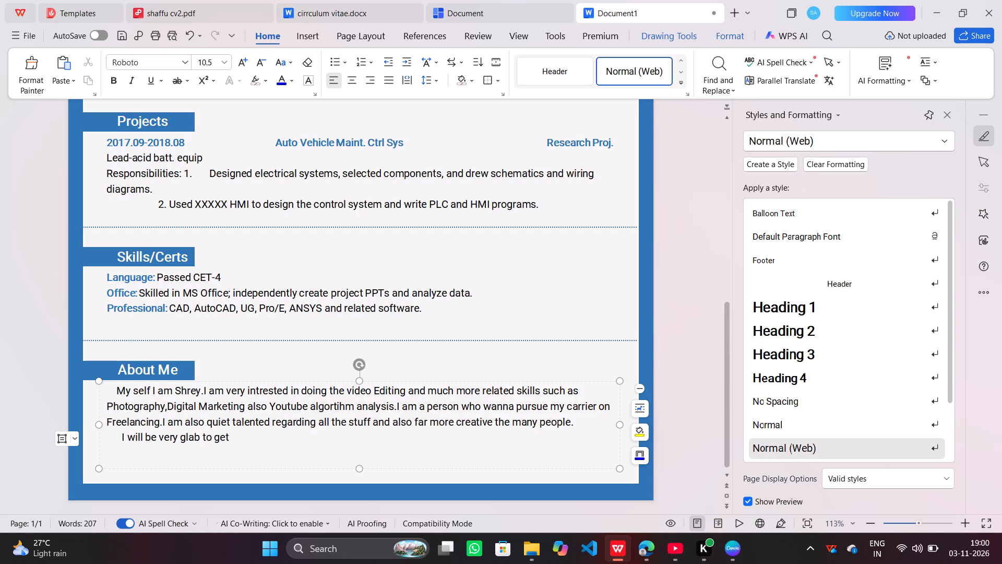
# Insert the word "be" before "get" in the new About Me paragraph.
pyautogui.press('Left')
pyautogui.press('Left')
pyautogui.press('Left')
pyautogui.write('be')
pyautogui.press('space')
# Continue the new About Me paragraph after "get" with "accknowledge by you and".
pyautogui.press('Right')
pyautogui.press('Right')
pyautogui.press('Right')
pyautogui.press('space')
pyautogui.write('acc')
pyautogui.press('BackSpace')
pyautogui.press('o')
pyautogui.press('BackSpace')
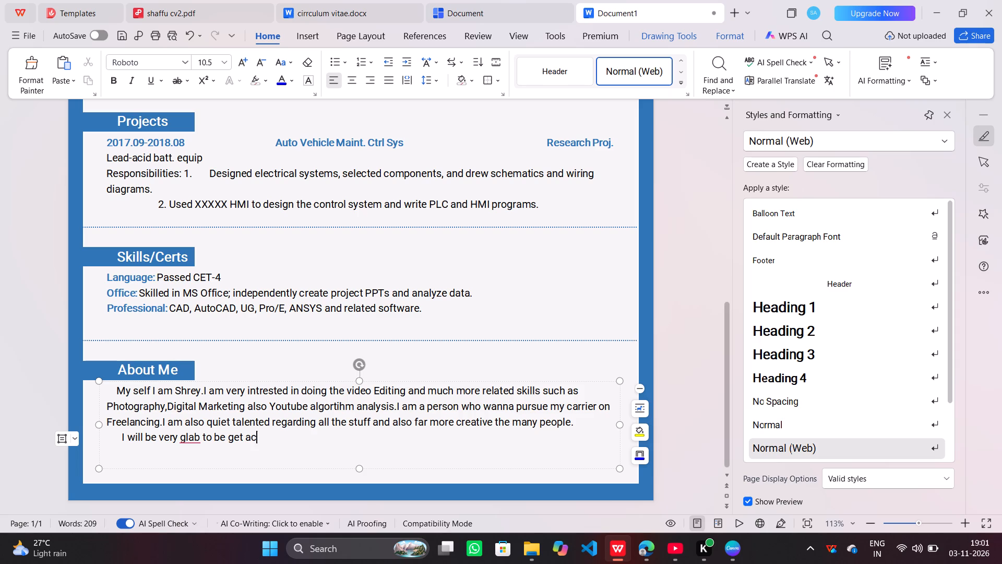
pyautogui.write('cknowledge')
pyautogui.press('space')
pyautogui.write('by')
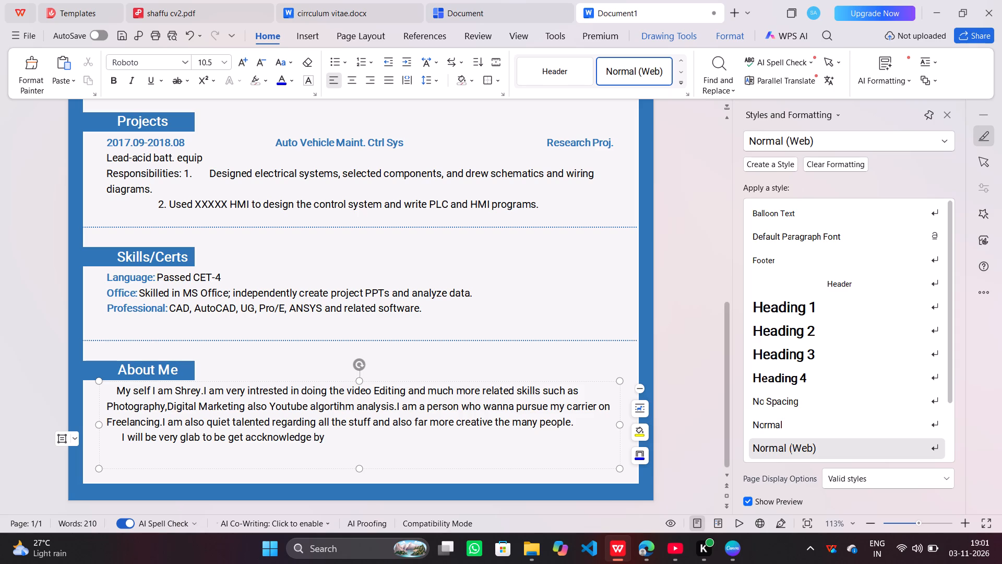
pyautogui.press('space')
pyautogui.write('you and')
pyautogui.press('space')
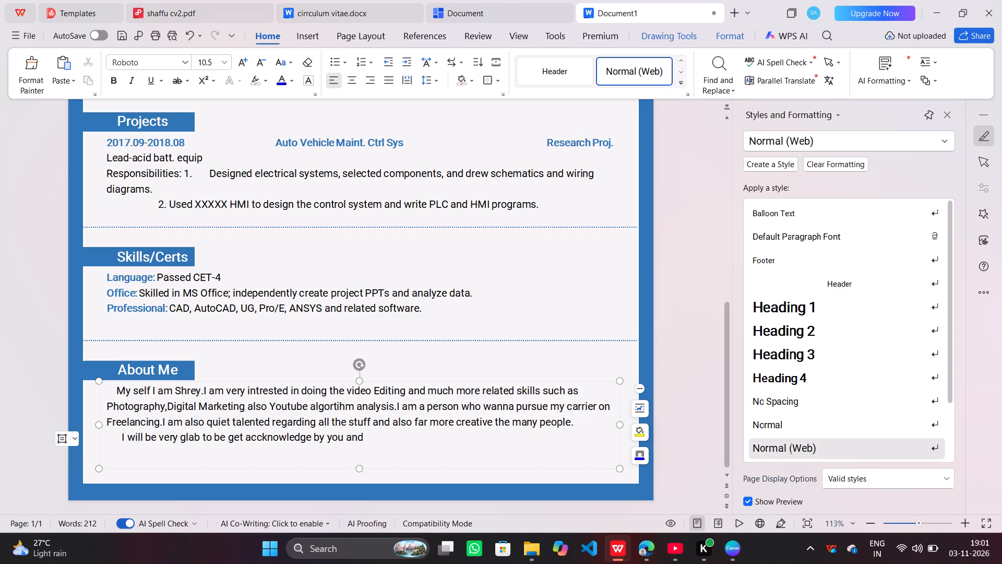
# Add "all your respective collegueas and all" to the second About Me paragraph.
pyautogui.write('all your respecti')
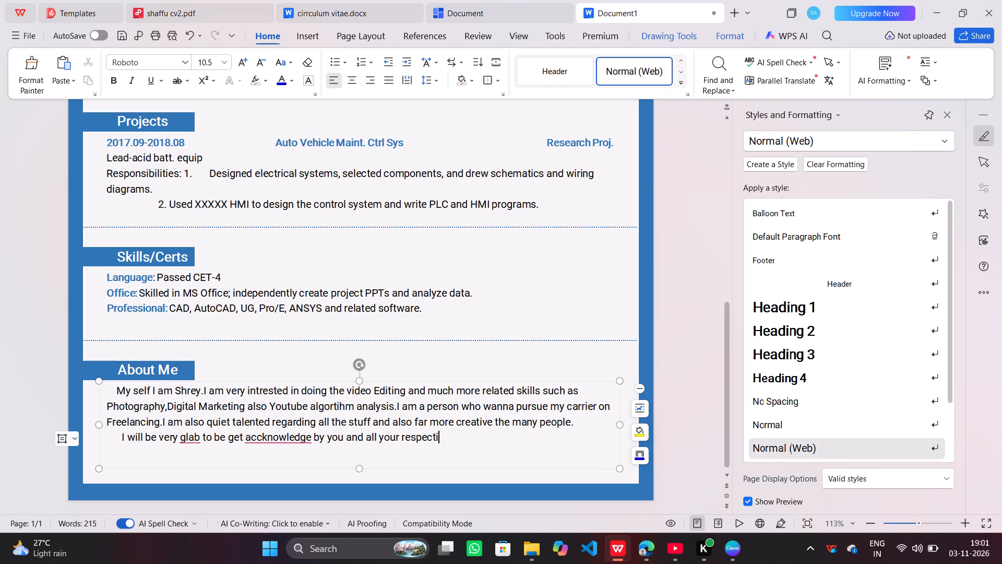
pyautogui.write('ve colleg')
pyautogui.press('e')
pyautogui.press('BackSpace')
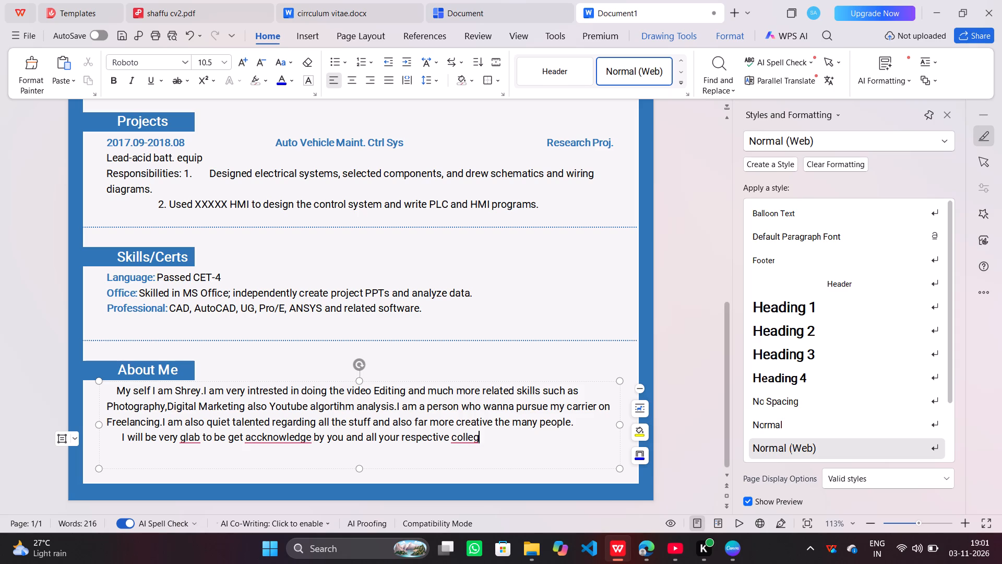
pyautogui.write('ue')
pyautogui.write('as all a')
pyautogui.press('BackSpace')
pyautogui.press('BackSpace')
pyautogui.press('BackSpace')
pyautogui.press('BackSpace')
pyautogui.write('nd all')
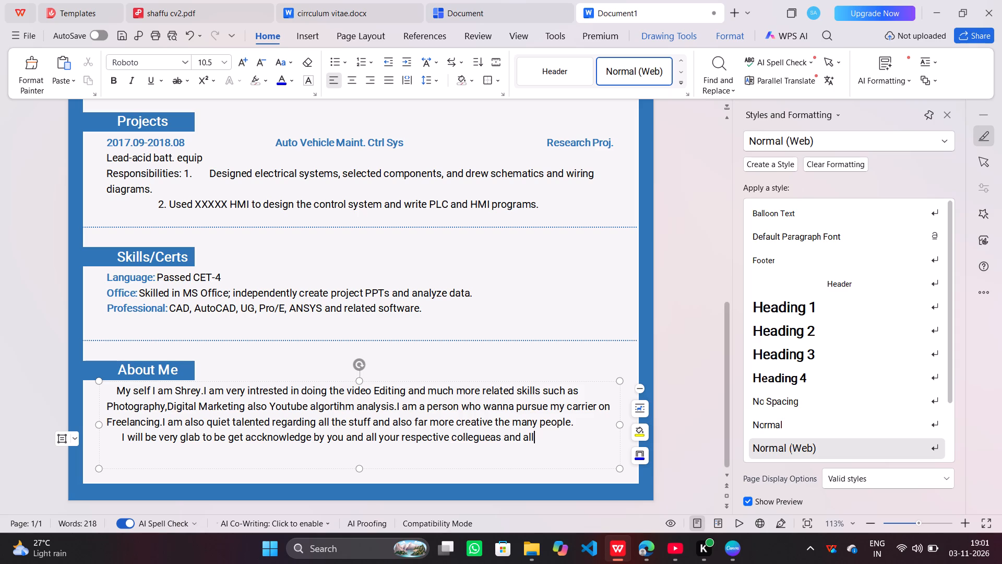
# Continue the About Me sentence with "and I assure that I".
pyautogui.press('space')
pyautogui.write('an')
pyautogui.write('d')
pyautogui.press('space')
pyautogui.write('I')
pyautogui.press('space')
pyautogui.write('ass')
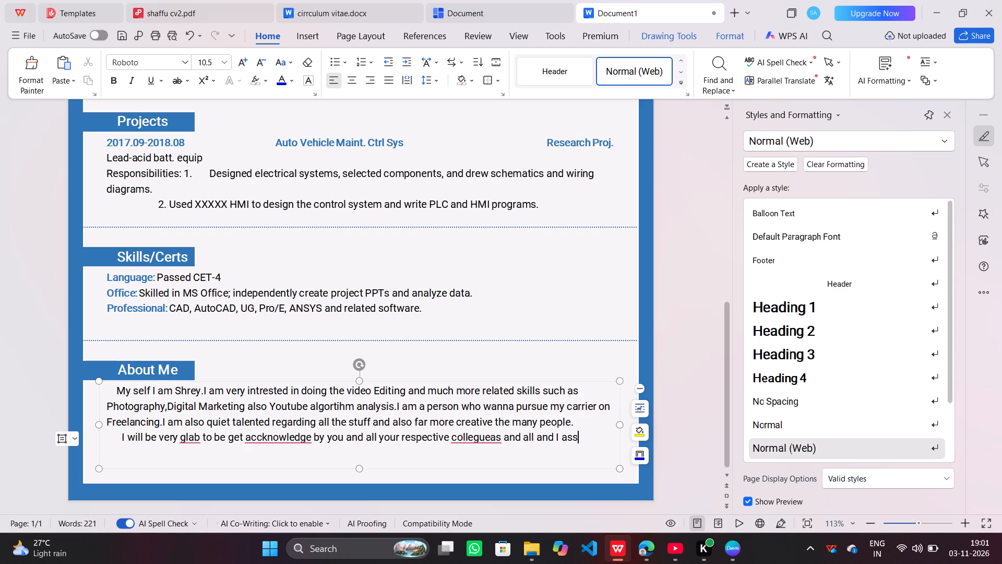
pyautogui.write('ure')
pyautogui.press('space')
pyautogui.write('that')
pyautogui.press('space')
pyautogui.write('i')
pyautogui.press('space')
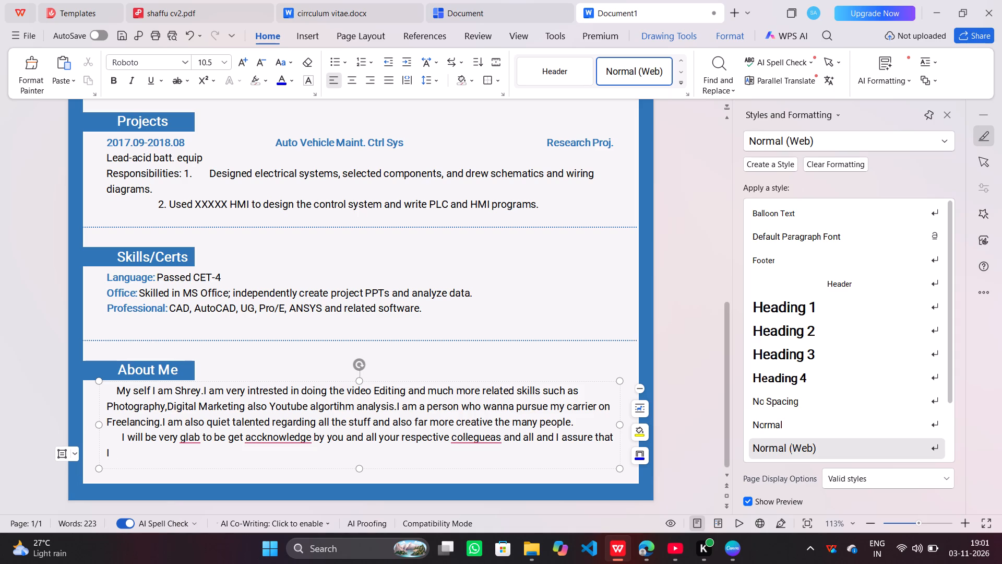
# Extend the assurance in the About Me text with "will work very hard for the".
pyautogui.write('will')
pyautogui.press('space')
pyautogui.write('work')
pyautogui.press('space')
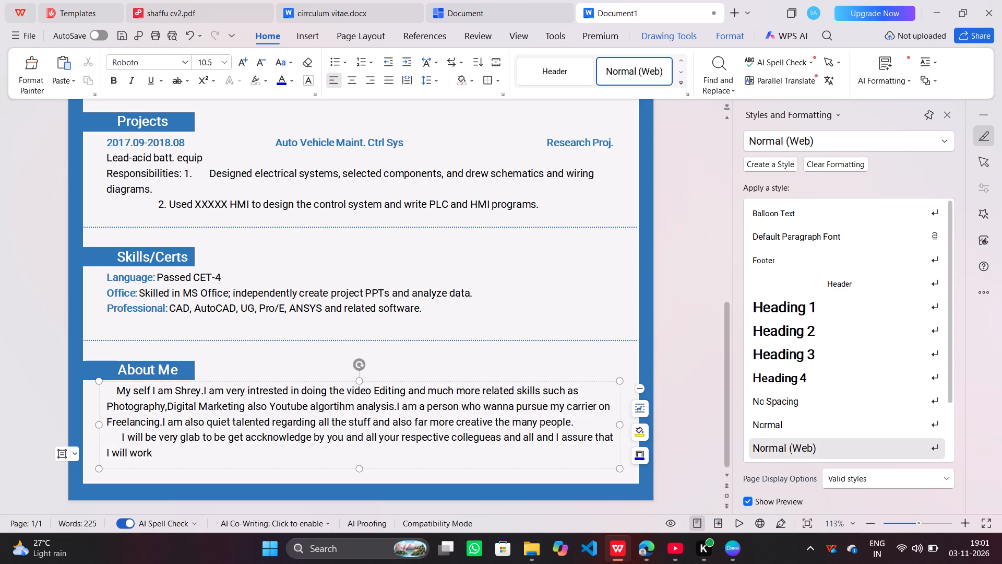
pyautogui.press('v')
pyautogui.write('ery har')
pyautogui.write('d')
pyautogui.press('space')
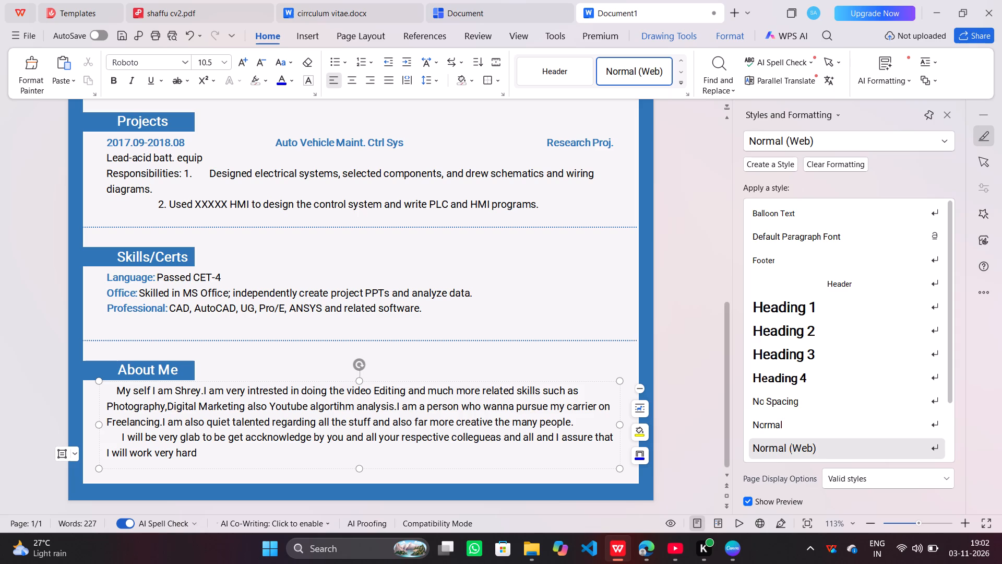
pyautogui.write('for th')
pyautogui.press('space')
pyautogui.press('BackSpace')
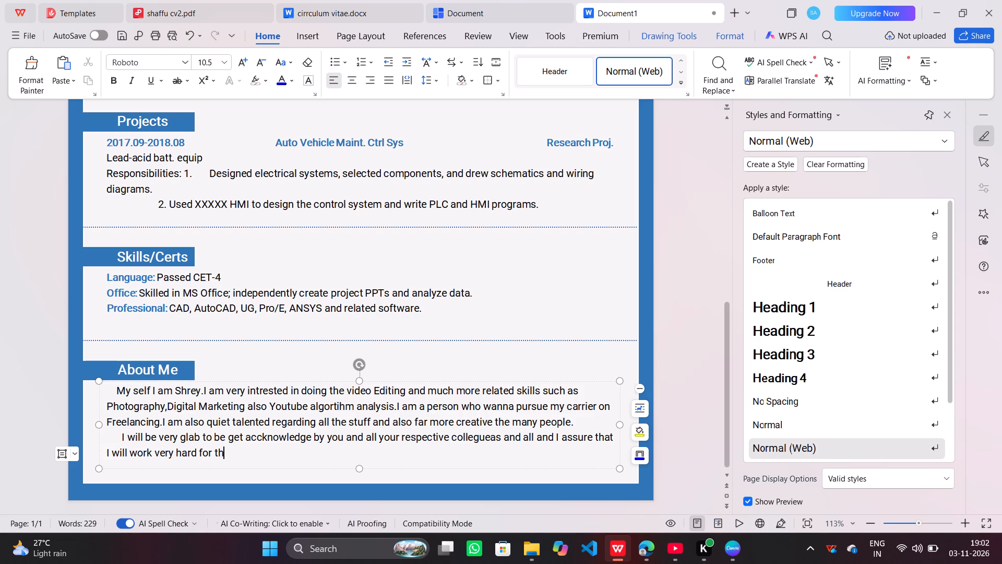
pyautogui.write('e')
pyautogui.press('space')
# Add "development of our" after "for the" in the About Me text.
pyautogui.write('devel')
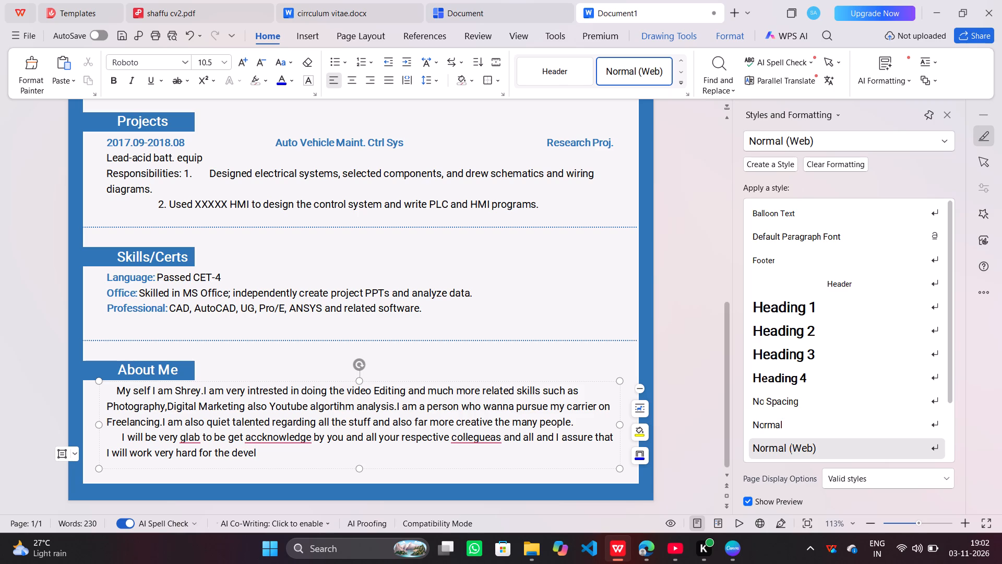
pyautogui.write('op')
pyautogui.press('m')
pyautogui.write('ent o')
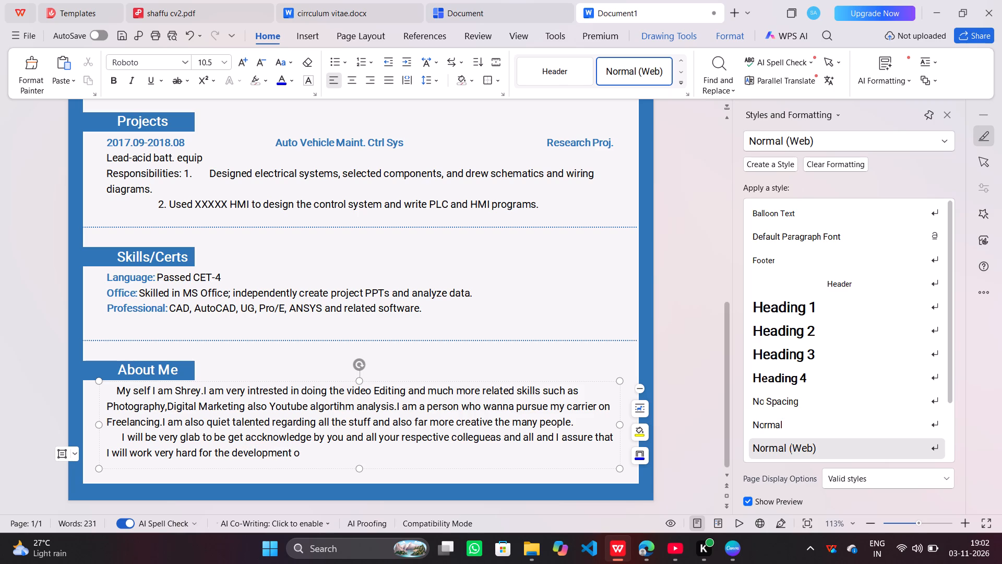
pyautogui.write('f ur')
pyautogui.press('BackSpace')
pyautogui.press('BackSpace')
pyautogui.press('BackSpace')
pyautogui.press('o')
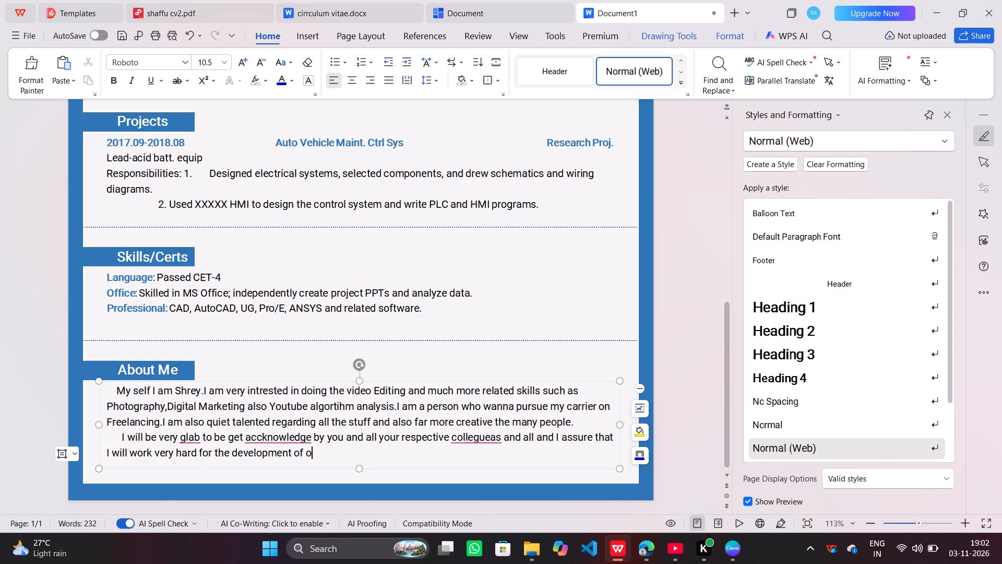
pyautogui.write('ur')
pyautogui.press('space')
# Continue the About Me sentence with "company and I will assume me as".
pyautogui.write('company an')
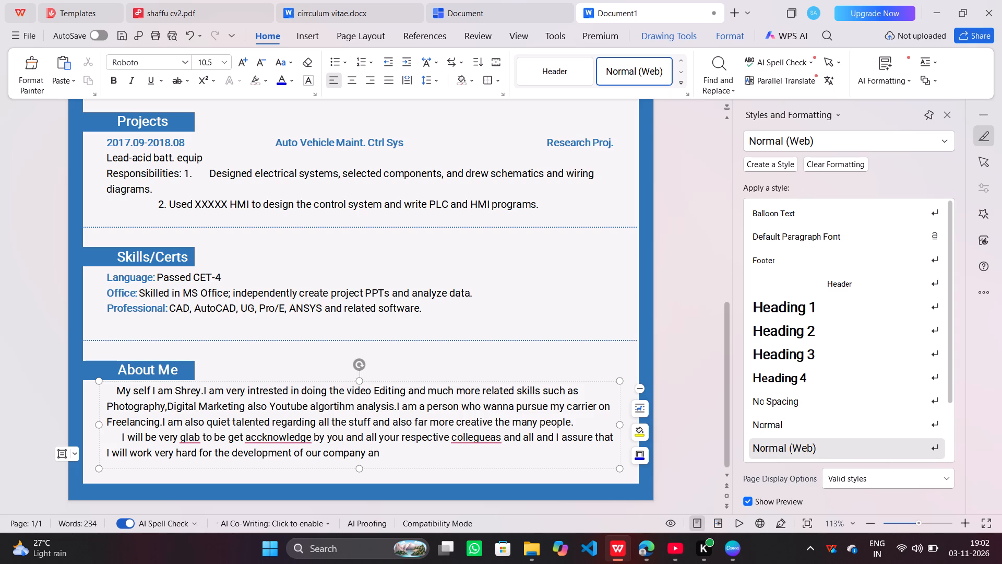
pyautogui.press('BackSpace')
pyautogui.write('nd i will be')
pyautogui.press('BackSpace')
pyautogui.press('BackSpace')
pyautogui.write('ass')
pyautogui.press('u')
pyautogui.press('e')
pyautogui.press('BackSpace')
pyautogui.write('me me as')
pyautogui.press('space')
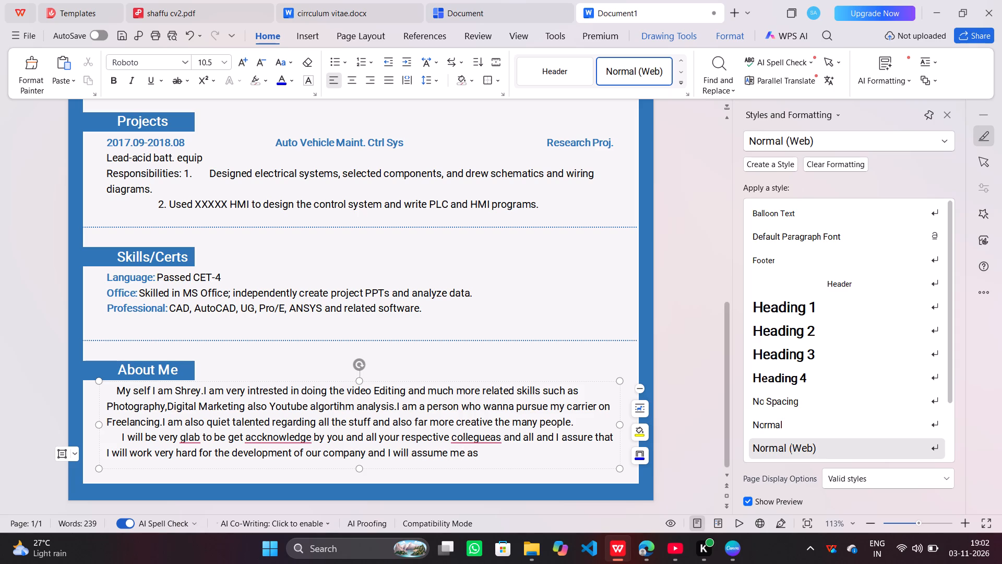
# Add "a billionare in next 5 years and" to the About Me sentence.
pyautogui.write('a billionare')
pyautogui.press('space')
pyautogui.write('in next 5 ye')
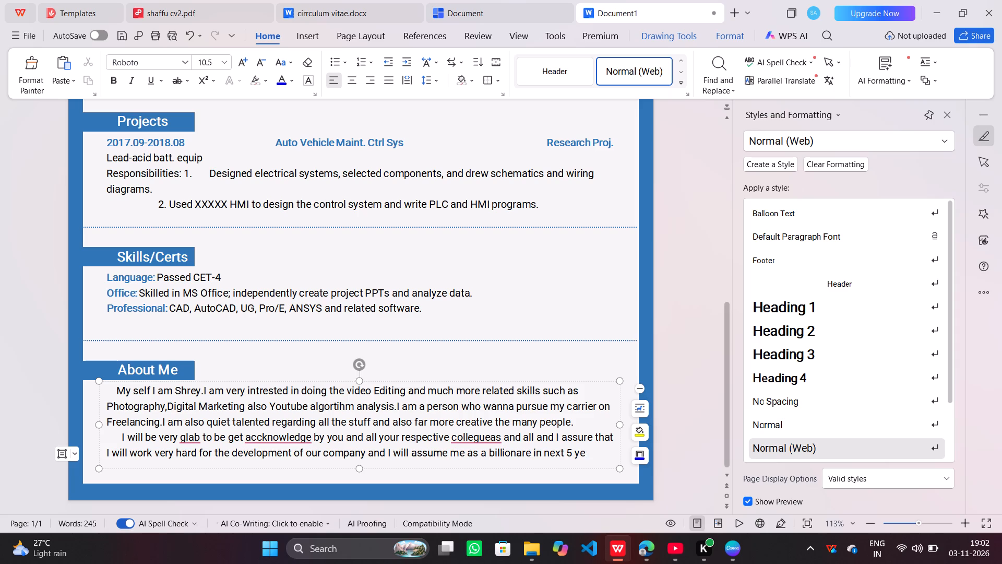
pyautogui.write('ars and')
pyautogui.press('space')
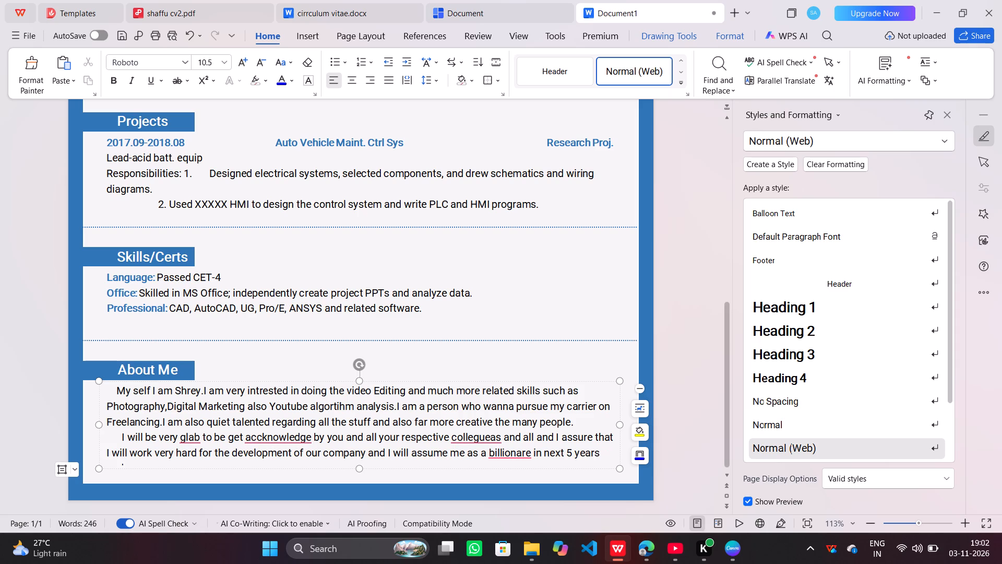
# Insert "abd i will become the mater and" after "in next 5 years" in the About Me text.
pyautogui.click(598, 452)
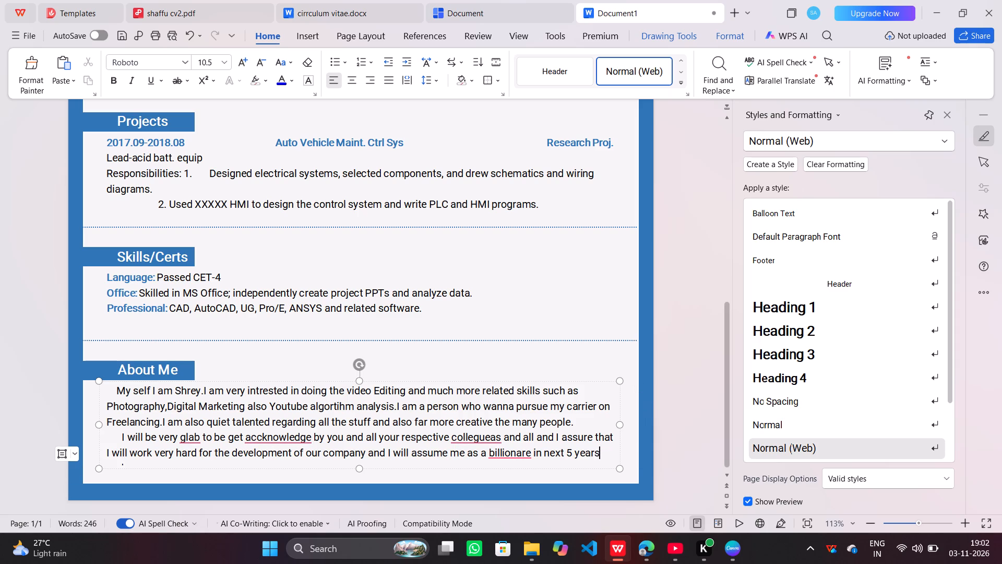
pyautogui.press('space')
pyautogui.write('a')
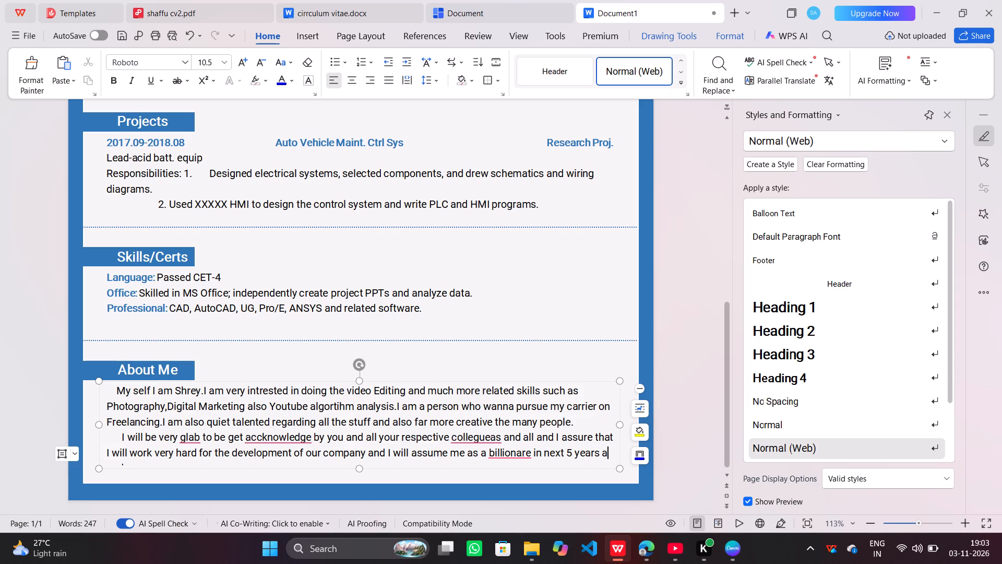
pyautogui.write('bd')
pyautogui.press('space')
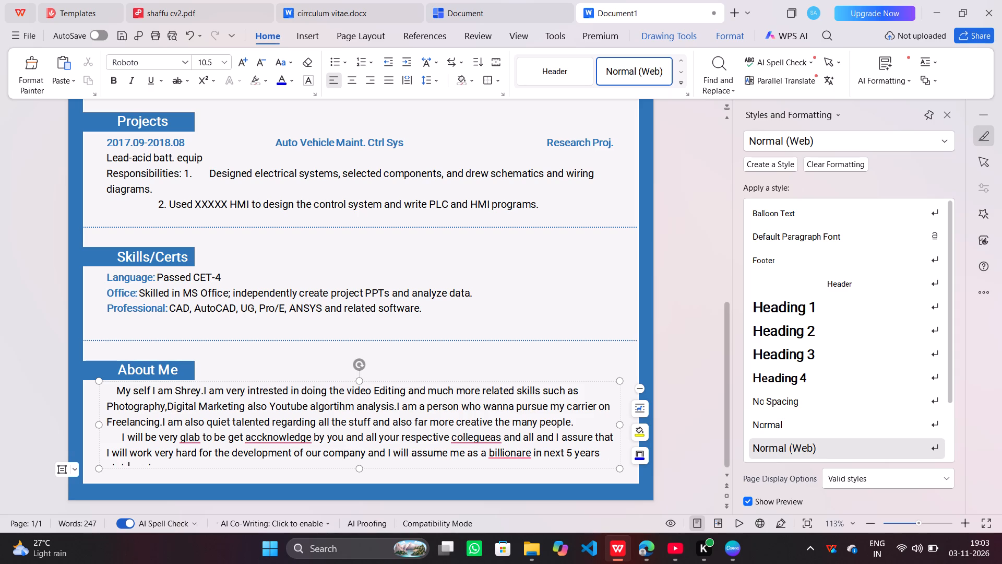
pyautogui.scroll(-1, 598, 452)
pyautogui.write('i will become the')
pyautogui.press('space')
pyautogui.write('ma')
pyautogui.write('ter and t')
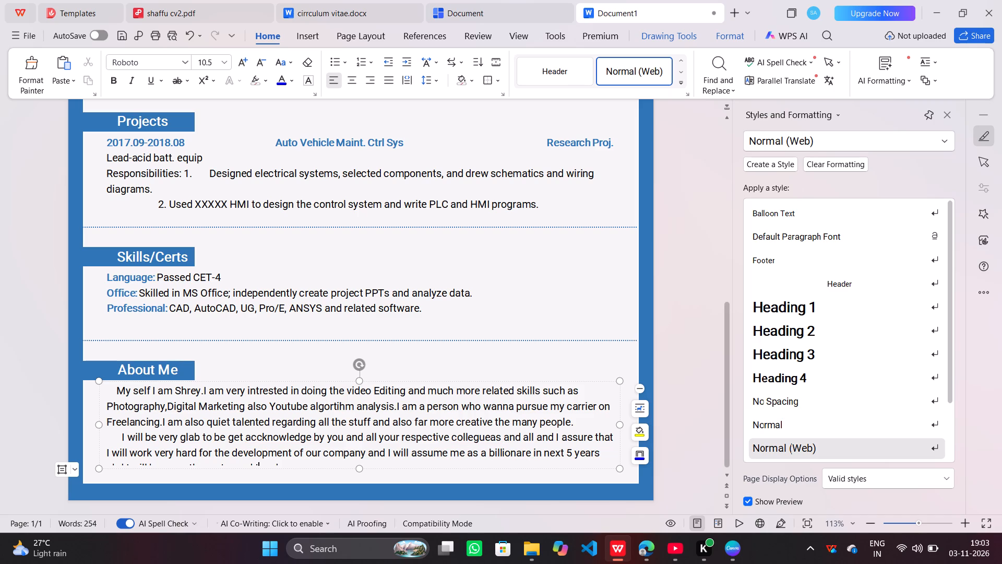
pyautogui.press('BackSpace')
# Continue the About Me sentence with "only the best in these skill sir".
pyautogui.write('only the best in these s')
pyautogui.write('kill sie')
pyautogui.press('BackSpace')
pyautogui.press('r')
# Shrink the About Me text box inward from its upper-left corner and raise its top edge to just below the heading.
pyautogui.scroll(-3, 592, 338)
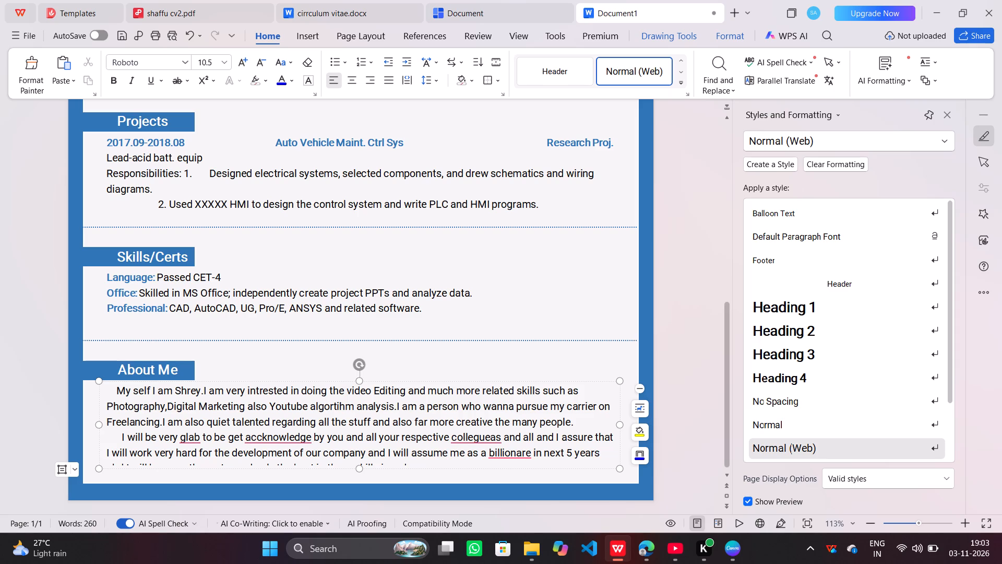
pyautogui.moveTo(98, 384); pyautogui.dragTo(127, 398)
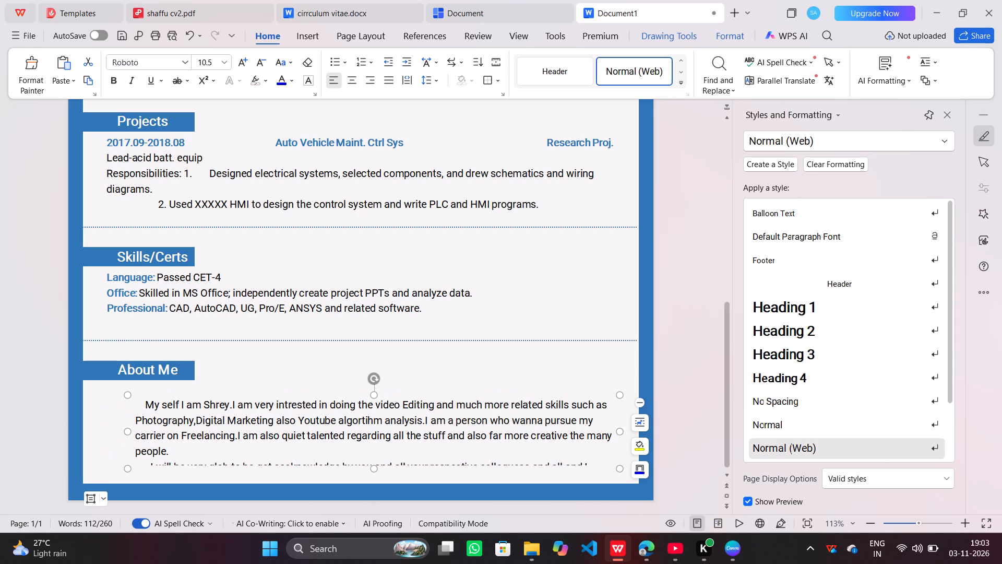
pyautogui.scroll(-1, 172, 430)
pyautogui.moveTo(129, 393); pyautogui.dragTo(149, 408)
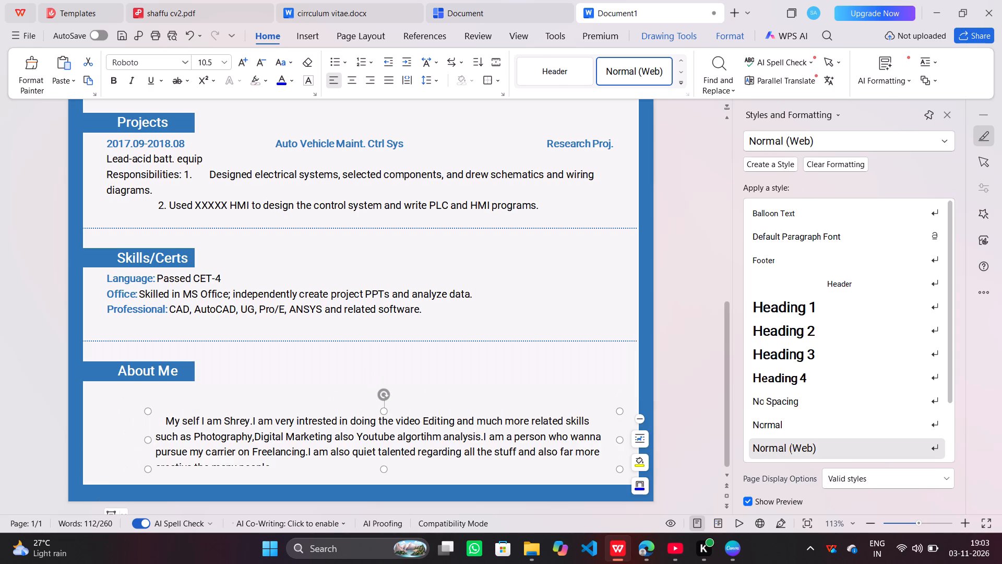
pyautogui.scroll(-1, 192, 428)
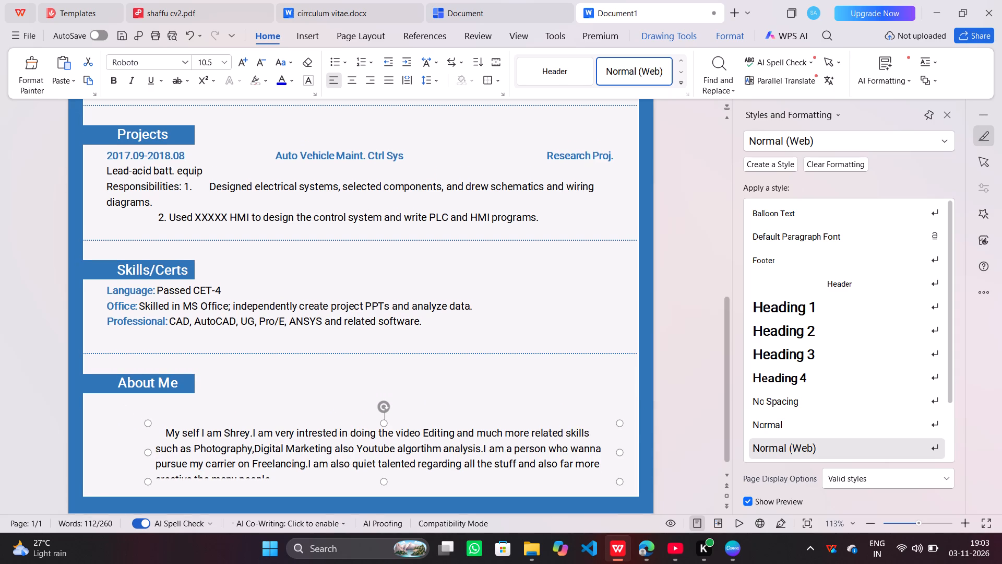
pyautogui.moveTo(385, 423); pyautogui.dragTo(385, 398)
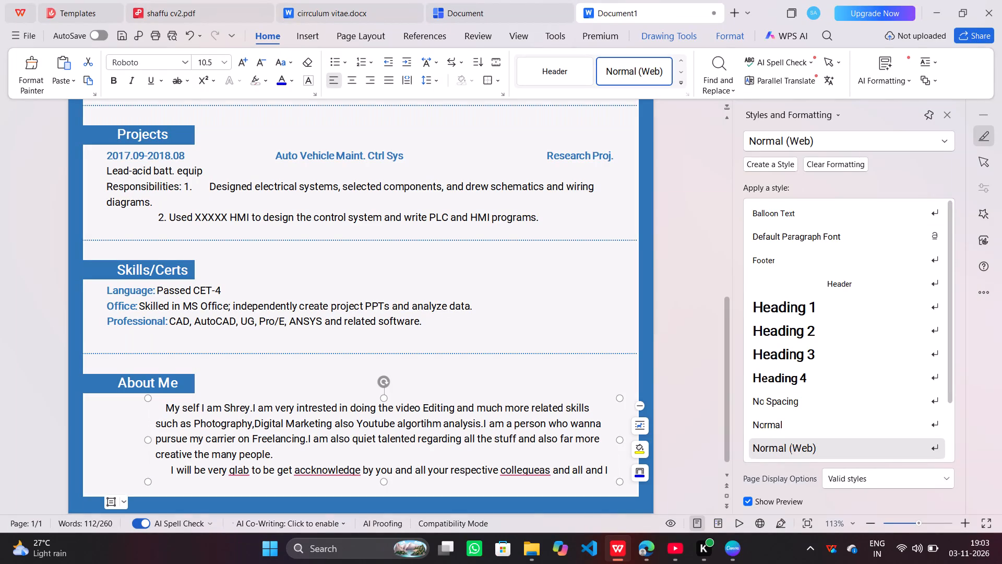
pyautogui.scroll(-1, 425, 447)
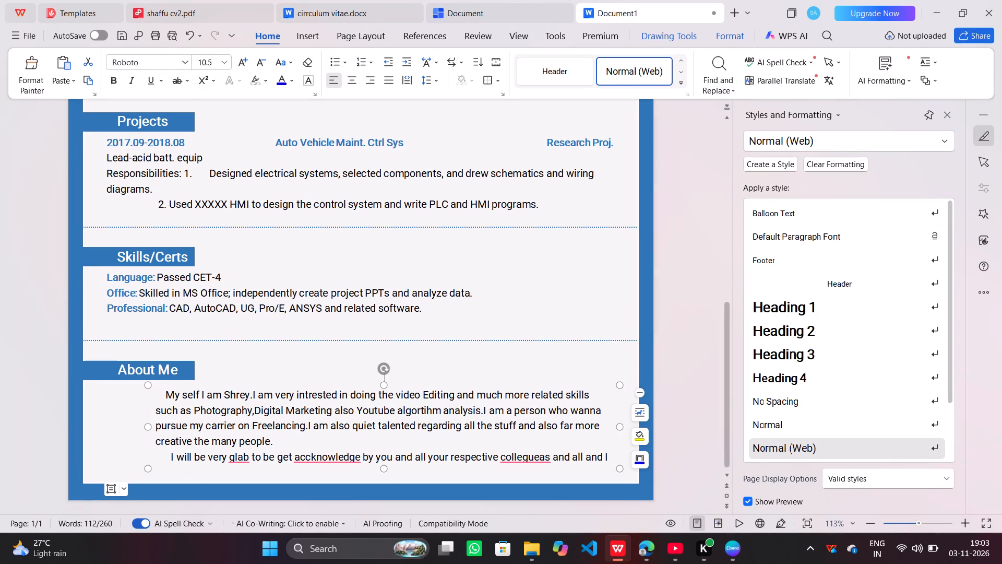
# Extend the bottom edge of the About Me text box down to near the blue page border.
pyautogui.moveTo(387, 469); pyautogui.dragTo(392, 479)
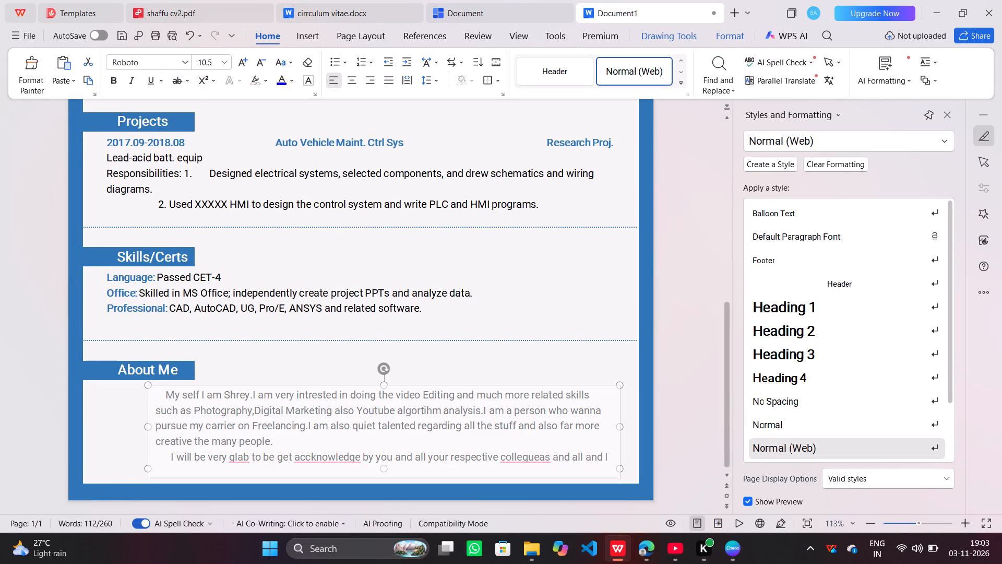
pyautogui.moveTo(392, 479); pyautogui.dragTo(391, 479)
pyautogui.scroll(-1, 407, 456)
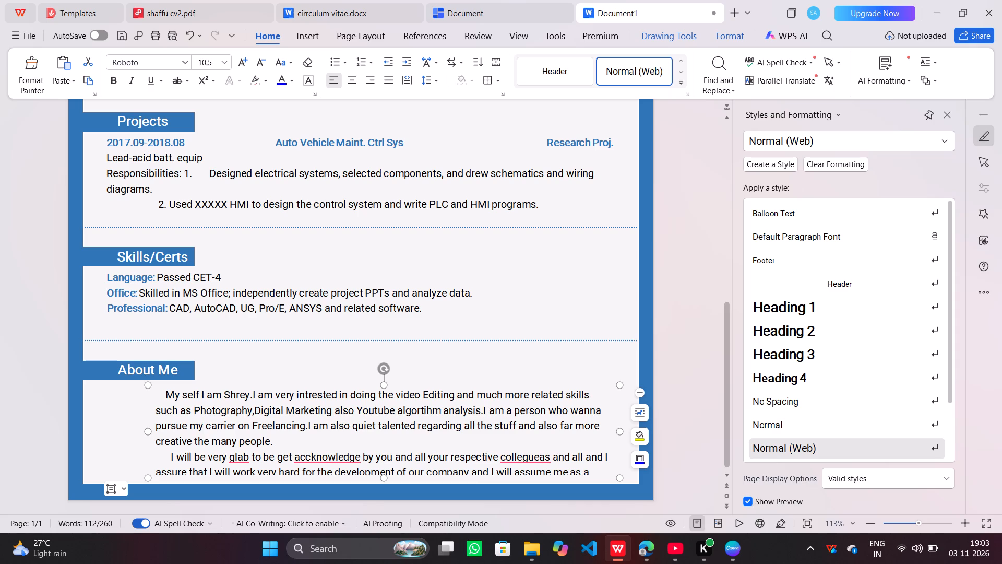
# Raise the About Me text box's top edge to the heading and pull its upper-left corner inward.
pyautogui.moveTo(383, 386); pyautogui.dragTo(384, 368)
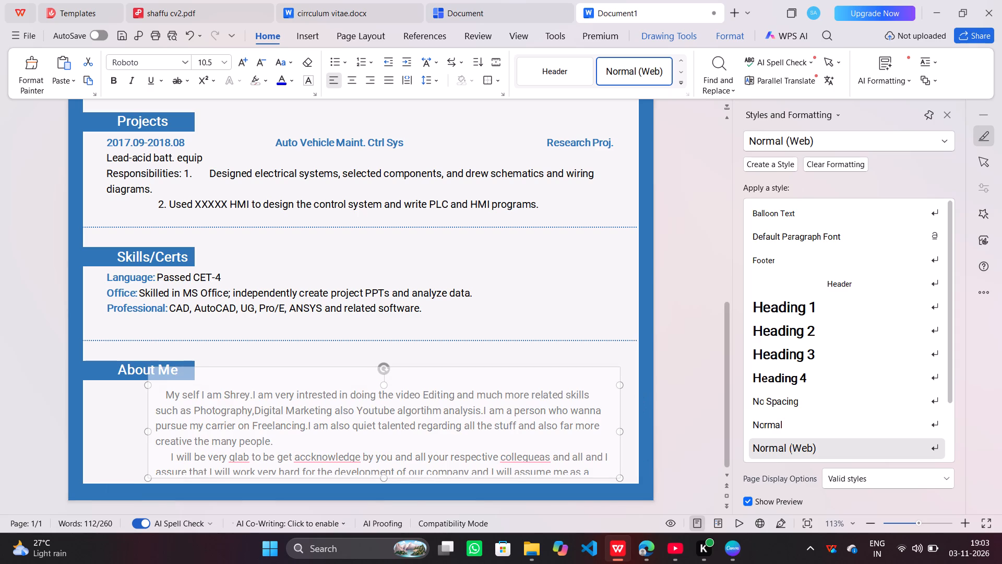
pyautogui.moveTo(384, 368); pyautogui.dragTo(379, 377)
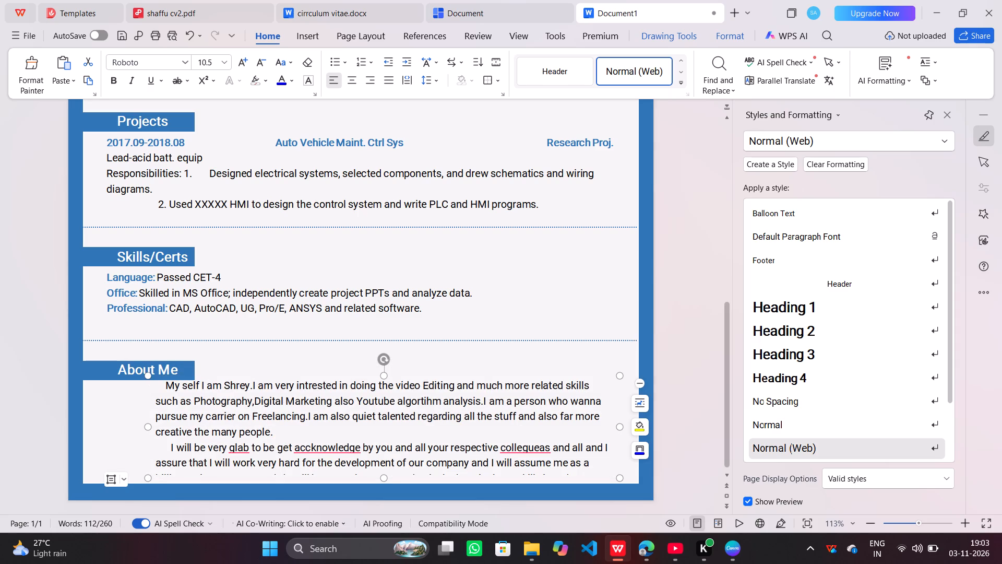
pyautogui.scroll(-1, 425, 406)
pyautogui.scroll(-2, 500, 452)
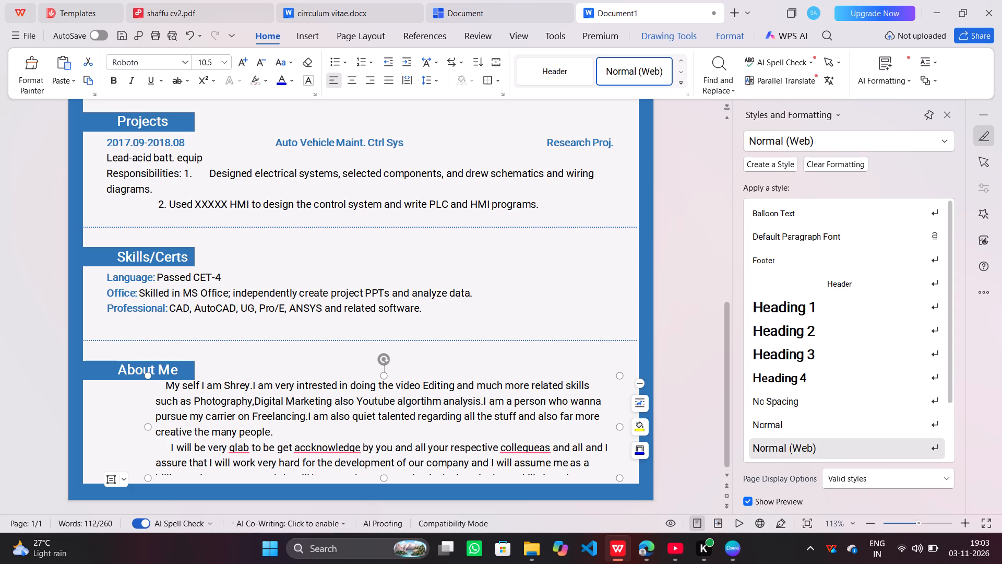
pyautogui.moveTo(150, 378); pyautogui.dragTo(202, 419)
# Select all the About Me body text and set its font size to 9.
pyautogui.rightClick(252, 435)
pyautogui.scroll(-1, 252, 435)
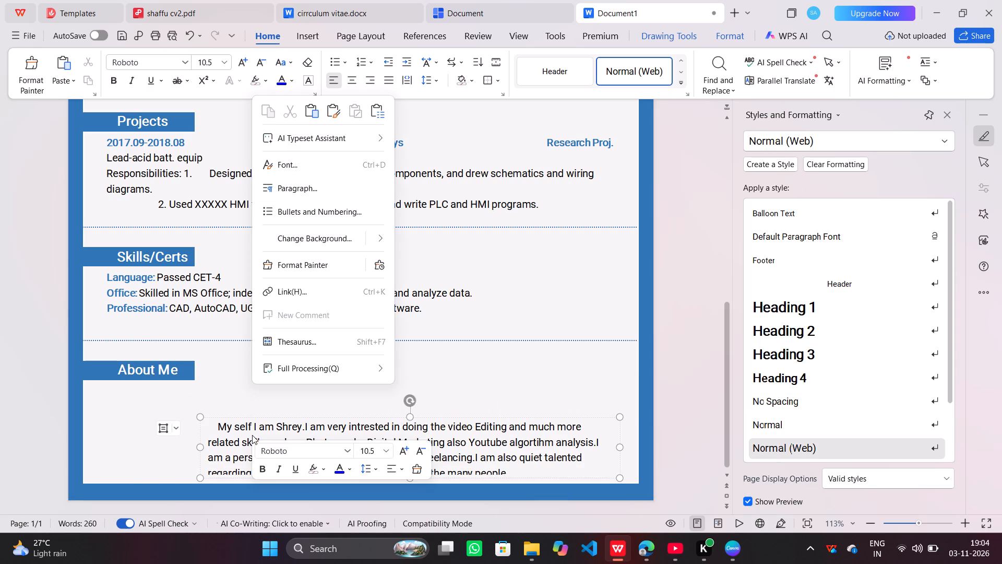
pyautogui.scroll(-1, 252, 435)
pyautogui.moveTo(219, 426); pyautogui.dragTo(169, 144)
pyautogui.click(226, 64)
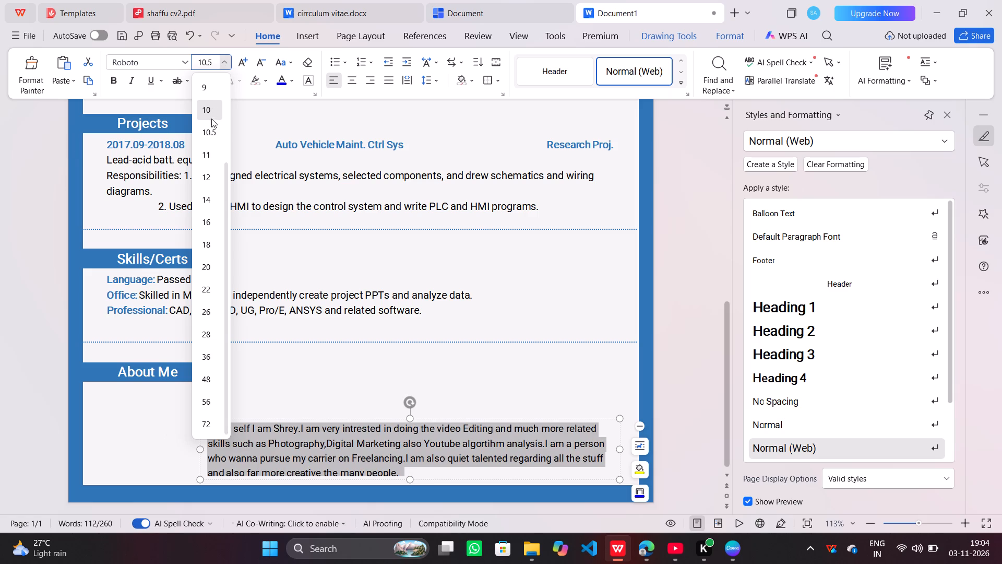
pyautogui.click(215, 96)
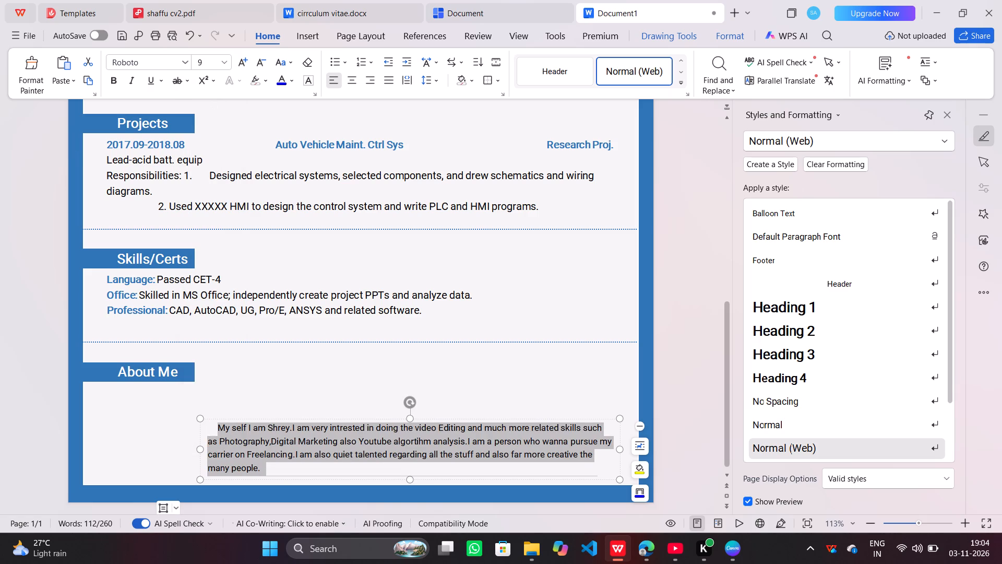
# Enlarge the About Me text box from its upper-left corner up to just below the heading so all its text fits.
pyautogui.scroll(-1, 242, 359)
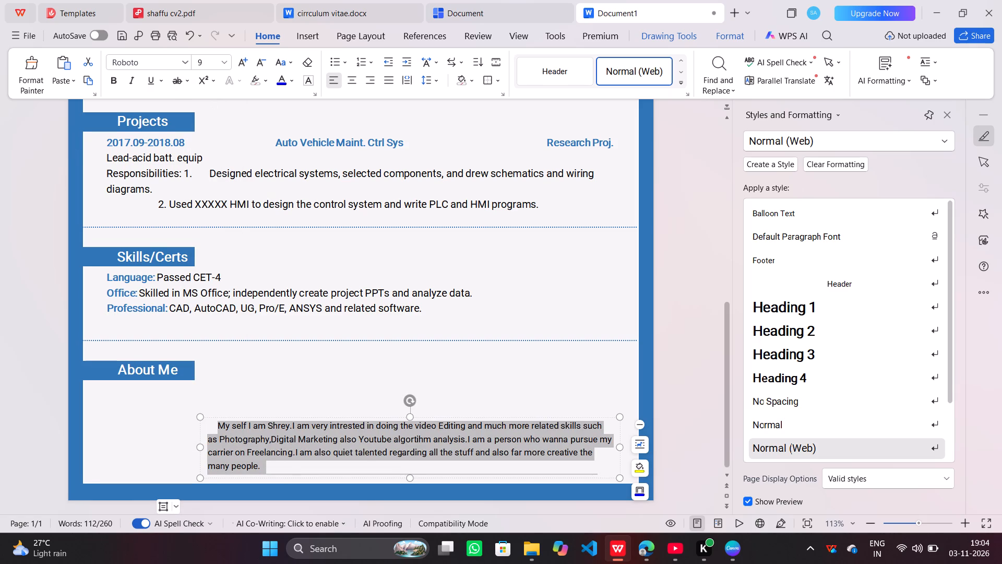
pyautogui.moveTo(201, 418); pyautogui.dragTo(162, 385)
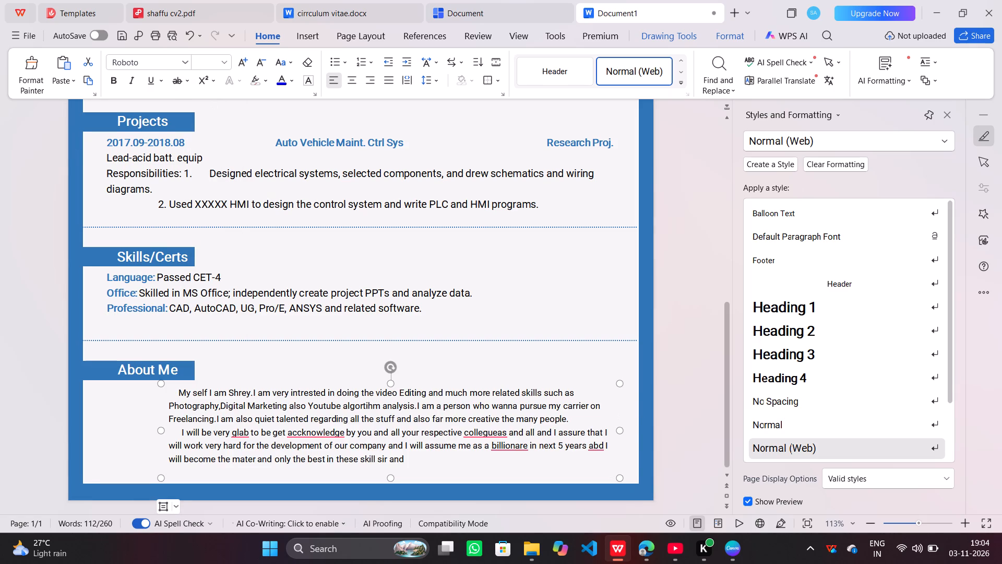
# Retype the "and" after "skill sir" at the end of the About Me text and continue with "hoping for the".
pyautogui.click(419, 456)
pyautogui.press('BackSpace')
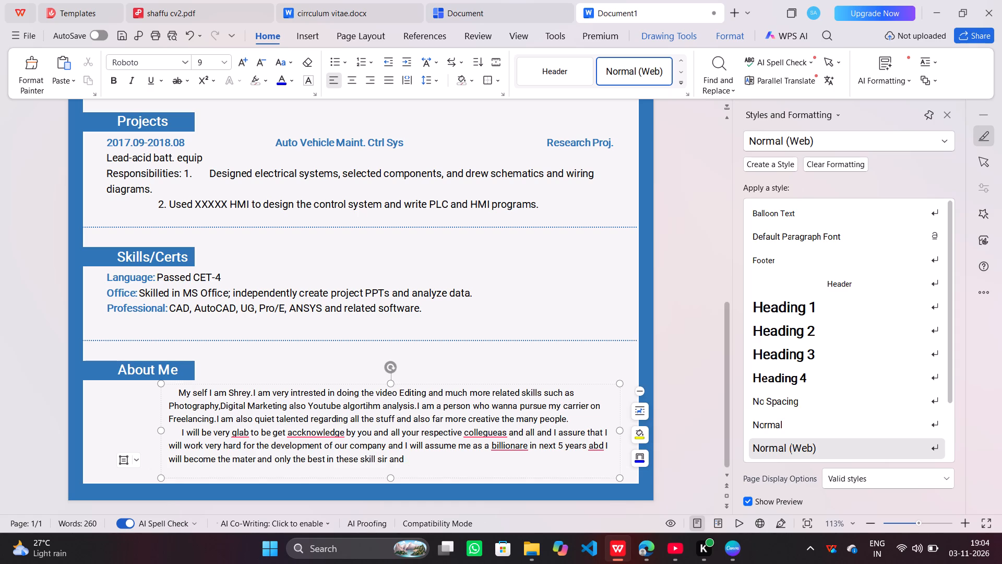
pyautogui.press('BackSpace')
pyautogui.press('BackSpace')
pyautogui.press('BackSpace')
pyautogui.press('BackSpace')
pyautogui.press('space')
pyautogui.write('and')
pyautogui.press('space')
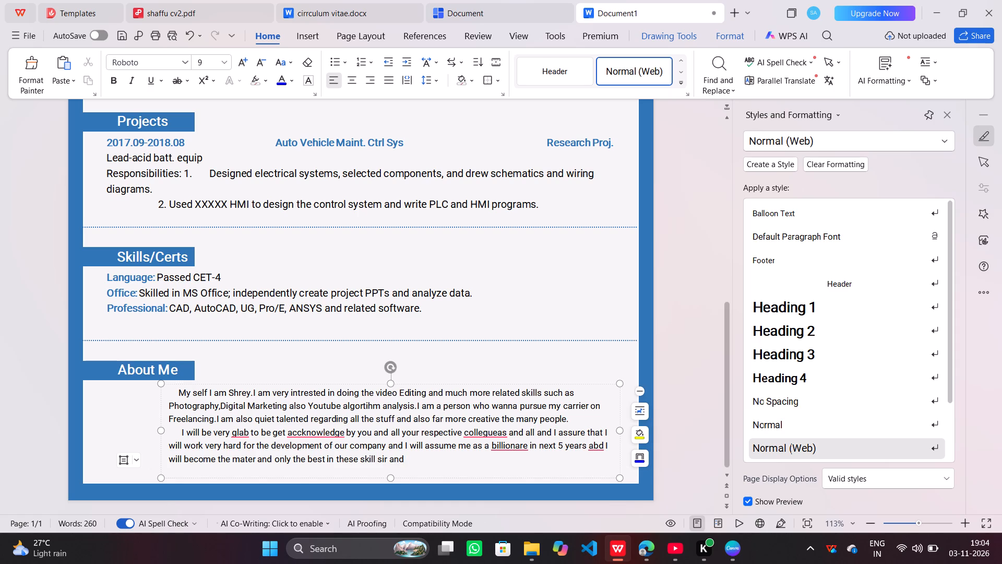
pyautogui.write('hoping')
pyautogui.press('space')
pyautogui.write('for the')
pyautogui.press('space')
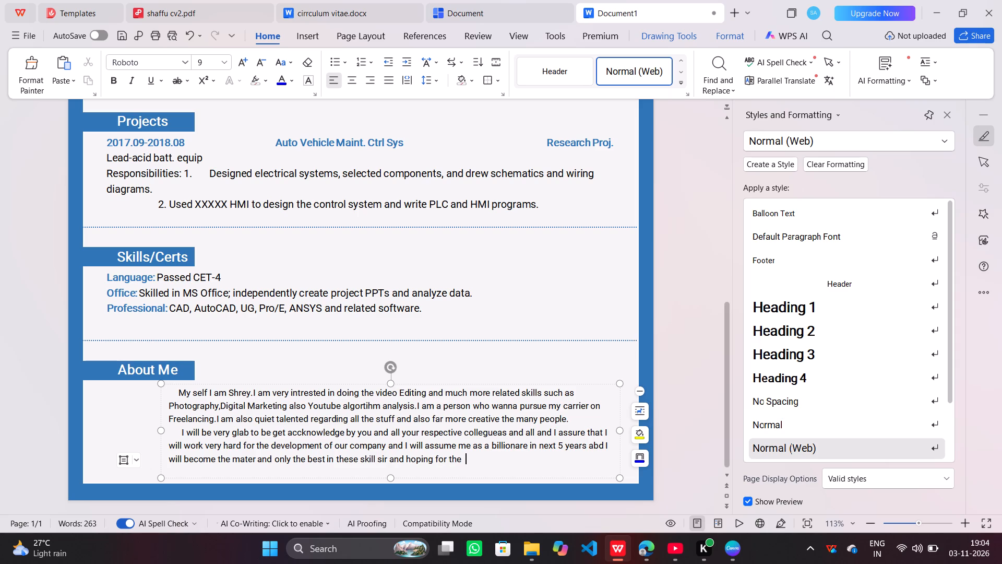
# Replace the final "the" in the About Me text with "your best decision sir thank you".
pyautogui.press('BackSpace')
pyautogui.press('BackSpace')
pyautogui.press('BackSpace')
pyautogui.press('BackSpace')
pyautogui.write('your be')
pyautogui.write('st decision sir thank yiu')
pyautogui.press('BackSpace')
pyautogui.press('BackSpace')
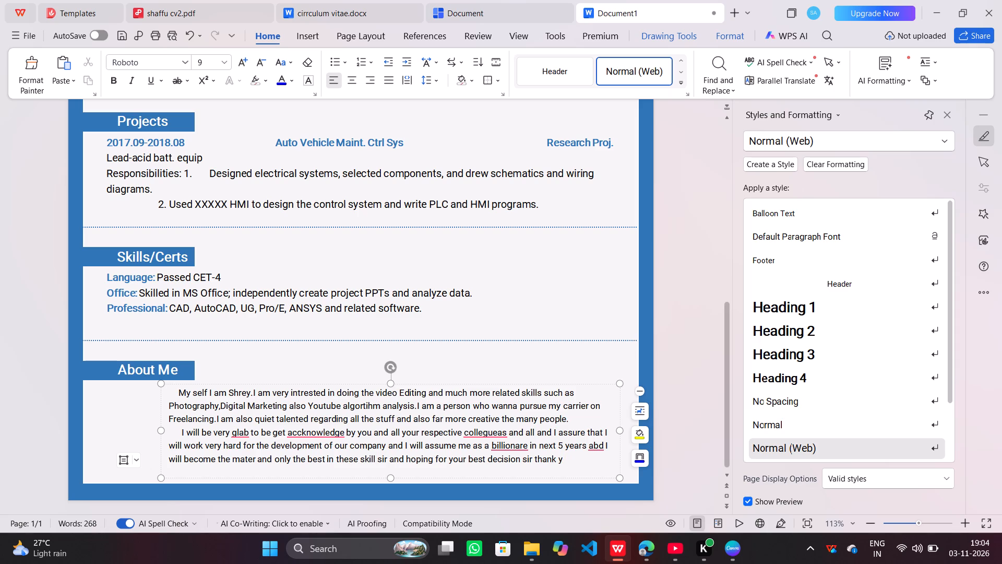
pyautogui.write('ou')
# Replace the placeholder text after Language in the Skills/Certs section with "java,python.".
pyautogui.scroll(1, 305, 333)
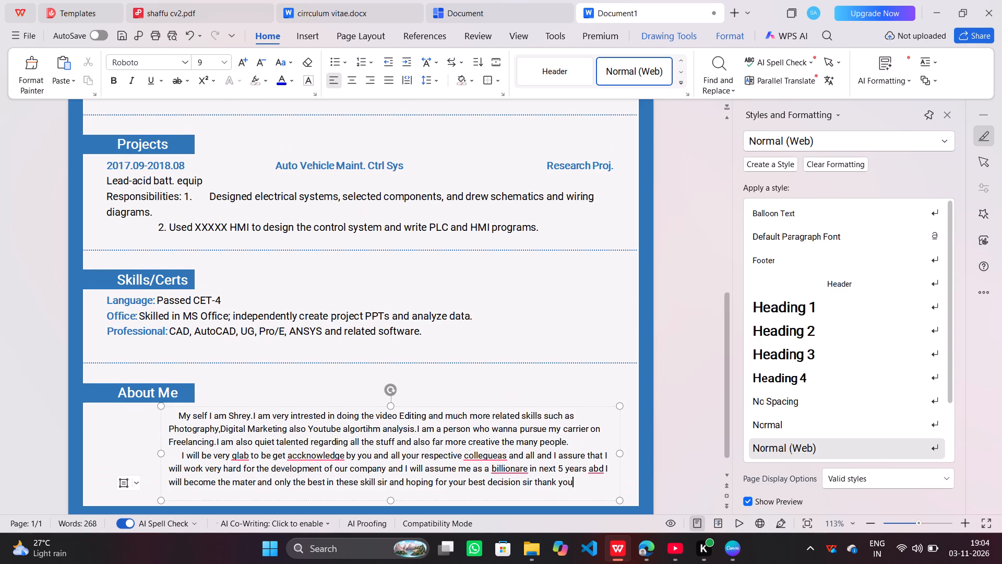
pyautogui.scroll(1, 305, 333)
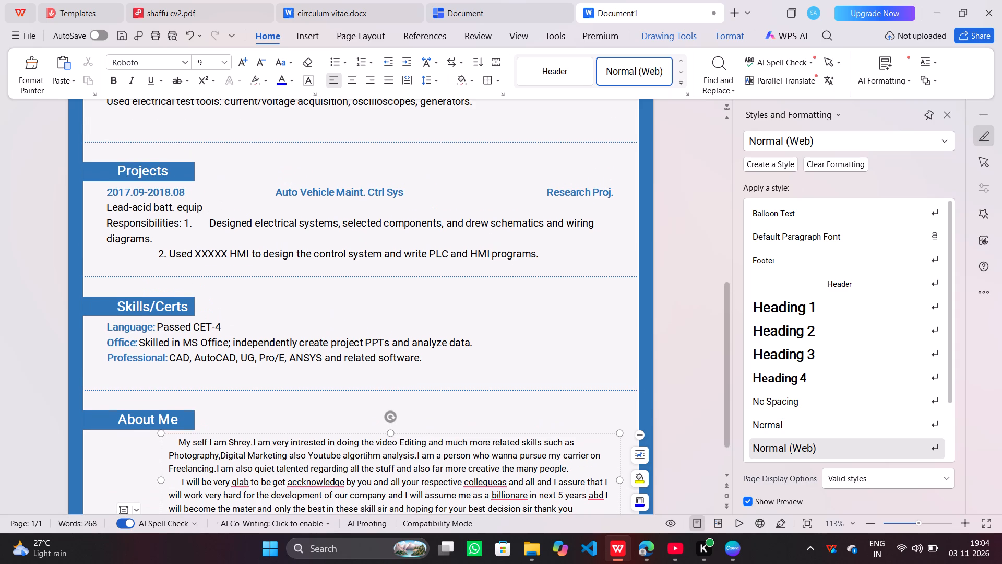
pyautogui.click(236, 334)
pyautogui.press('BackSpace')
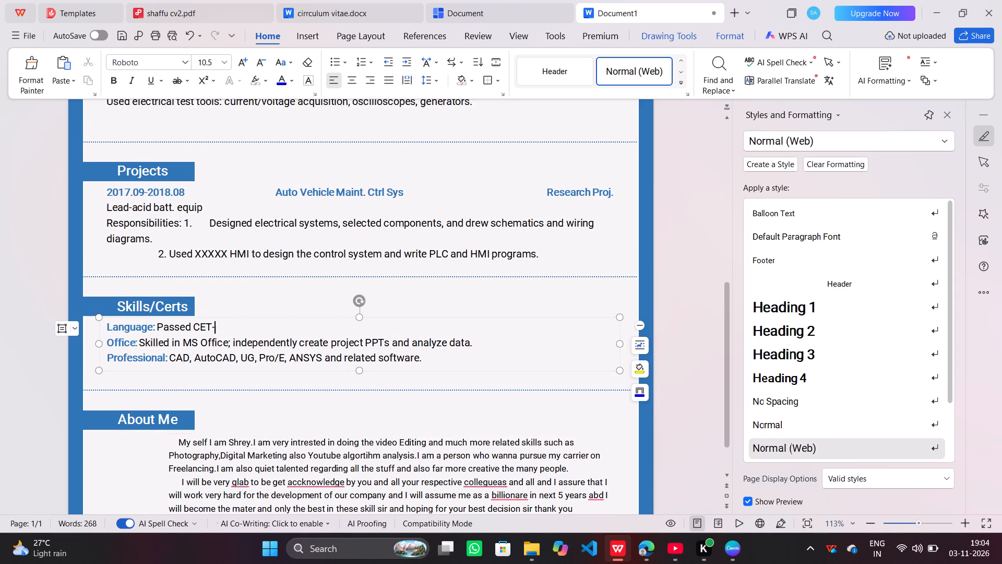
pyautogui.press('BackSpace')
pyautogui.press('BackSpace')
pyautogui.press('BackSpace')
pyautogui.press('BackSpace')
pyautogui.press('BackSpace')
pyautogui.press('BackSpace')
pyautogui.press('BackSpace')
pyautogui.press('BackSpace')
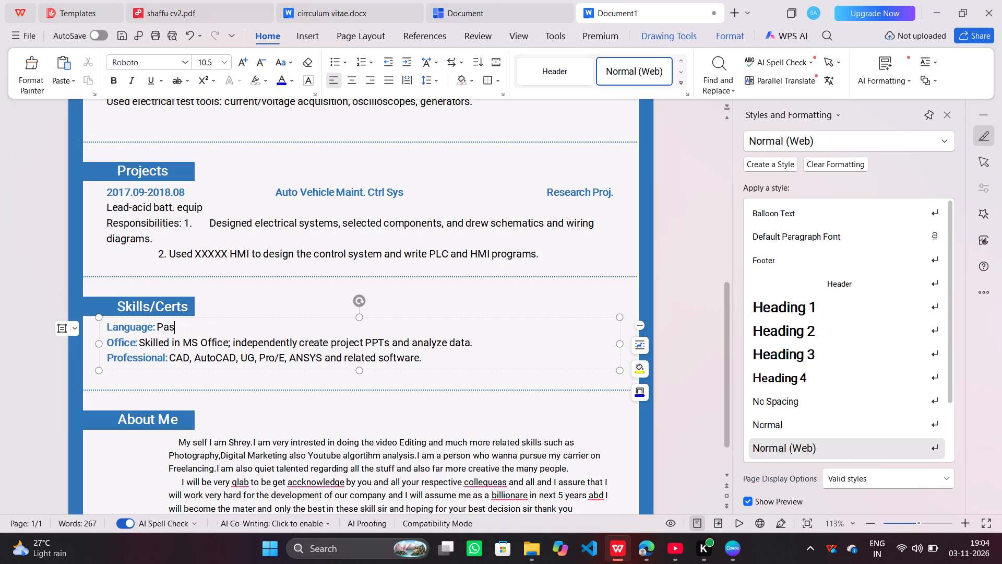
pyautogui.press('BackSpace')
pyautogui.press('BackSpace')
pyautogui.press('BackSpace')
pyautogui.write('java')
pyautogui.press(',')
pyautogui.write('python')
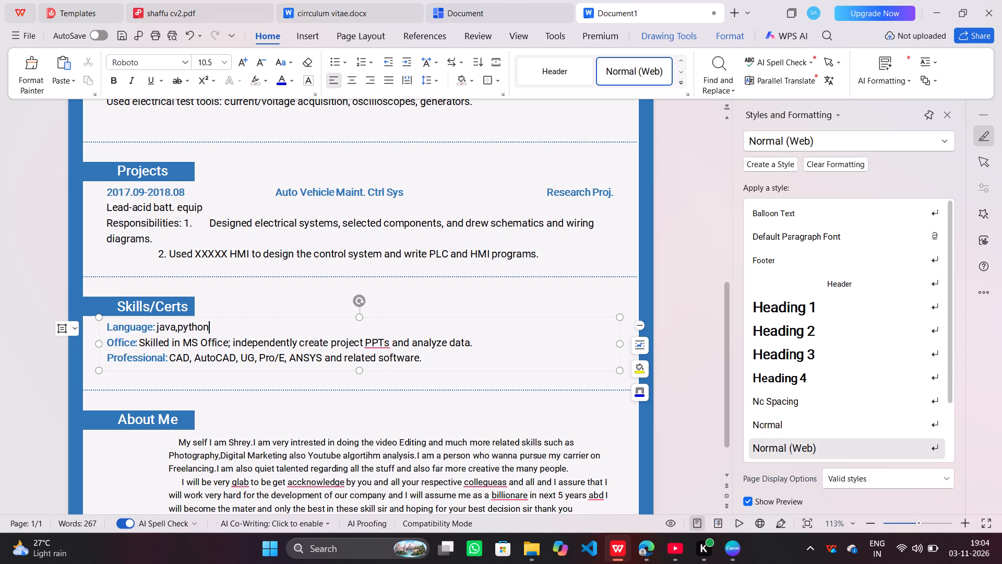
pyautogui.press('.')
# Replace the Office placeholder text in Skills/Certs with "skilled in the windows and power point presentation,excel and all these tool".
pyautogui.click(487, 340)
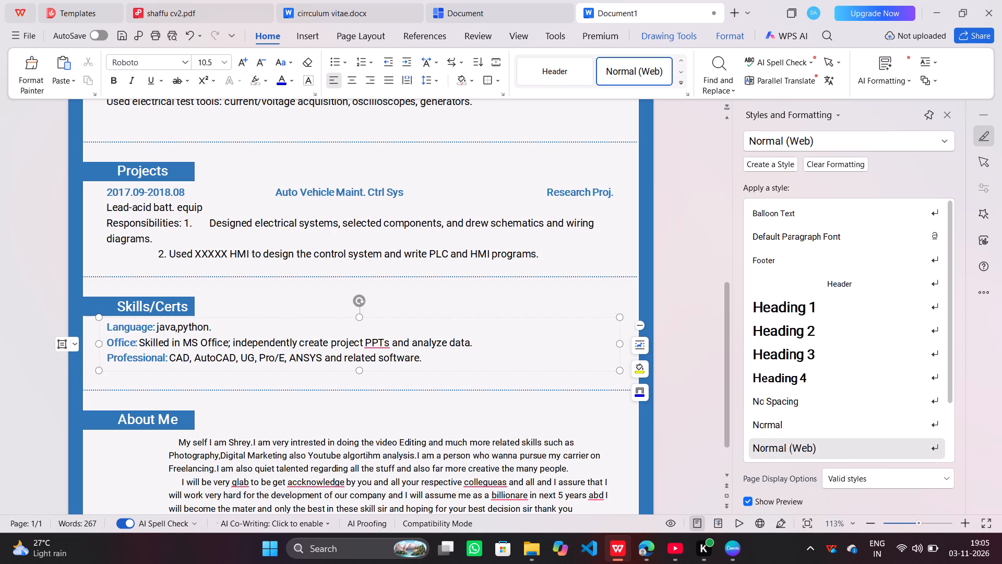
pyautogui.click(490, 347)
pyautogui.press('BackSpace')
pyautogui.press('BackSpace')
pyautogui.press('BackSpace')
pyautogui.press('BackSpace')
pyautogui.press('BackSpace')
pyautogui.press('BackSpace')
pyautogui.press('BackSpace')
pyautogui.press('BackSpace')
pyautogui.press('BackSpace')
pyautogui.press('BackSpace')
pyautogui.press('BackSpace')
pyautogui.press('BackSpace')
pyautogui.press('BackSpace')
pyautogui.press('BackSpace')
pyautogui.press('BackSpace')
pyautogui.press('BackSpace')
pyautogui.press('BackSpace')
pyautogui.press('BackSpace')
pyautogui.press('BackSpace')
pyautogui.press('BackSpace')
pyautogui.press('BackSpace')
pyautogui.press('BackSpace')
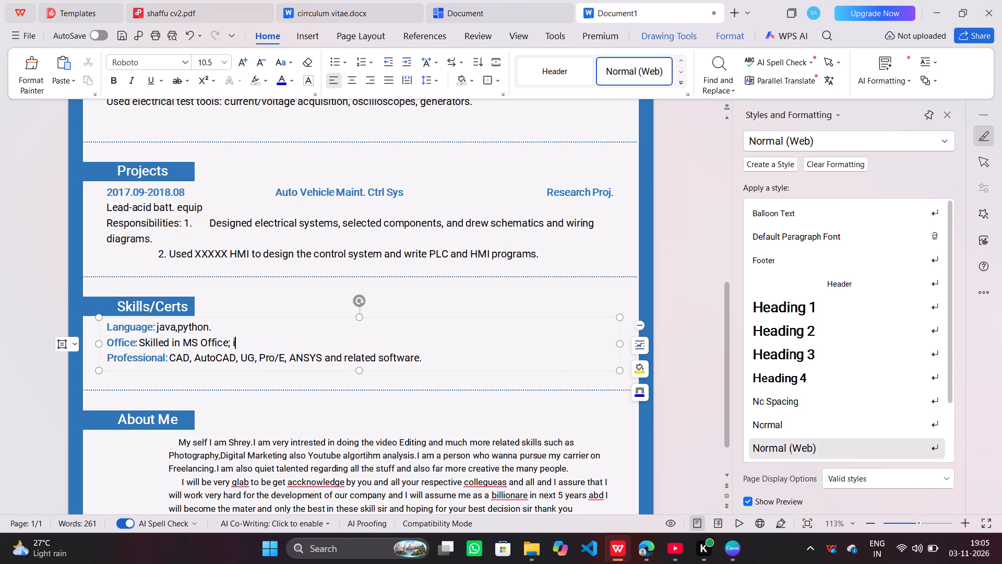
pyautogui.press('BackSpace')
pyautogui.press('BackSpace')
pyautogui.press('BackSpace')
pyautogui.press('BackSpace')
pyautogui.press('BackSpace')
pyautogui.press('BackSpace')
pyautogui.press('BackSpace')
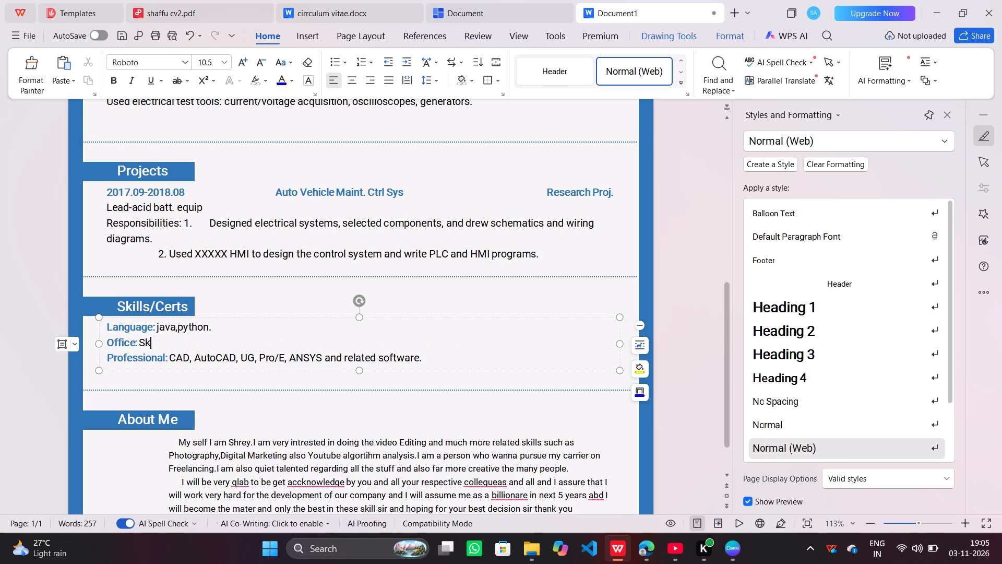
pyautogui.press('BackSpace')
pyautogui.press('BackSpace')
pyautogui.write('skilled in')
pyautogui.press('space')
pyautogui.write('the')
pyautogui.press('space')
pyautogui.write('windo')
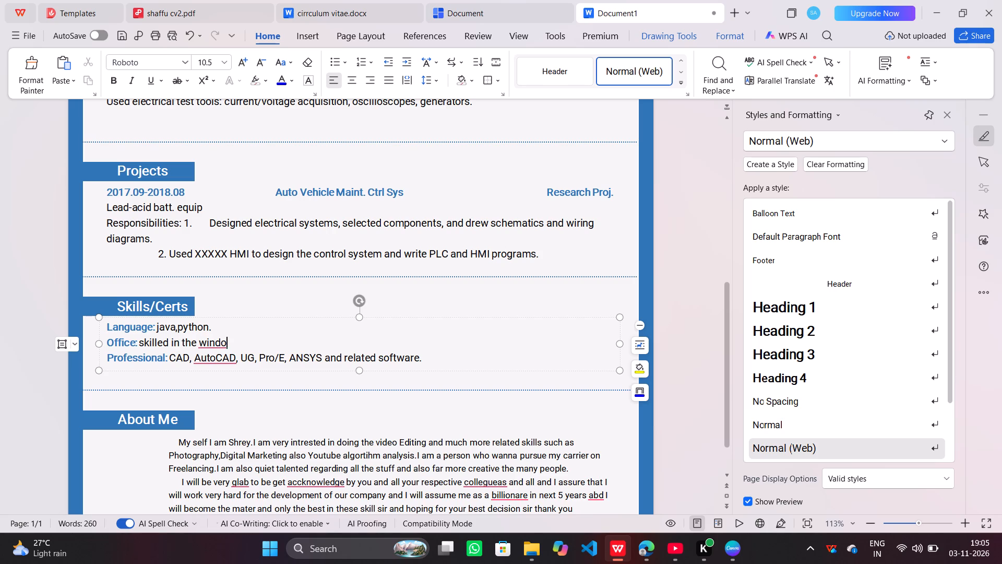
pyautogui.write('ws and')
pyautogui.press('space')
pyautogui.write('po')
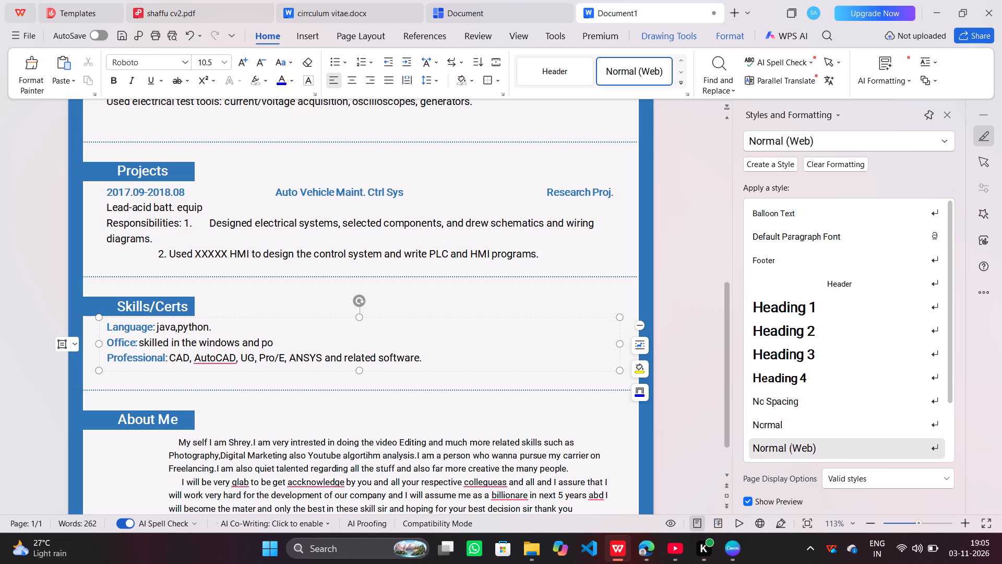
pyautogui.write('wer point presentationa')
pyautogui.press('space')
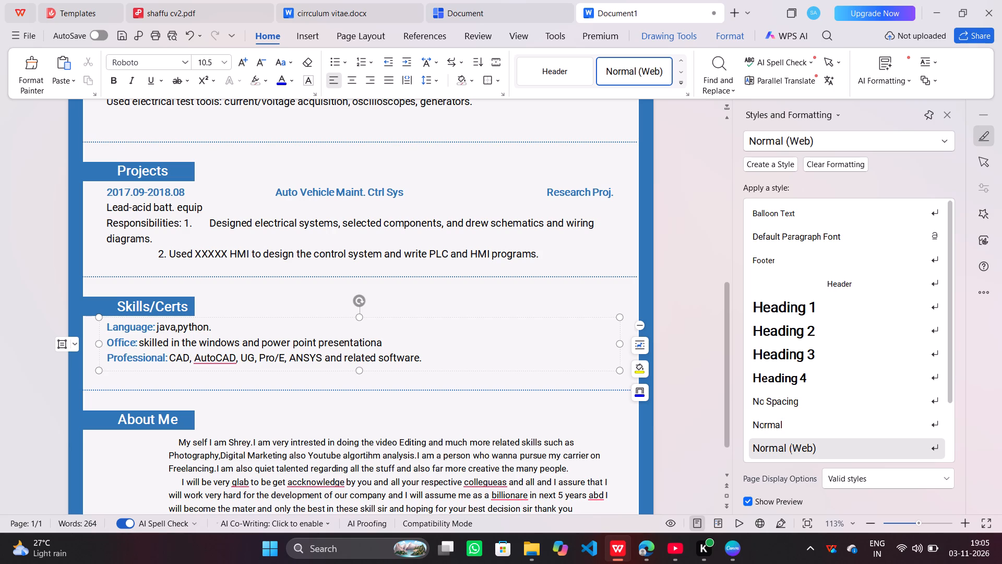
pyautogui.press('BackSpace')
pyautogui.press('BackSpace')
pyautogui.press(',')
pyautogui.write('excel and all these tool')
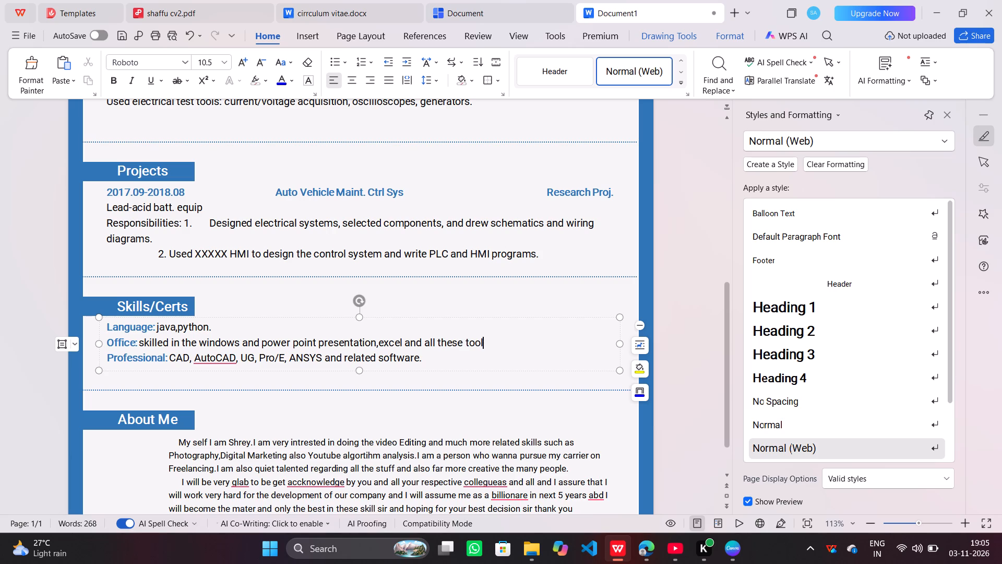
# Replace the Professional placeholder text in Skills/Certs with "Video Editor," using capital initials.
pyautogui.press('Down')
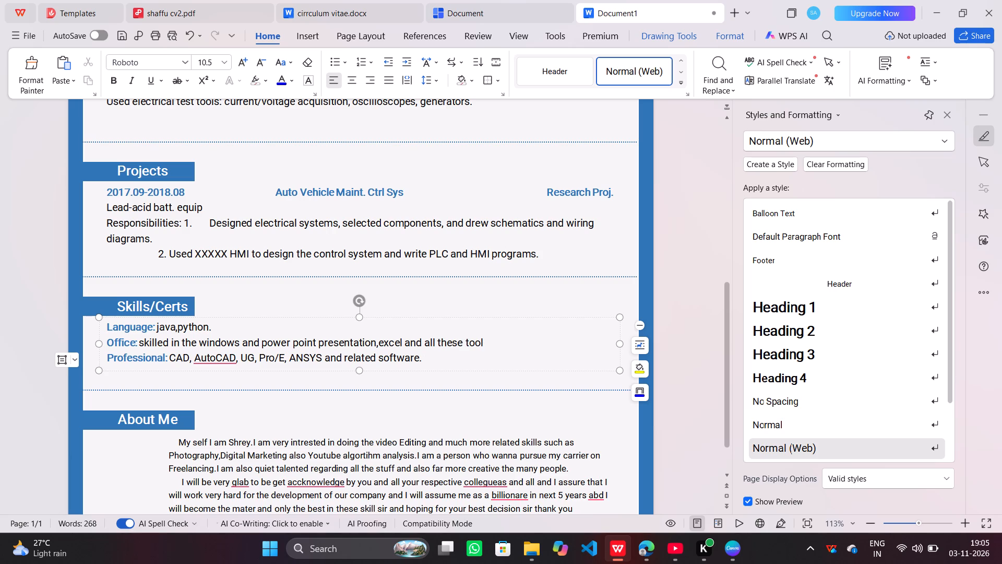
pyautogui.press('BackSpace')
pyautogui.press('BackSpace')
pyautogui.press('BackSpace')
pyautogui.press('BackSpace')
pyautogui.press('BackSpace')
pyautogui.press('BackSpace')
pyautogui.press('BackSpace')
pyautogui.press('BackSpace')
pyautogui.press('BackSpace')
pyautogui.press('BackSpace')
pyautogui.press('BackSpace')
pyautogui.press('BackSpace')
pyautogui.press('BackSpace')
pyautogui.press('BackSpace')
pyautogui.press('BackSpace')
pyautogui.press('BackSpace')
pyautogui.press('BackSpace')
pyautogui.press('BackSpace')
pyautogui.press('BackSpace')
pyautogui.press('BackSpace')
pyautogui.press('BackSpace')
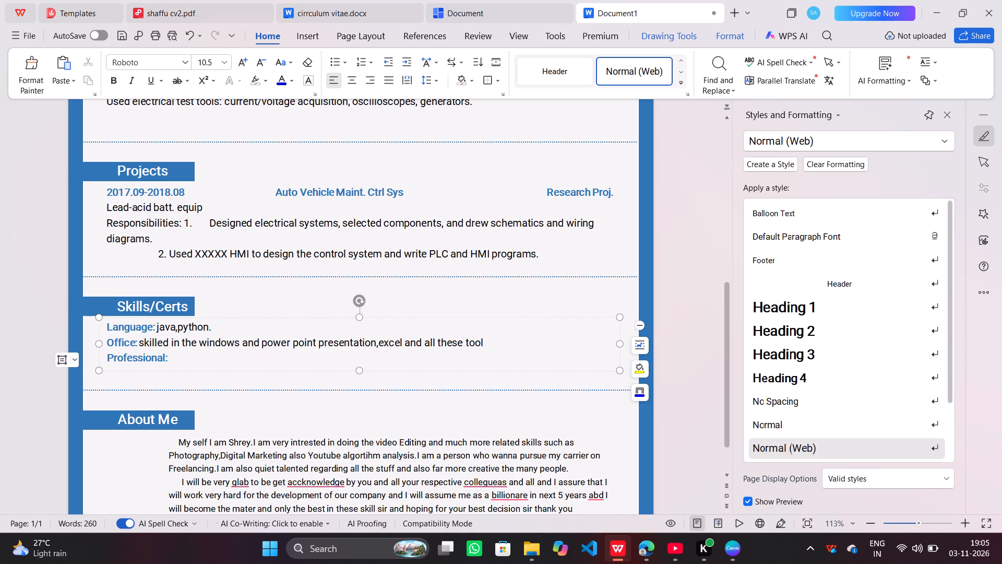
pyautogui.write('video e')
pyautogui.press('BackSpace')
pyautogui.press('BackSpace')
pyautogui.press('BackSpace')
pyautogui.press('BackSpace')
pyautogui.press('BackSpace')
pyautogui.press('BackSpace')
pyautogui.press('BackSpace')
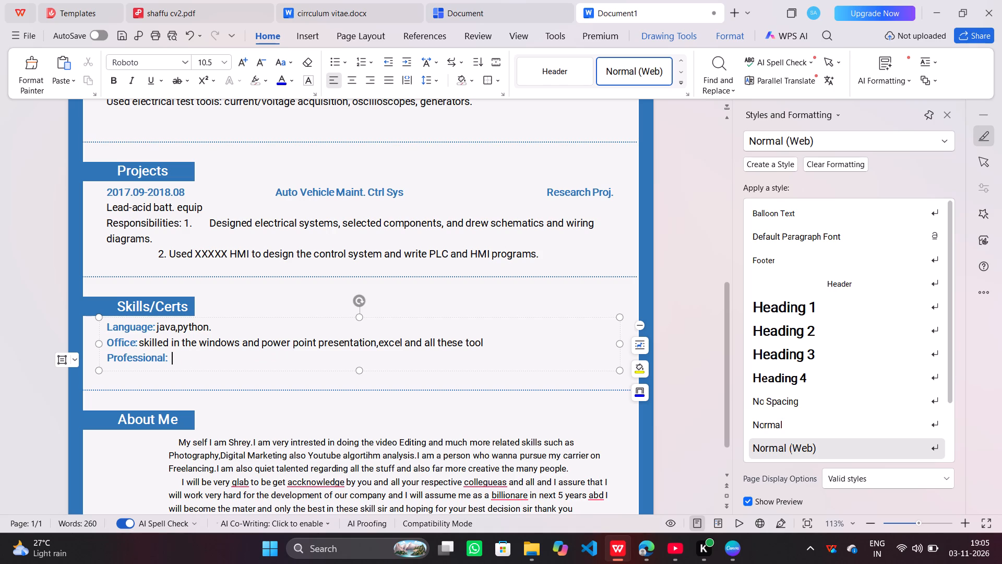
pyautogui.write('VI')
pyautogui.press('BackSpace')
pyautogui.press('i')
pyautogui.press('BackSpace')
pyautogui.write('ideo e')
pyautogui.press('BackSpace')
pyautogui.press('e')
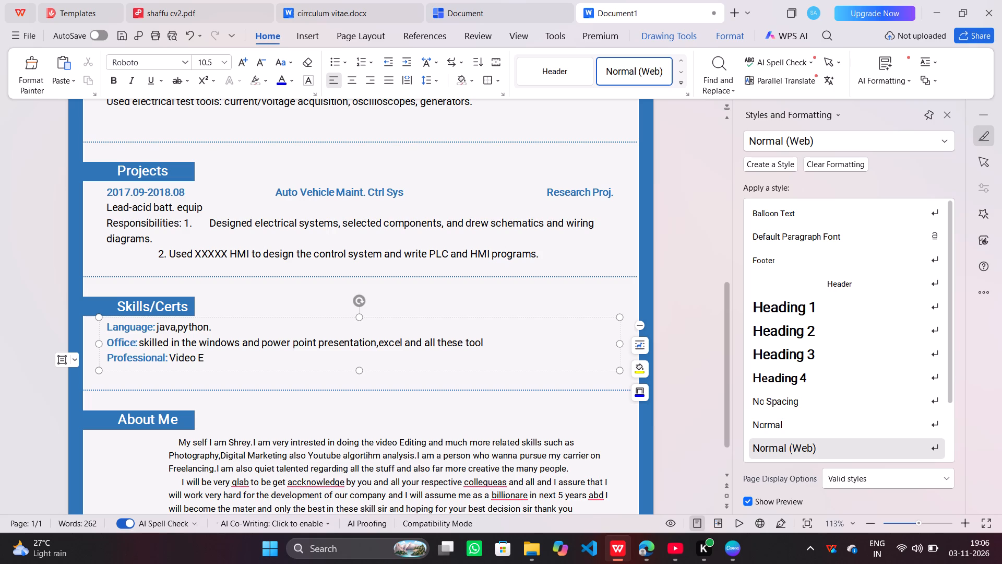
pyautogui.write('ditor,')
pyautogui.press('space')
pyautogui.press('BackSpace')
# Add "Freelancer," with a capital initial after "Video Editor," on the Professional line of Skills/Certs.
pyautogui.write('free')
pyautogui.press('BackSpace')
pyautogui.press('BackSpace')
pyautogui.press('BackSpace')
pyautogui.press('BackSpace')
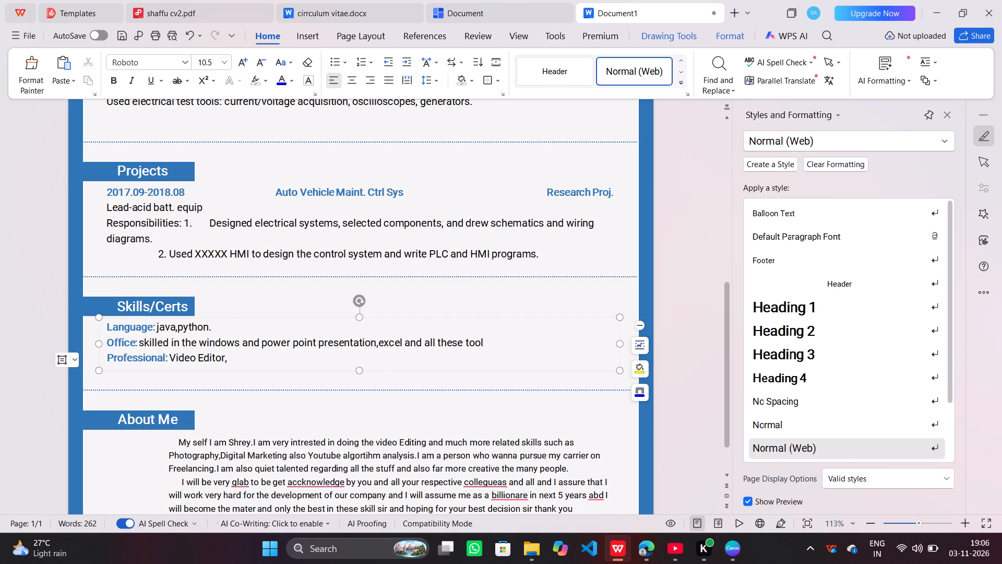
pyautogui.write('Freelancer')
pyautogui.press(',')
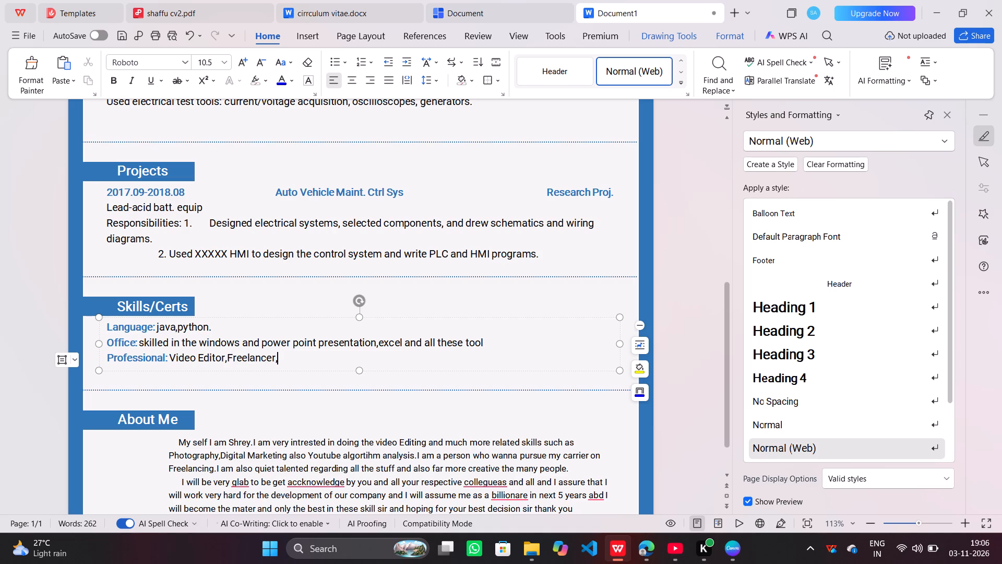
pyautogui.press('BackSpace')
pyautogui.press(',')
# Add "Digital maarketing manageer," after "Freelancer," on the Professional line, with a capital D.
pyautogui.write('di')
pyautogui.press('BackSpace')
pyautogui.press('BackSpace')
pyautogui.press('d')
pyautogui.press('BackSpace')
pyautogui.hotkey('shift', 'd')
pyautogui.write('igital maarket')
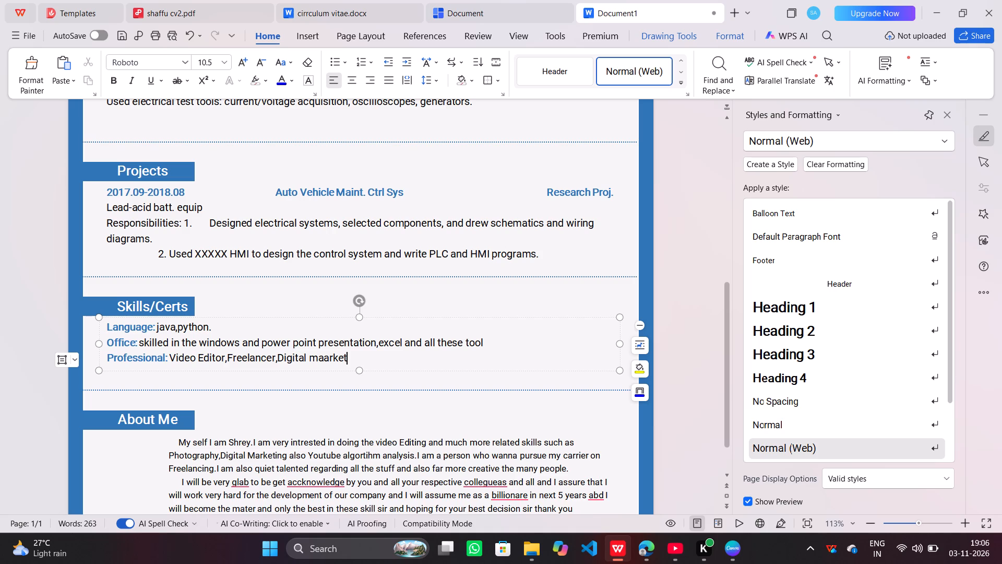
pyautogui.write('ing')
pyautogui.press('space')
pyautogui.write('en')
pyautogui.press('t')
pyautogui.press('BackSpace')
pyautogui.press('BackSpace')
pyautogui.press('BackSpace')
pyautogui.press('BackSpace')
pyautogui.press('BackSpace')
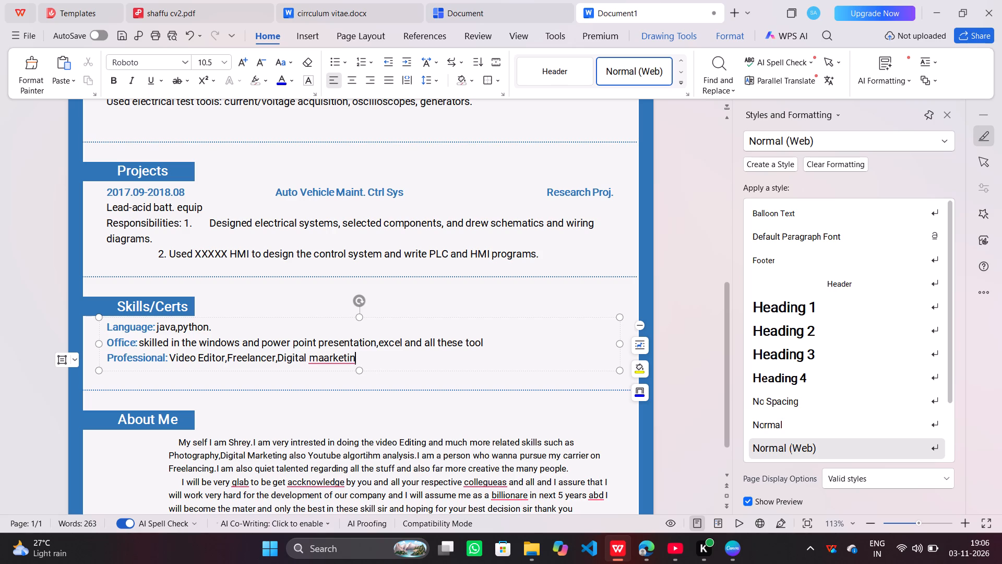
pyautogui.write('g manageer')
pyautogui.press(',')
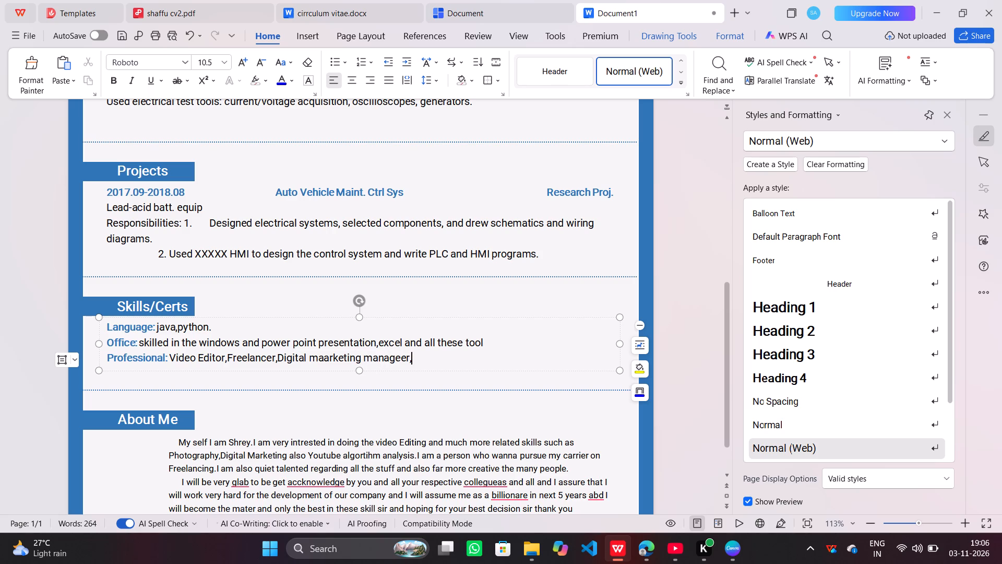
# Add "Entrepunur" at the end of the Professional line, with its first letter capitalised.
pyautogui.write('entre')
pyautogui.write('punn')
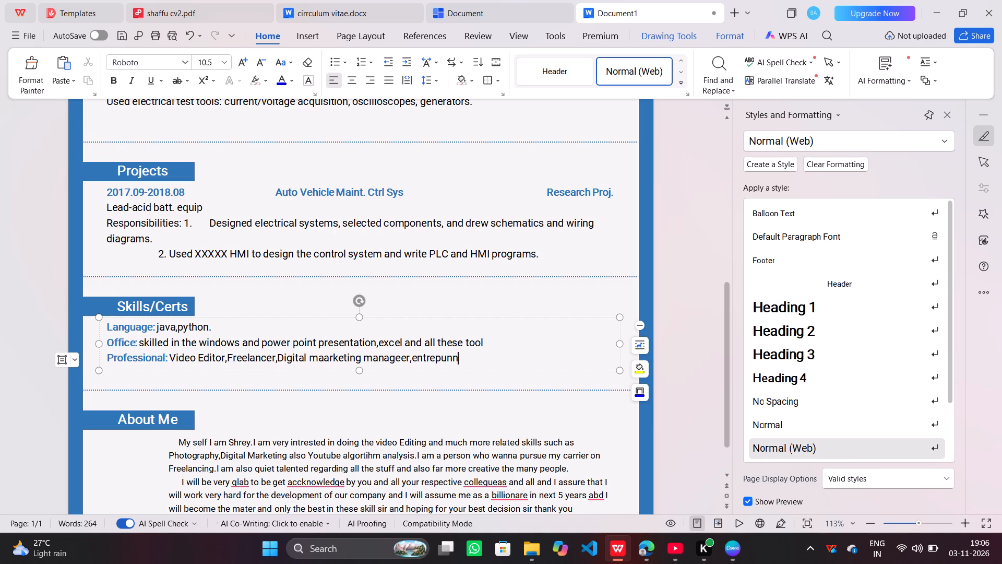
pyautogui.press('BackSpace')
pyautogui.write('ur')
pyautogui.press('Left')
pyautogui.press('Left')
pyautogui.press('Left')
pyautogui.press('Left')
pyautogui.press('Left')
pyautogui.press('Left')
pyautogui.press('Left')
pyautogui.press('Left')
pyautogui.press('Left')
pyautogui.press('BackSpace')
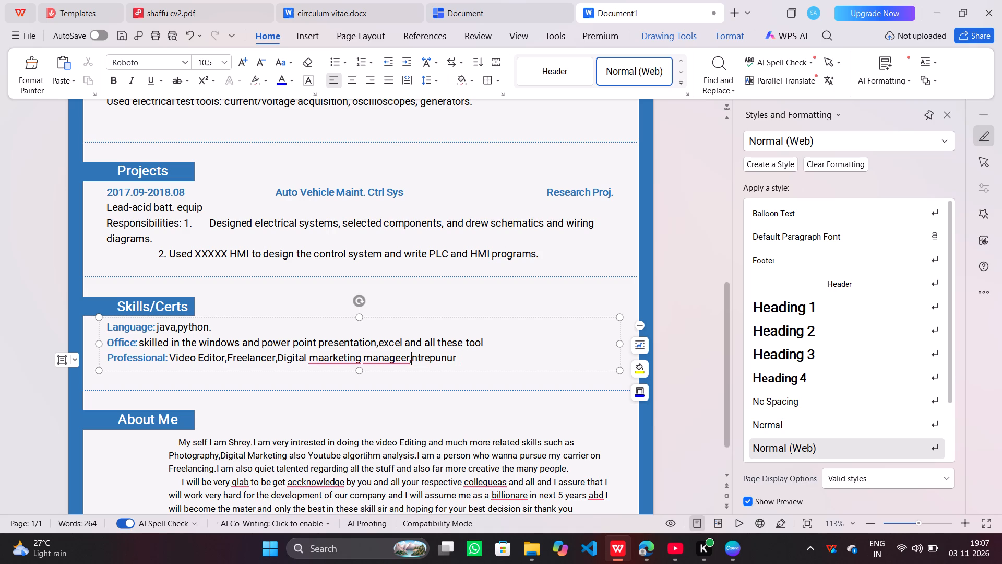
pyautogui.hotkey('shift', 'e')
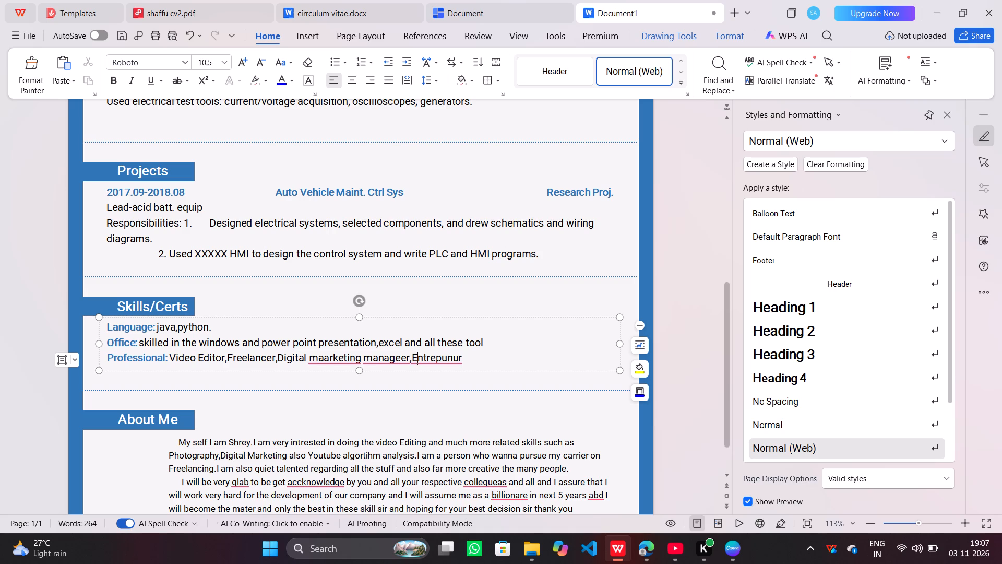
pyautogui.press('Right')
pyautogui.press('Right')
pyautogui.press('Right')
pyautogui.press('Right')
pyautogui.press('Right')
pyautogui.press('Right')
pyautogui.press('Right')
pyautogui.press('Right')
pyautogui.press('Right')
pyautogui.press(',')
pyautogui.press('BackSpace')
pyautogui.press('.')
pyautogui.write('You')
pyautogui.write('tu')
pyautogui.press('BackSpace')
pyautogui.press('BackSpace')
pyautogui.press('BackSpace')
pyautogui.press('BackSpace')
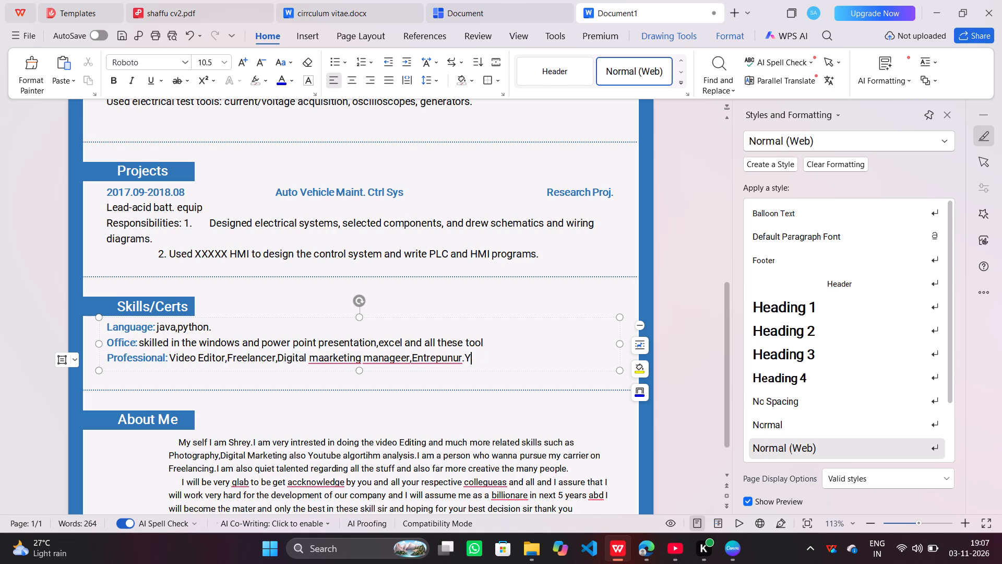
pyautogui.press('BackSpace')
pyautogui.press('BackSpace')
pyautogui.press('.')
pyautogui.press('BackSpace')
# Add ",Influencer" with a capital initial after "Entrepunur" to end the Professional line.
pyautogui.press(',')
pyautogui.write('In')
pyautogui.write('flu')
pyautogui.press('BackSpace')
pyautogui.press('BackSpace')
pyautogui.press('BackSpace')
pyautogui.press('BackSpace')
pyautogui.press('BackSpace')
pyautogui.hotkey('shift', 'i')
pyautogui.press('n')
pyautogui.write('flu')
pyautogui.write('encer')
# Review the resume from the Skills/Certs section back up to the Internship, Education and personal details sections.
pyautogui.scroll(1, 287, 207)
pyautogui.scroll(-1, 287, 207)
pyautogui.scroll(1, 287, 207)
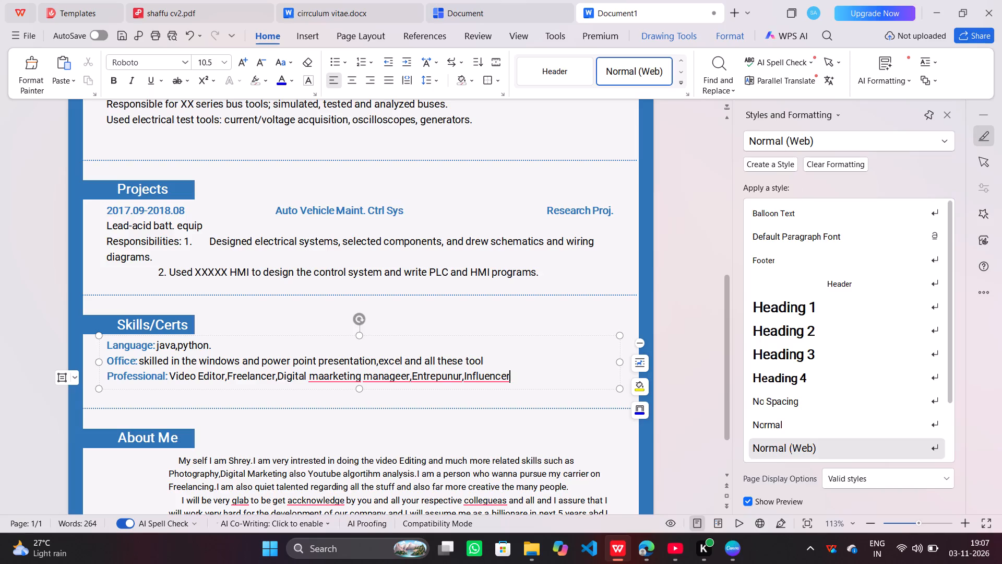
pyautogui.scroll(1, 507, 202)
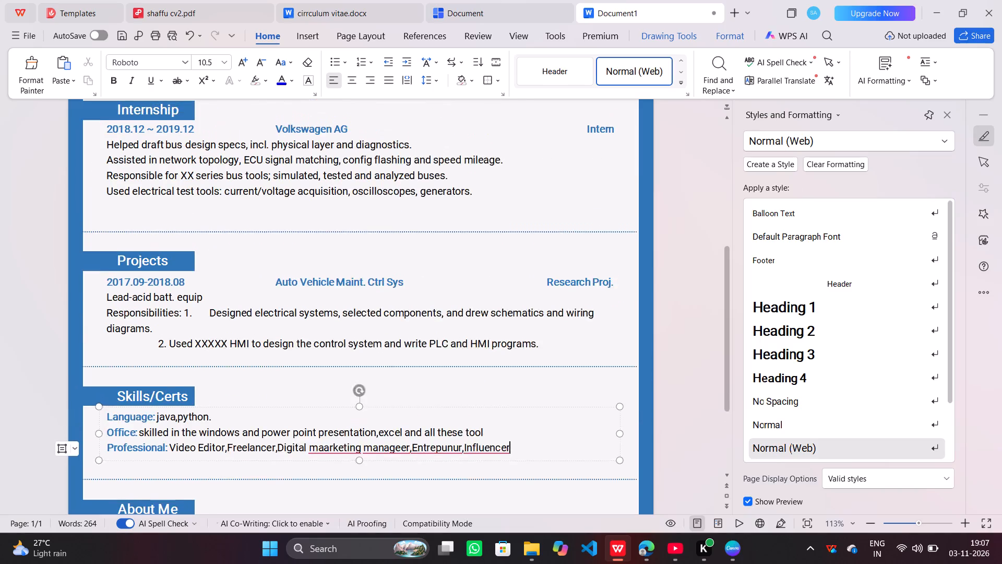
pyautogui.scroll(5, 507, 202)
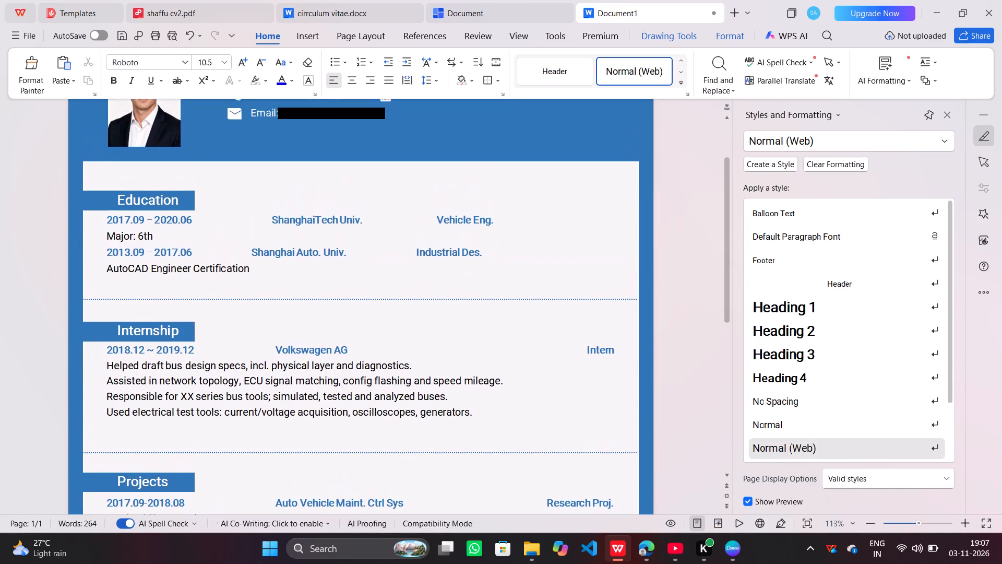
pyautogui.scroll(2, 507, 202)
pyautogui.scroll(-1, 507, 202)
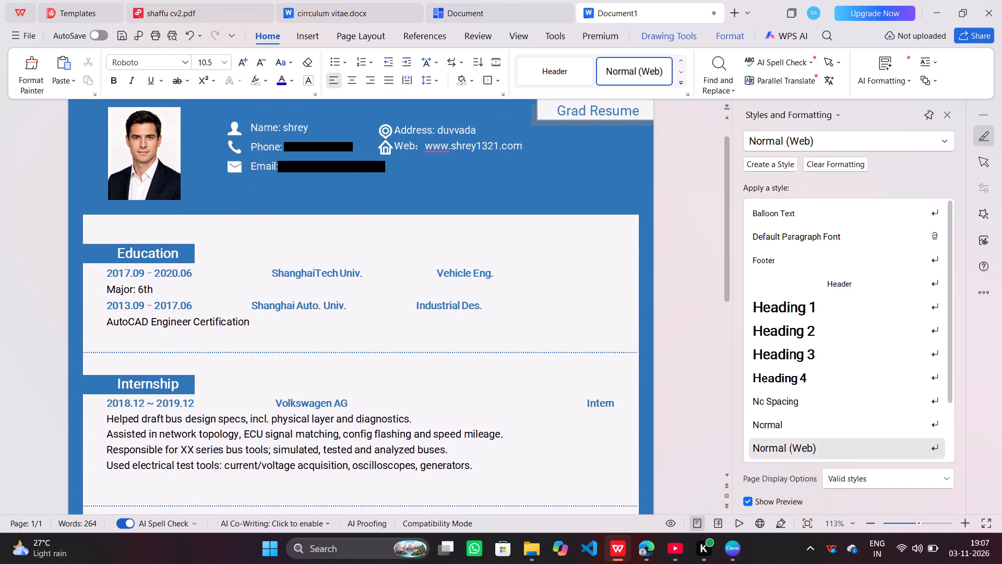
# Delete the "AutoCAD Engineer Certification" text from the last line of the Education section.
pyautogui.scroll(-2, 507, 202)
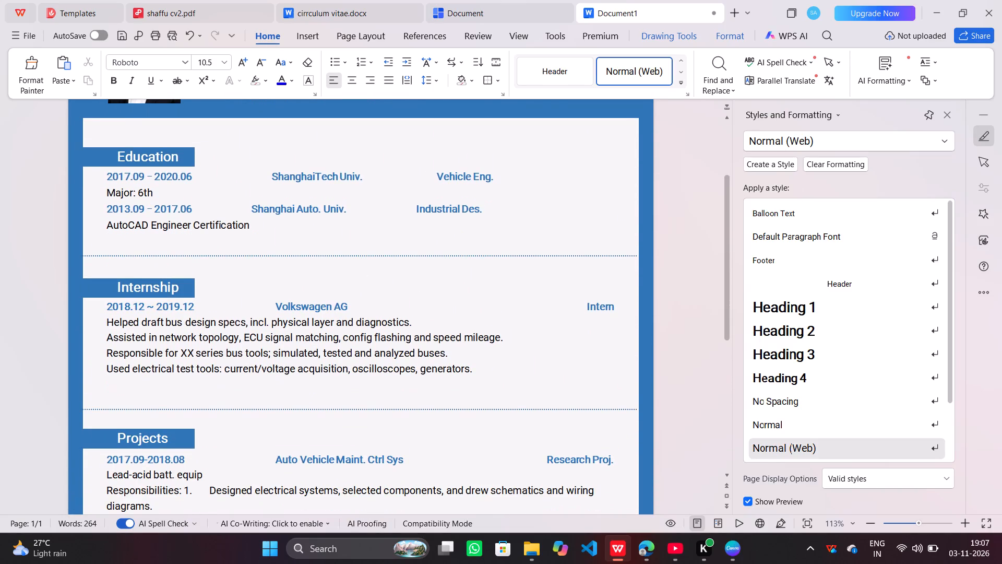
pyautogui.click(258, 229)
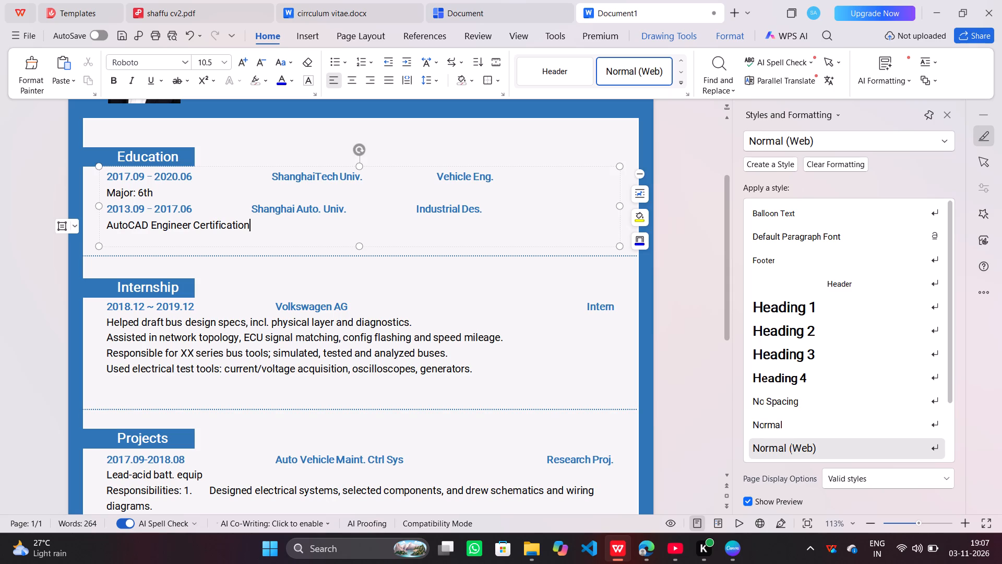
pyautogui.press('BackSpace')
pyautogui.press('BackSpace')
pyautogui.press('BackSpace')
pyautogui.press('BackSpace')
pyautogui.press('BackSpace')
pyautogui.press('BackSpace')
pyautogui.press('BackSpace')
pyautogui.press('BackSpace')
pyautogui.press('BackSpace')
pyautogui.press('BackSpace')
pyautogui.press('BackSpace')
pyautogui.press('BackSpace')
pyautogui.press('BackSpace')
pyautogui.press('BackSpace')
pyautogui.press('BackSpace')
pyautogui.press('BackSpace')
pyautogui.press('BackSpace')
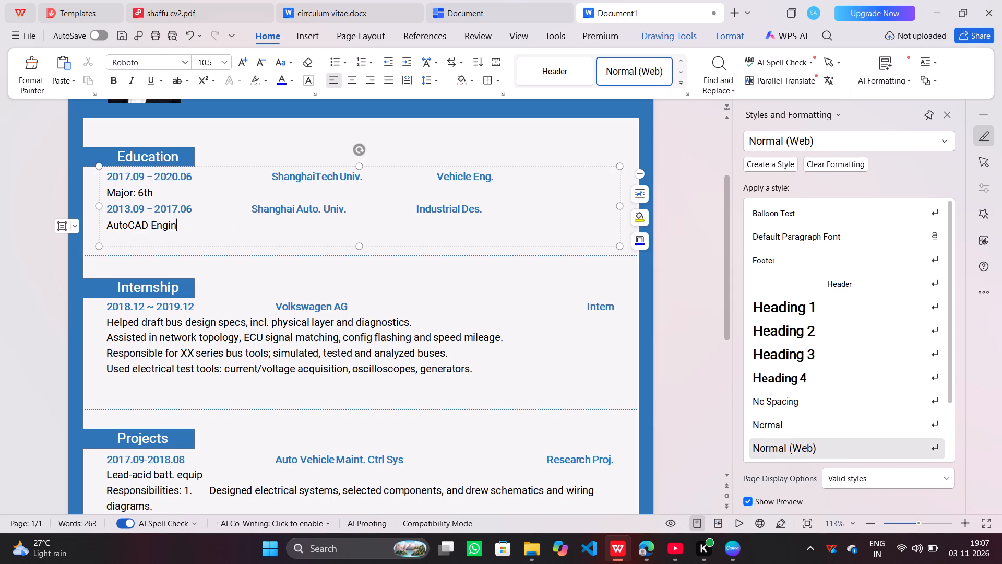
pyautogui.press('BackSpace')
pyautogui.press('BackSpace')
pyautogui.press('BackSpace')
pyautogui.press('BackSpace')
pyautogui.press('BackSpace')
pyautogui.press('BackSpace')
pyautogui.press('BackSpace')
pyautogui.press('BackSpace')
pyautogui.press('BackSpace')
pyautogui.press('BackSpace')
pyautogui.press('BackSpace')
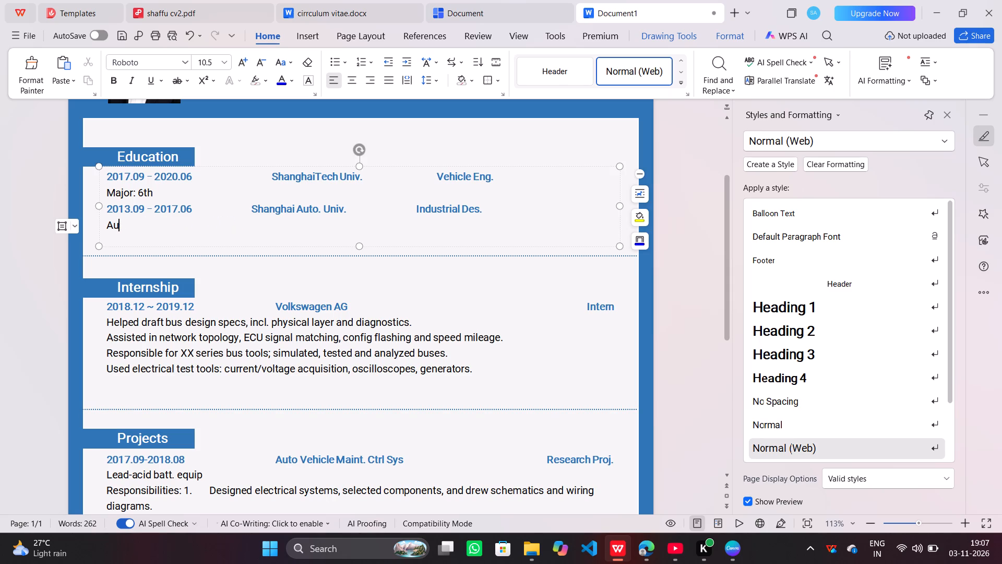
pyautogui.press('BackSpace')
pyautogui.press('BackSpace')
# Enter "Artificial Intelligence and Data Science" on the emptied line under the 2013.09 – 2017.06 education entry.
pyautogui.write('Ar')
pyautogui.write('tifi')
pyautogui.write('cial')
pyautogui.press('space')
pyautogui.write('Intelligence')
pyautogui.press('space')
pyautogui.write('and')
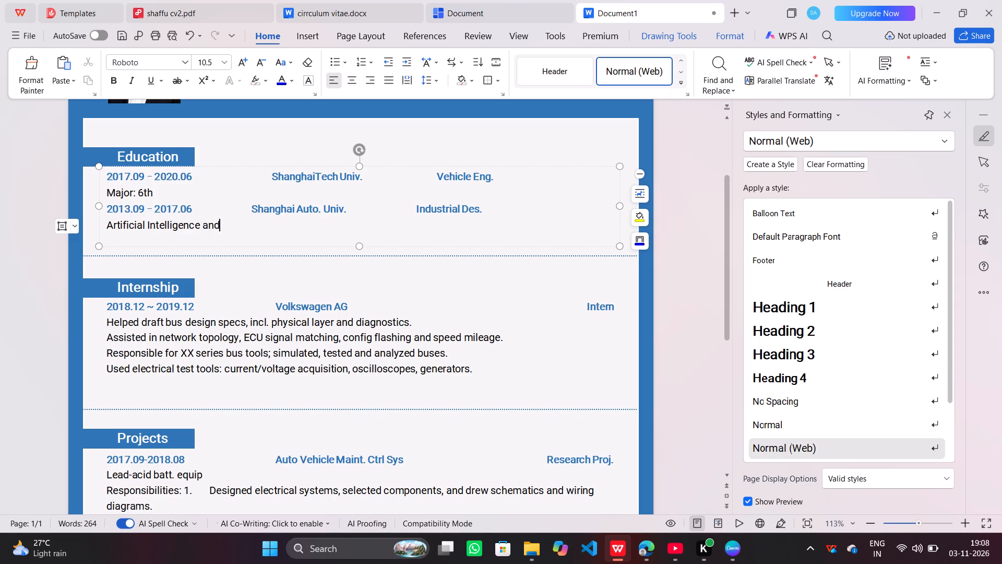
pyautogui.press('space')
pyautogui.hotkey('shift', 'd')
pyautogui.write('ata')
pyautogui.write('ss')
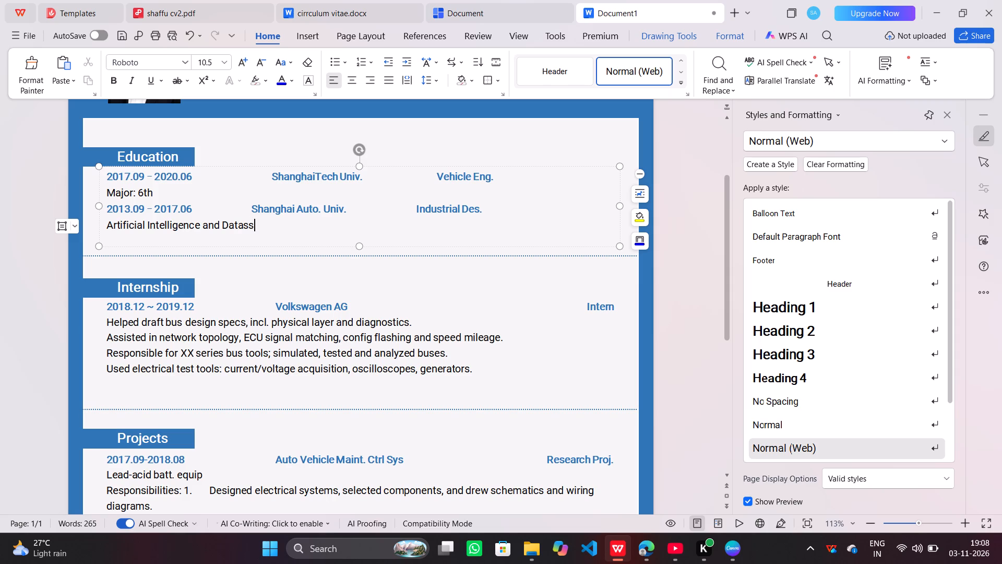
pyautogui.press('BackSpace')
pyautogui.press('BackSpace')
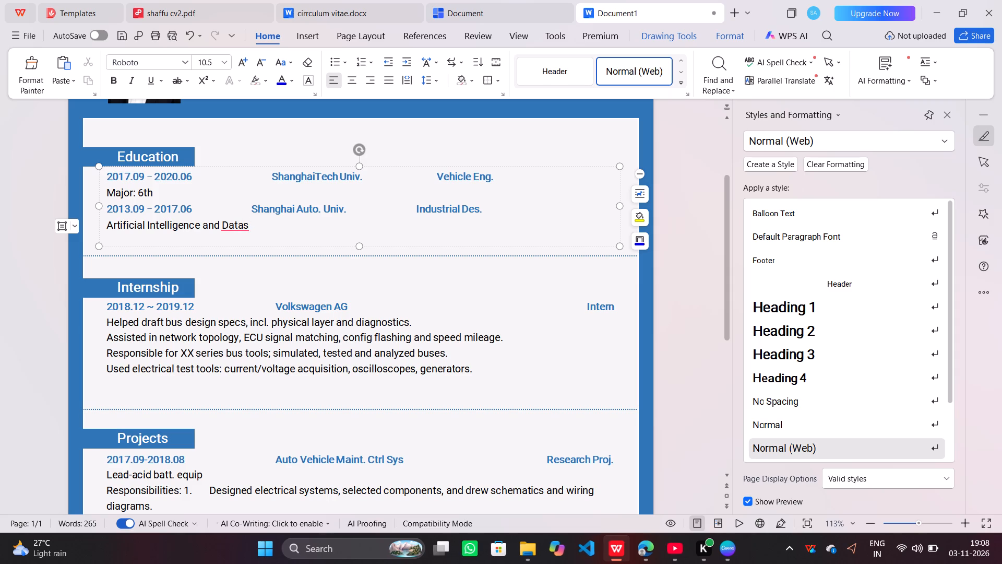
pyautogui.press('space')
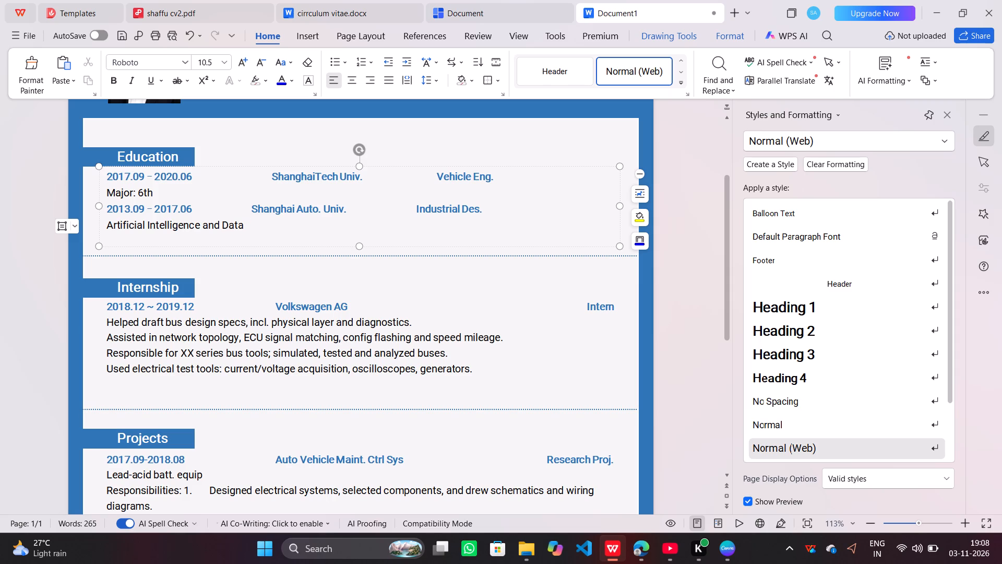
pyautogui.write('Sc')
pyautogui.write('ience')
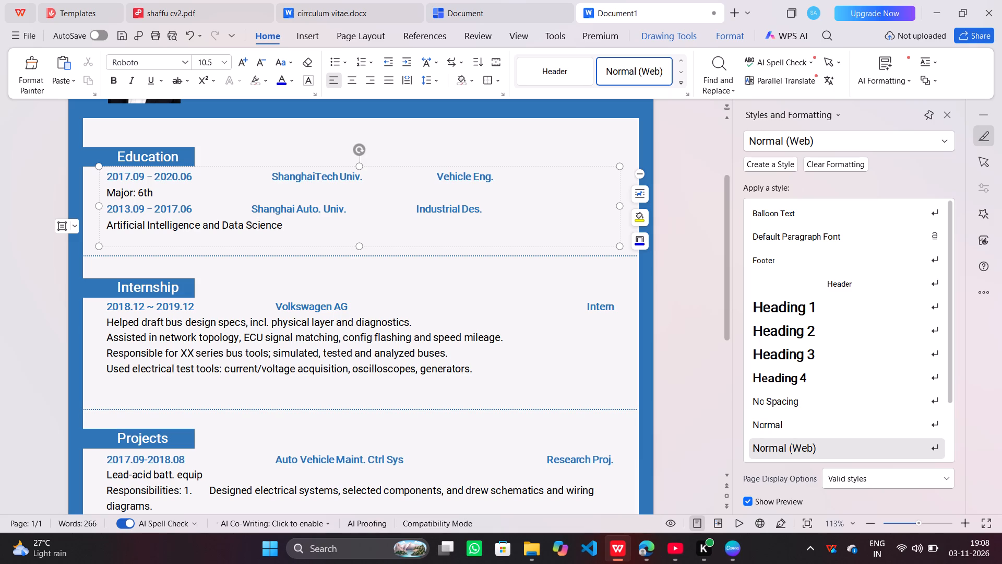
# Add the abbreviation "(AI&DS)" directly after "Artificial Intelligence and Data Science".
pyautogui.hotkey('shift', '(')
pyautogui.press('a')
pyautogui.write('AI')
pyautogui.write('DS')
pyautogui.press('BackSpace')
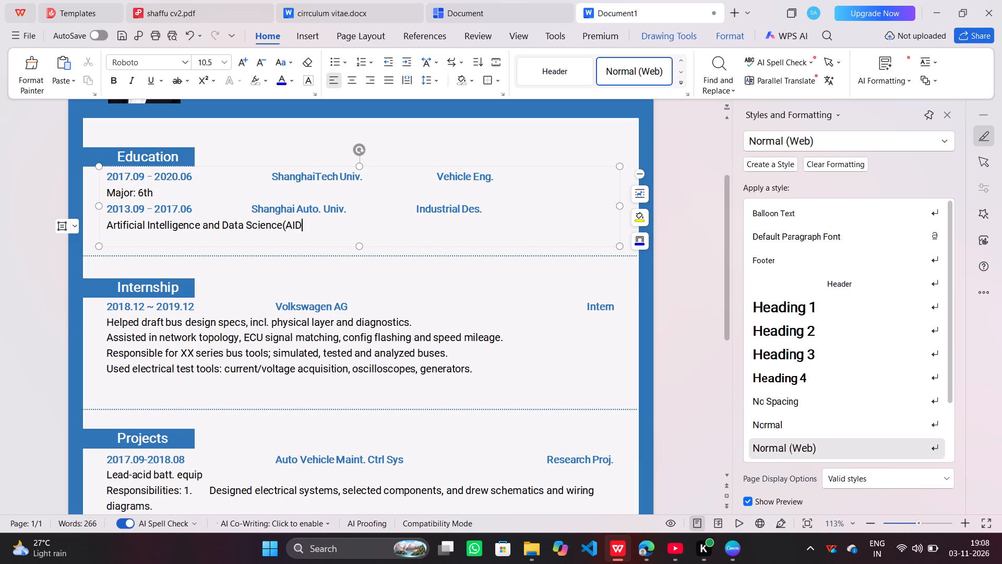
pyautogui.press('BackSpace')
pyautogui.hotkey('shift', '&')
pyautogui.write('DS')
pyautogui.hotkey('shift', ')')
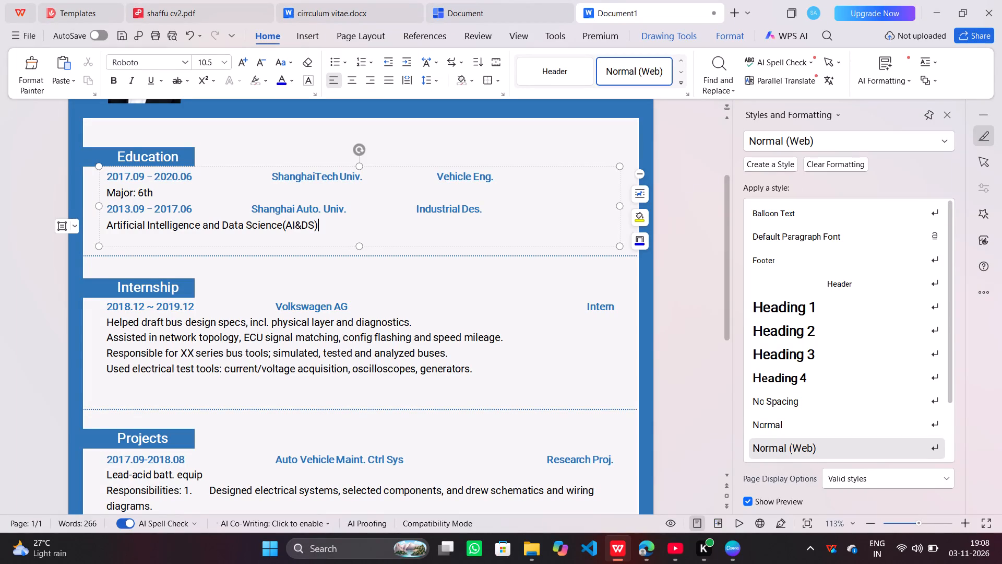
# Delete the university name "Shanghai Auto. Univ." from the 2013.09 – 2017.06 education entry.
pyautogui.press('Up')
pyautogui.press('Right')
pyautogui.press('Right')
pyautogui.press('Right')
pyautogui.press('Right')
pyautogui.press('Right')
pyautogui.press('Right')
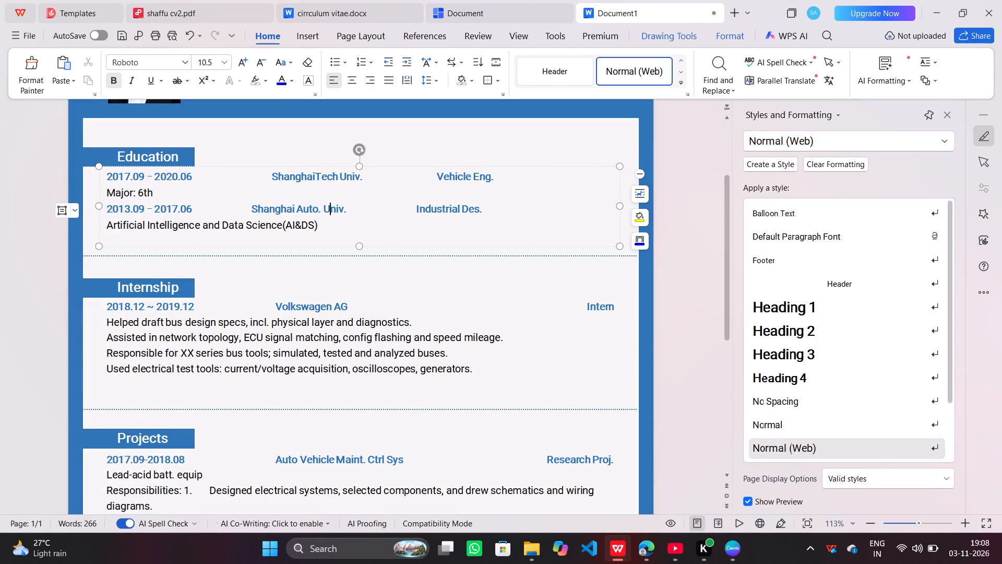
pyautogui.press('Right')
pyautogui.press('Right')
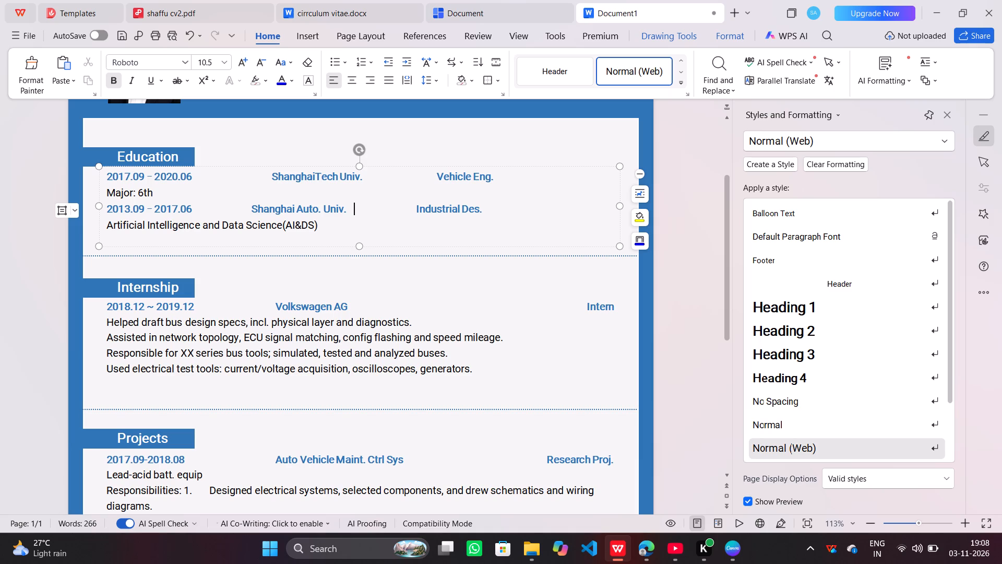
pyautogui.press('BackSpace')
pyautogui.press('BackSpace')
pyautogui.press('BackSpace')
pyautogui.press('BackSpace')
pyautogui.press('BackSpace')
pyautogui.press('BackSpace')
pyautogui.press('BackSpace')
pyautogui.press('BackSpace')
pyautogui.press('BackSpace')
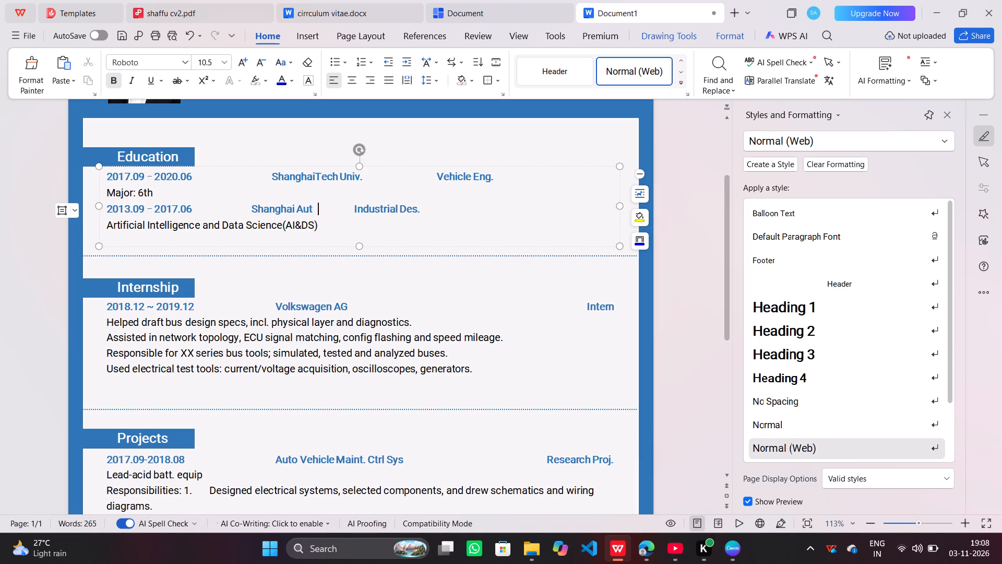
pyautogui.press('BackSpace')
pyautogui.press('BackSpace')
pyautogui.press('BackSpace')
pyautogui.press('BackSpace')
pyautogui.press('BackSpace')
pyautogui.press('BackSpace')
pyautogui.press('BackSpace')
pyautogui.press('BackSpace')
pyautogui.press('BackSpace')
pyautogui.press('BackSpace')
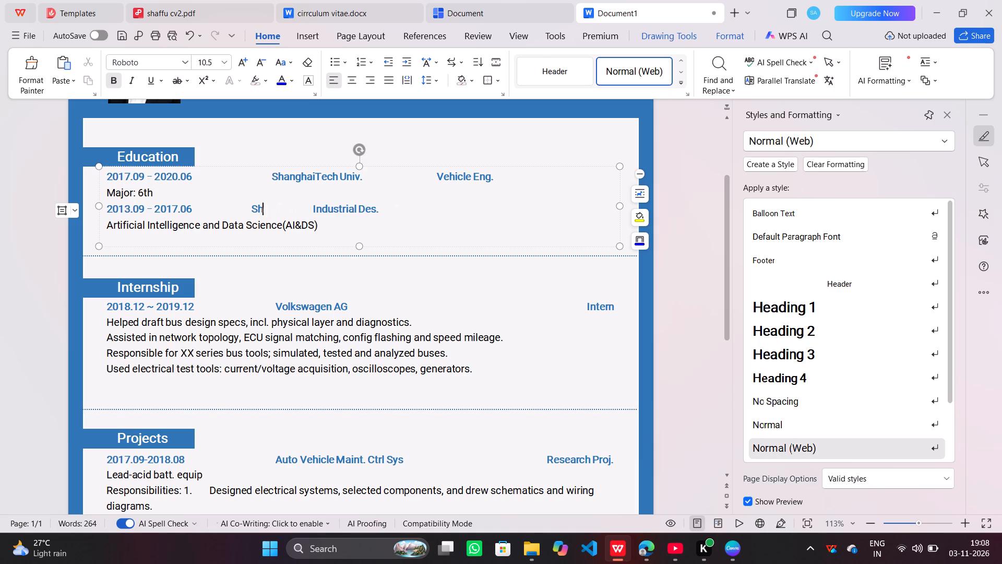
pyautogui.press('BackSpace')
pyautogui.press('BackSpace')
# Enter "Vignan's Institute Of Information and" as the institution name in the 2013.09 – 2017.06 education entry.
pyautogui.write('vi')
pyautogui.press('BackSpace')
pyautogui.press('BackSpace')
pyautogui.write('VI')
pyautogui.press('BackSpace')
pyautogui.press('i')
pyautogui.press('BackSpace')
pyautogui.write('ignan')
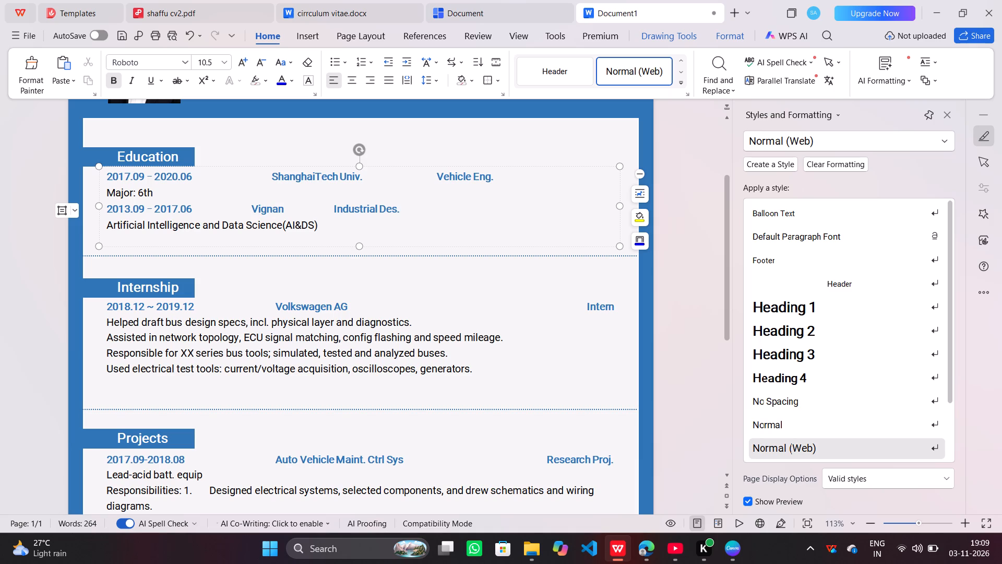
pyautogui.write("'s")
pyautogui.press('space')
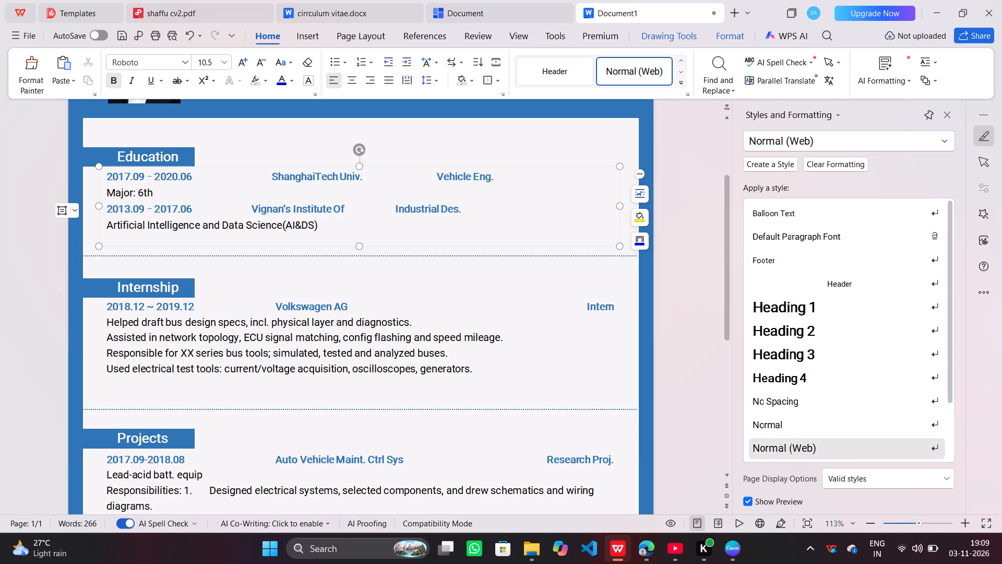
pyautogui.press('space')
pyautogui.press('n')
pyautogui.press('BackSpace')
pyautogui.write('nformation')
pyautogui.press('space')
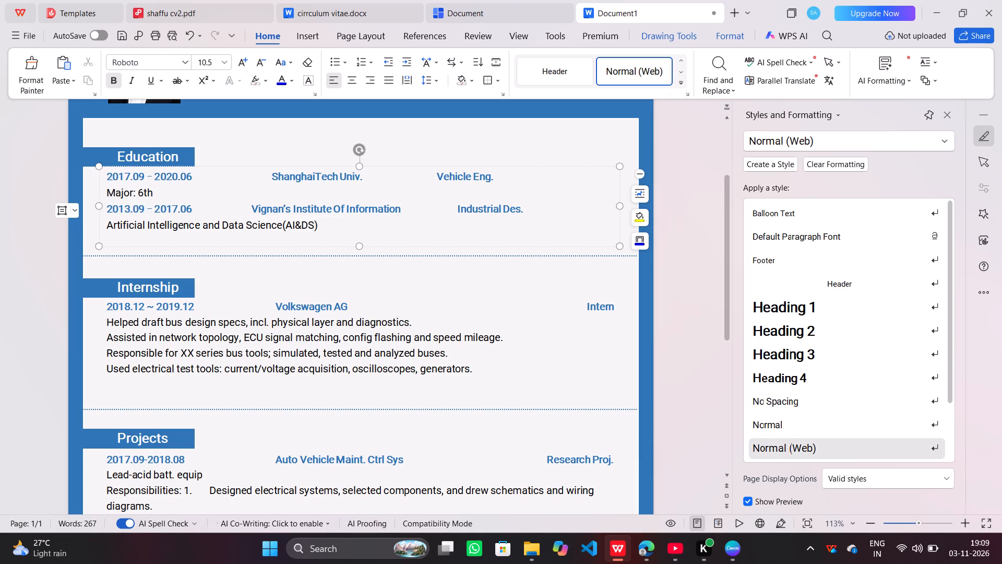
pyautogui.write('and')
pyautogui.press('space')
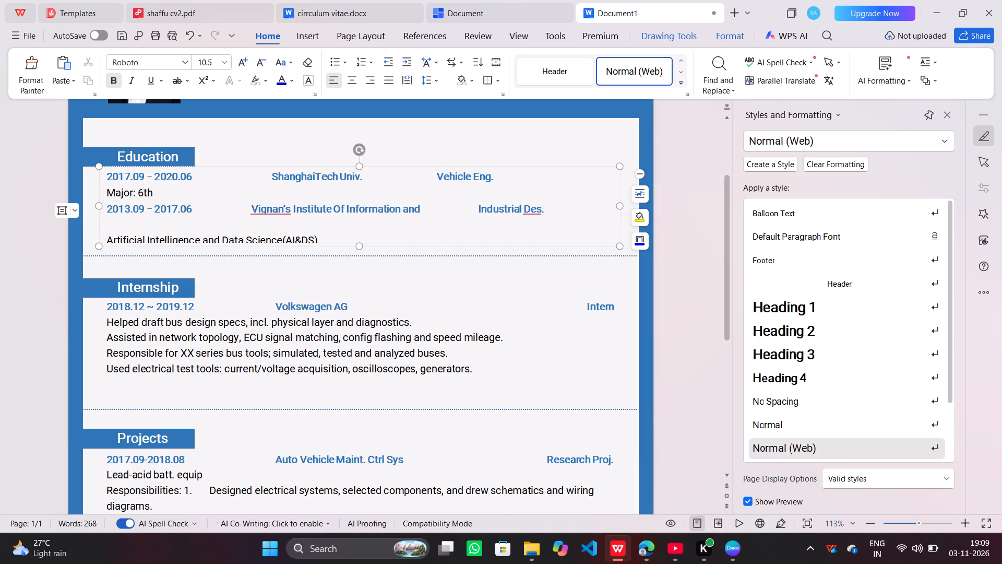
# Delete "Industrial Des." and the extra spacing before it from the 2013.09 – 2017.06 education entry.
pyautogui.press('Right')
pyautogui.press('Right')
pyautogui.press('Right')
pyautogui.press('Right')
pyautogui.press('Right')
pyautogui.press('Right')
pyautogui.press('Right')
pyautogui.press('Right')
pyautogui.press('Right')
pyautogui.press('Right')
pyautogui.press('Right')
pyautogui.press('Right')
pyautogui.press('Right')
pyautogui.press('Right')
pyautogui.press('Right')
pyautogui.press('Right')
pyautogui.press('Right')
pyautogui.press('Right')
pyautogui.press('BackSpace')
pyautogui.press('BackSpace')
pyautogui.press('BackSpace')
pyautogui.press('BackSpace')
pyautogui.press('BackSpace')
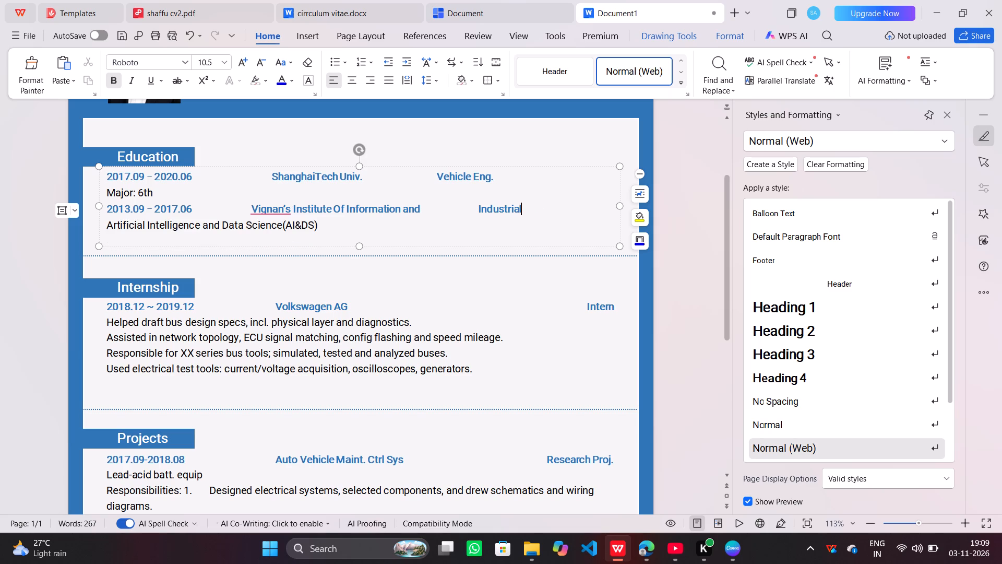
pyautogui.press('BackSpace')
pyautogui.press('BackSpace')
pyautogui.press('BackSpace')
pyautogui.press('BackSpace')
pyautogui.press('BackSpace')
pyautogui.press('BackSpace')
pyautogui.press('BackSpace')
pyautogui.press('BackSpace')
pyautogui.press('BackSpace')
pyautogui.press('BackSpace')
pyautogui.press('BackSpace')
pyautogui.press('BackSpace')
pyautogui.press('BackSpace')
pyautogui.press('BackSpace')
# Add "Technology" with a capital T after "Vignan's Institute Of Information and".
pyautogui.press('space')
pyautogui.write('technology')
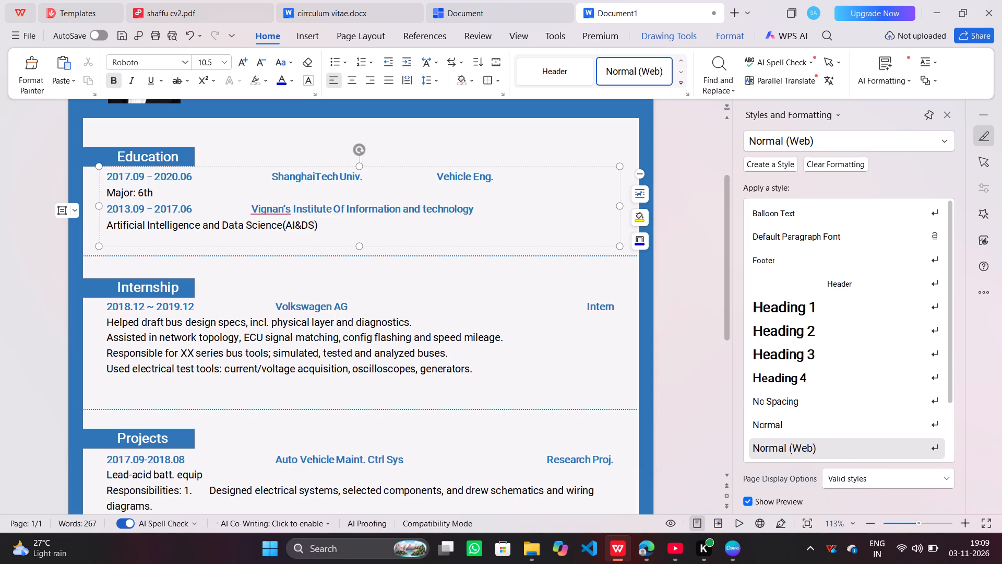
pyautogui.press('Left')
pyautogui.press('Left')
pyautogui.press('Left')
pyautogui.press('Left')
pyautogui.press('Left')
pyautogui.press('Left')
pyautogui.press('Left')
pyautogui.press('Left')
pyautogui.press('Left')
pyautogui.press('BackSpace')
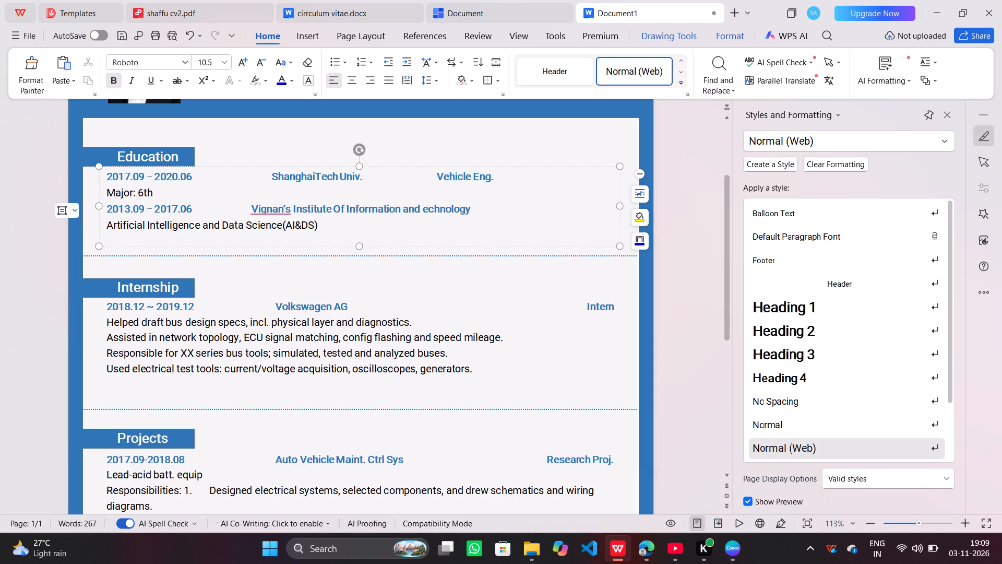
pyautogui.hotkey('shift', 't')
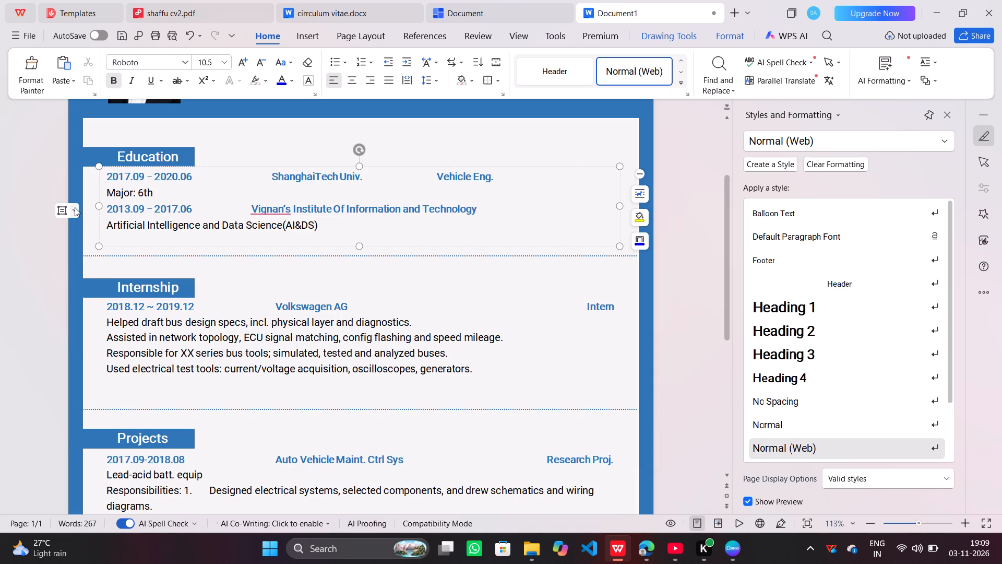
# Add the abbreviation "(VIIT)" directly after the institute name in the 2013.09 – 2017.06 entry.
pyautogui.click(474, 211)
pyautogui.write('()')
pyautogui.press('Left')
pyautogui.write('VII')
pyautogui.hotkey('shift', 't')
pyautogui.press('Right')
# Append the location ",Gajuwaka" after "(VIIT)" in the institute line.
pyautogui.press(',')
pyautogui.hotkey('shift', 'g')
pyautogui.press('a')
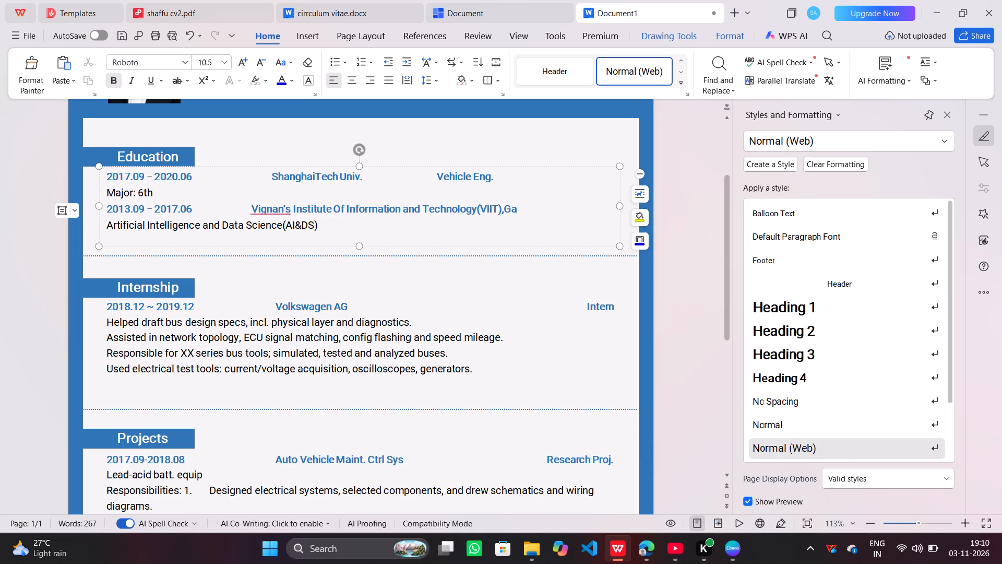
pyautogui.write('juwaka')
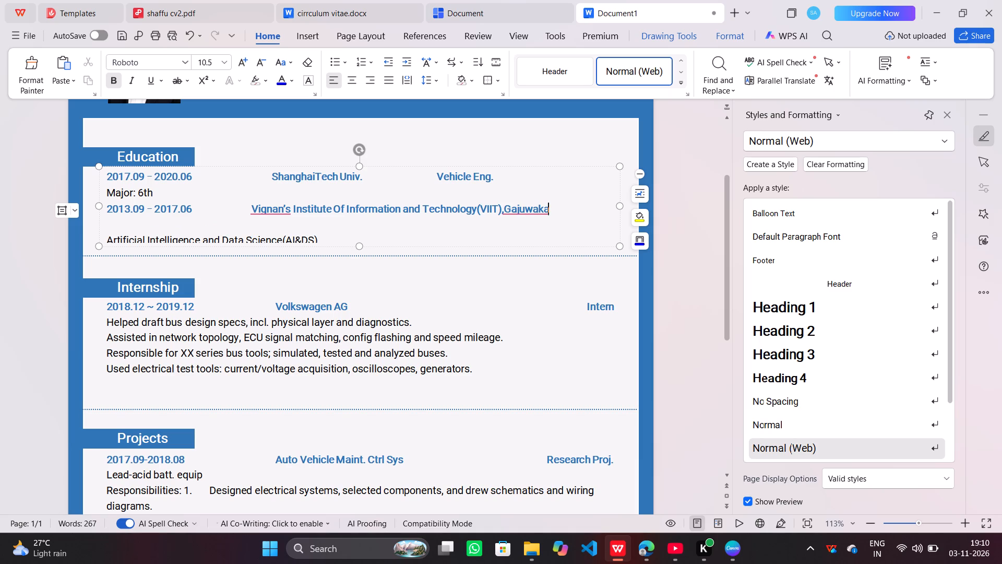
# Remove the blank line so "Artificial Intelligence and Data Science(AI&DS)" sits directly beneath the institute line, without an indent.
pyautogui.click(108, 239)
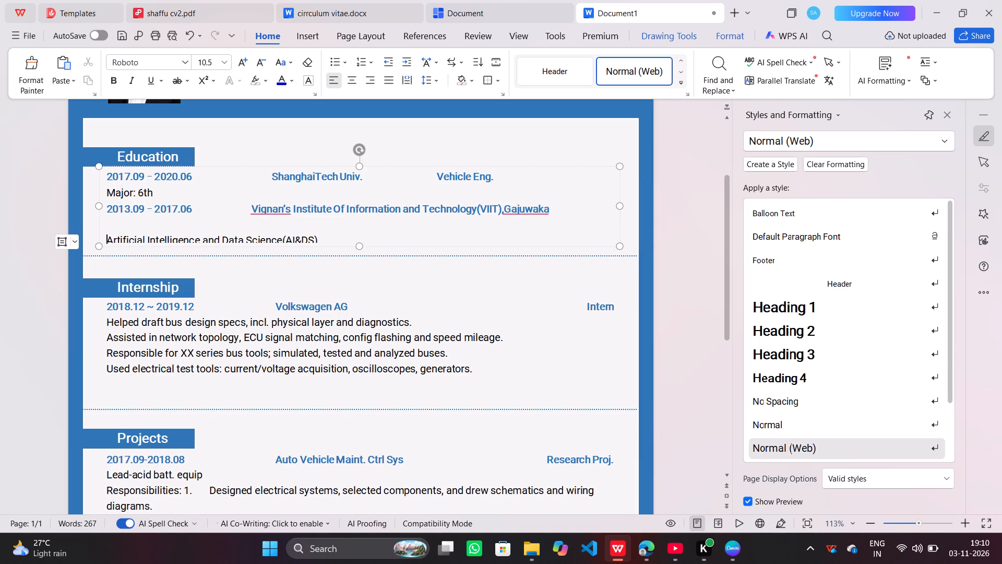
pyautogui.press('BackSpace')
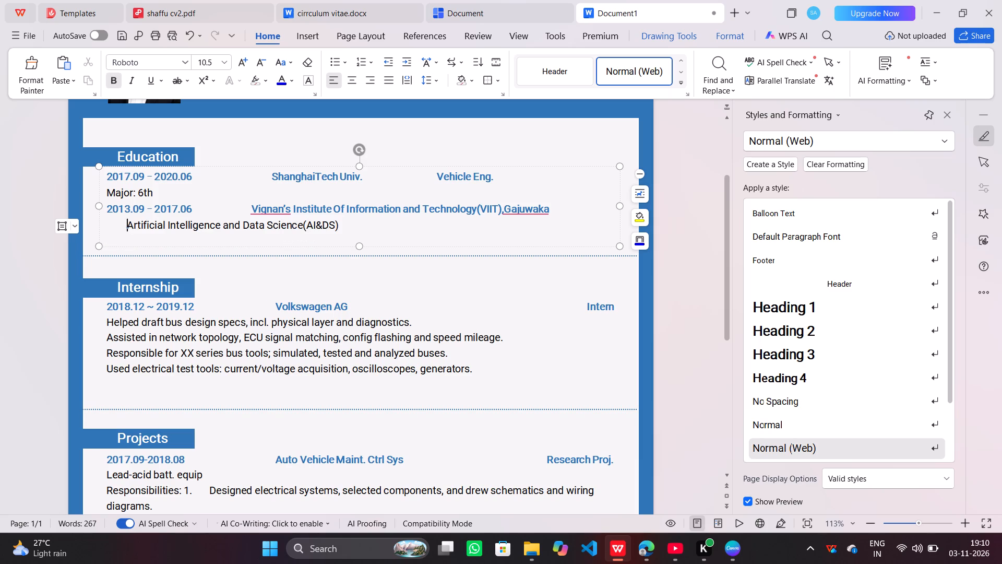
pyautogui.press('BackSpace')
pyautogui.press('BackSpace')
pyautogui.press('BackSpace')
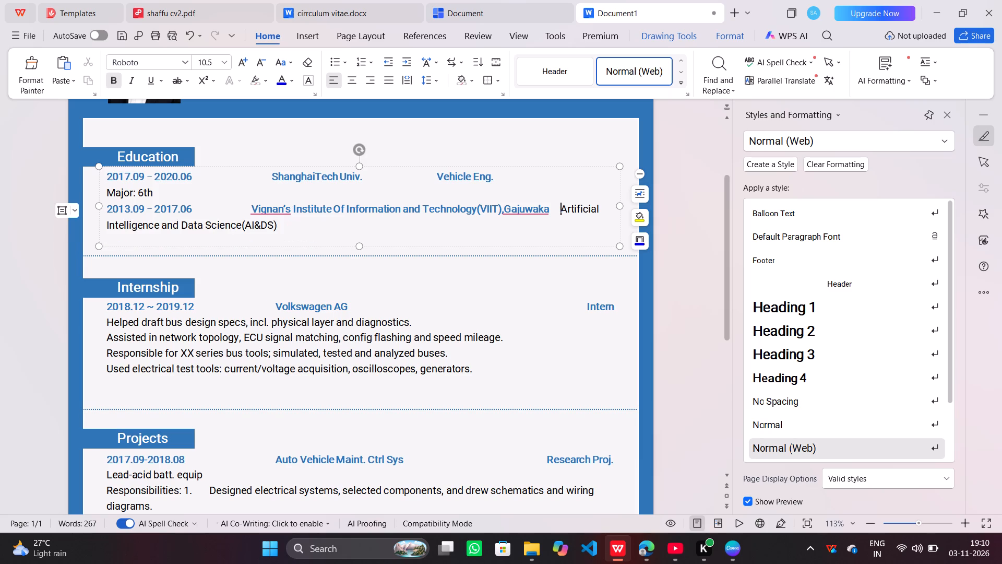
pyautogui.press('Return')
pyautogui.press('Return')
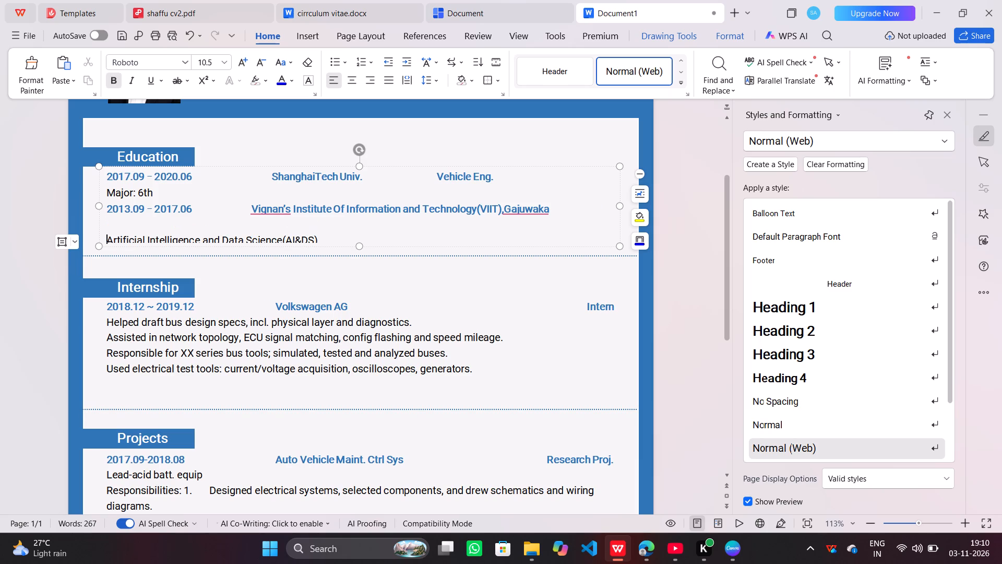
pyautogui.press('BackSpace')
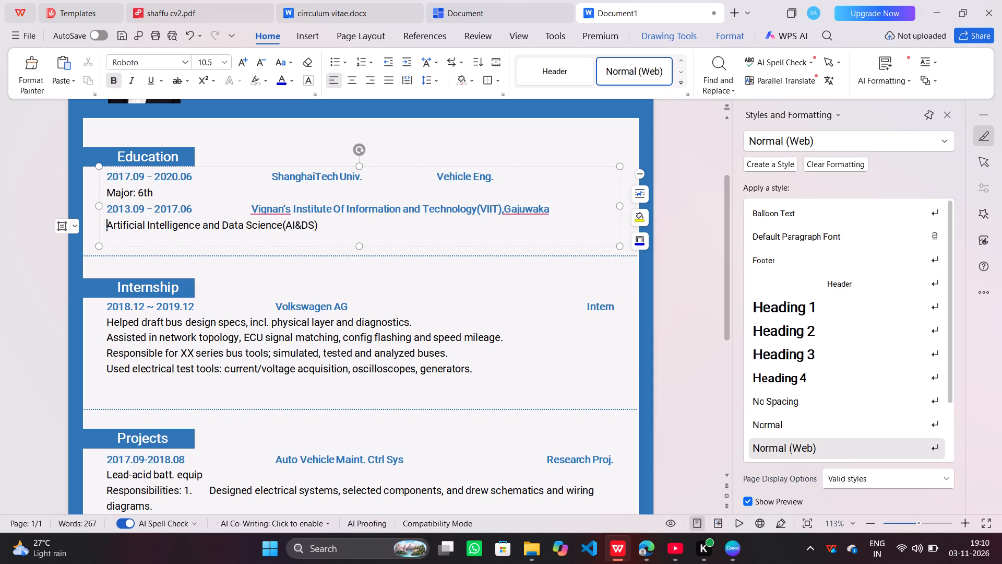
# Delete "6th" after "Major:" in the 2017.09 – 2020.06 education entry.
pyautogui.click(156, 191)
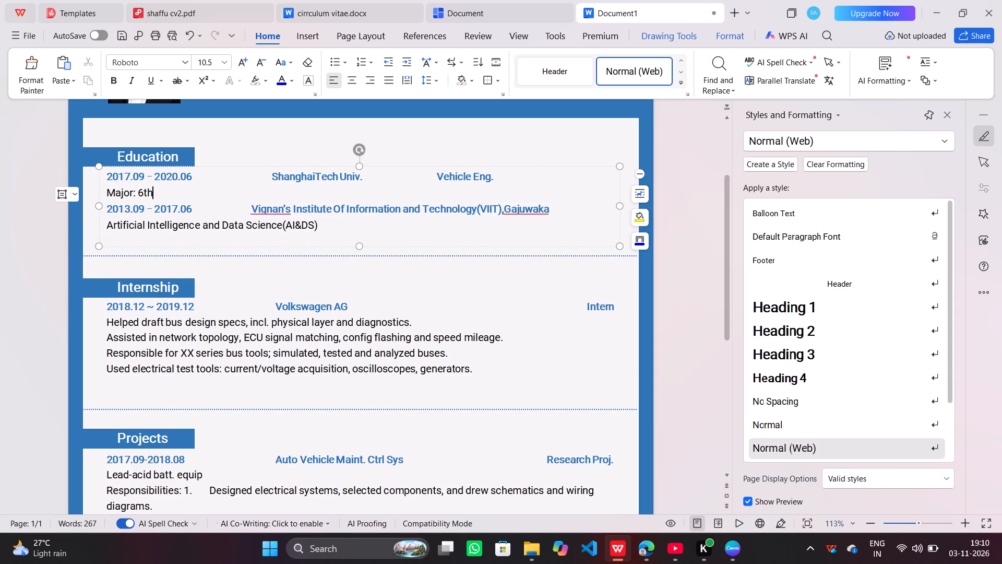
pyautogui.press('BackSpace')
pyautogui.press('BackSpace')
pyautogui.press('BackSpace')
# Delete the "Major:" line under the 2017.09 – 2020.06 education entry.
pyautogui.press('BackSpace')
pyautogui.press('BackSpace')
pyautogui.press('BackSpace')
pyautogui.press('BackSpace')
pyautogui.press('BackSpace')
pyautogui.press('BackSpace')
pyautogui.press('BackSpace')
pyautogui.press('BackSpace')
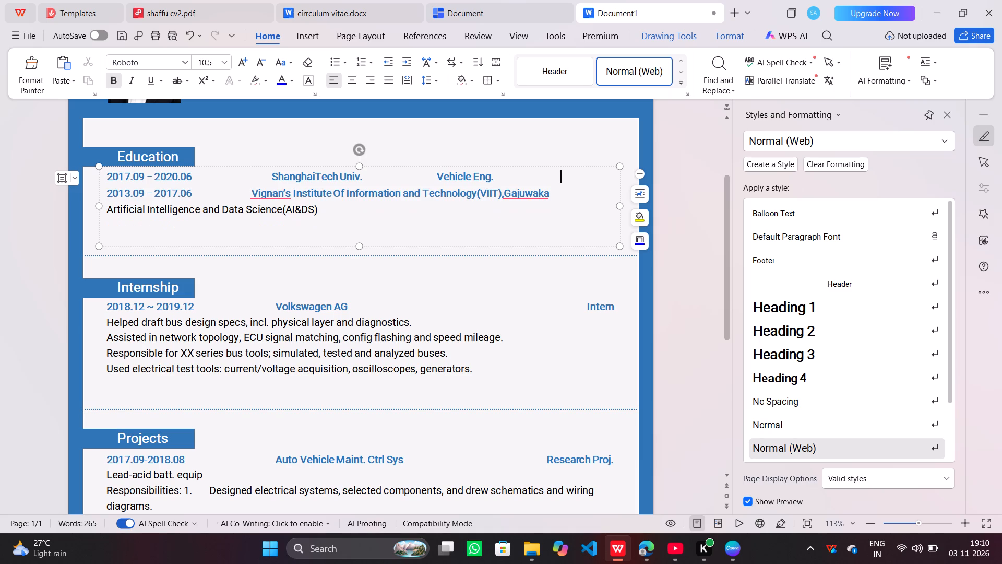
# Delete the rest of the 2017.09 – 2020.06 education entry: "Vehicle Eng.", "ShanghaiTech Univ." and the date range.
pyautogui.press('BackSpace')
pyautogui.press('BackSpace')
pyautogui.press('BackSpace')
pyautogui.press('BackSpace')
pyautogui.press('BackSpace')
pyautogui.press('BackSpace')
pyautogui.press('BackSpace')
pyautogui.press('BackSpace')
pyautogui.press('BackSpace')
pyautogui.press('BackSpace')
pyautogui.press('BackSpace')
pyautogui.press('BackSpace')
pyautogui.press('BackSpace')
pyautogui.press('BackSpace')
pyautogui.press('BackSpace')
pyautogui.press('BackSpace')
pyautogui.press('BackSpace')
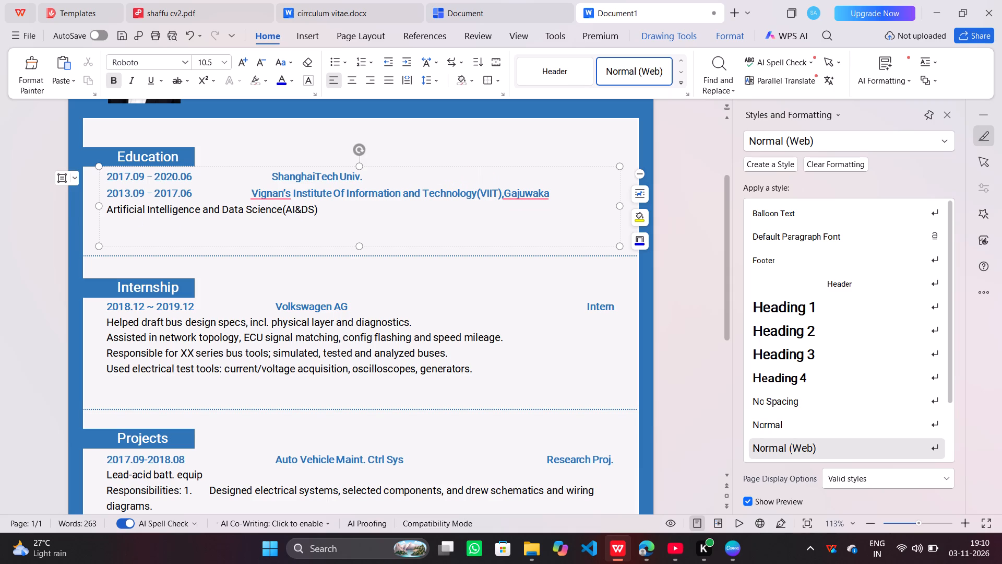
pyautogui.press('BackSpace')
pyautogui.press('BackSpace')
pyautogui.press('BackSpace')
pyautogui.press('BackSpace')
pyautogui.press('BackSpace')
pyautogui.press('BackSpace')
pyautogui.press('BackSpace')
pyautogui.press('BackSpace')
pyautogui.press('BackSpace')
pyautogui.press('BackSpace')
pyautogui.press('BackSpace')
pyautogui.press('BackSpace')
pyautogui.press('BackSpace')
pyautogui.press('BackSpace')
pyautogui.press('BackSpace')
pyautogui.press('BackSpace')
pyautogui.press('BackSpace')
pyautogui.press('BackSpace')
pyautogui.press('BackSpace')
pyautogui.press('BackSpace')
pyautogui.press('BackSpace')
pyautogui.press('BackSpace')
pyautogui.press('BackSpace')
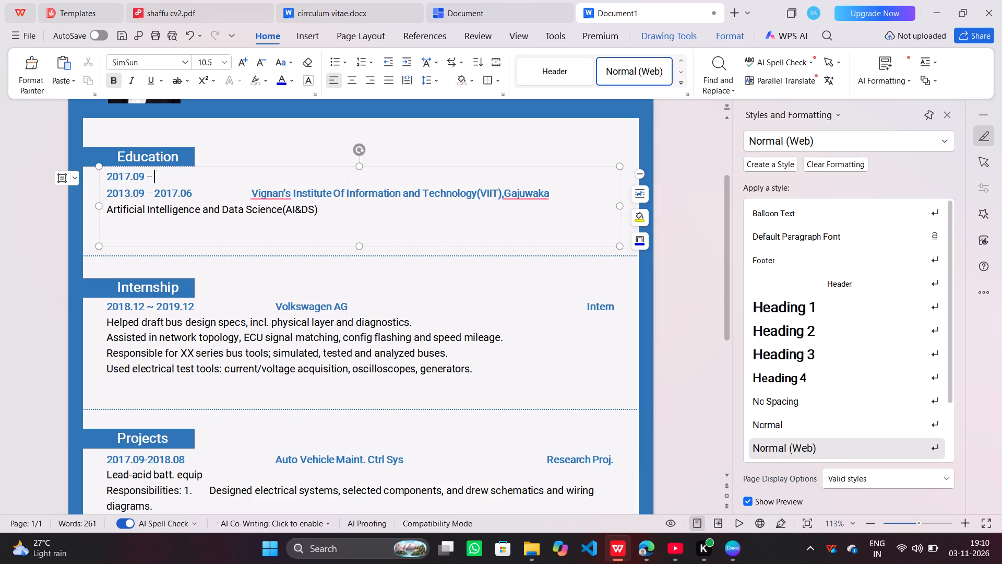
pyautogui.press('BackSpace')
pyautogui.press('BackSpace')
pyautogui.press('BackSpace')
pyautogui.press('BackSpace')
pyautogui.press('BackSpace')
pyautogui.press('BackSpace')
pyautogui.press('BackSpace')
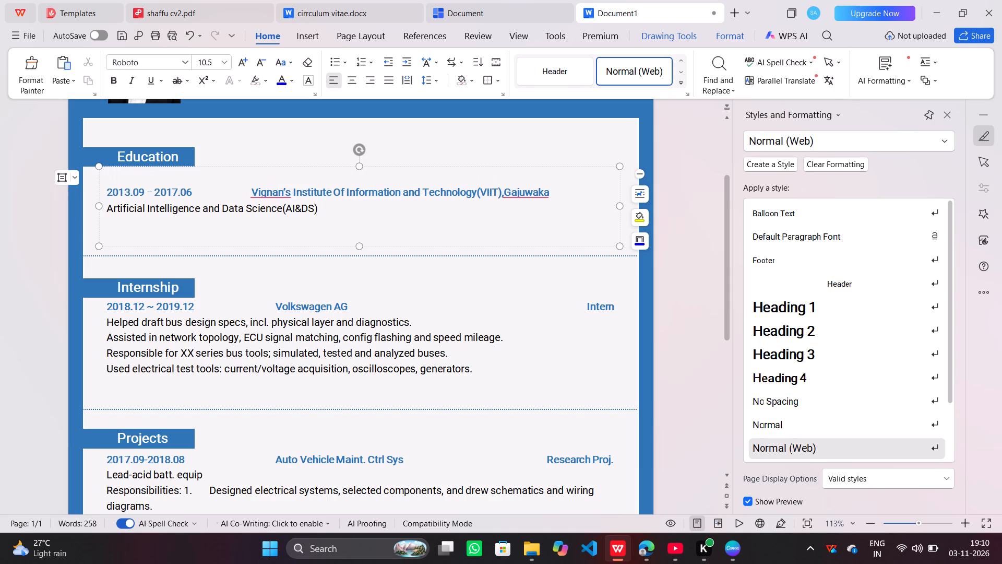
pyautogui.press('BackSpace')
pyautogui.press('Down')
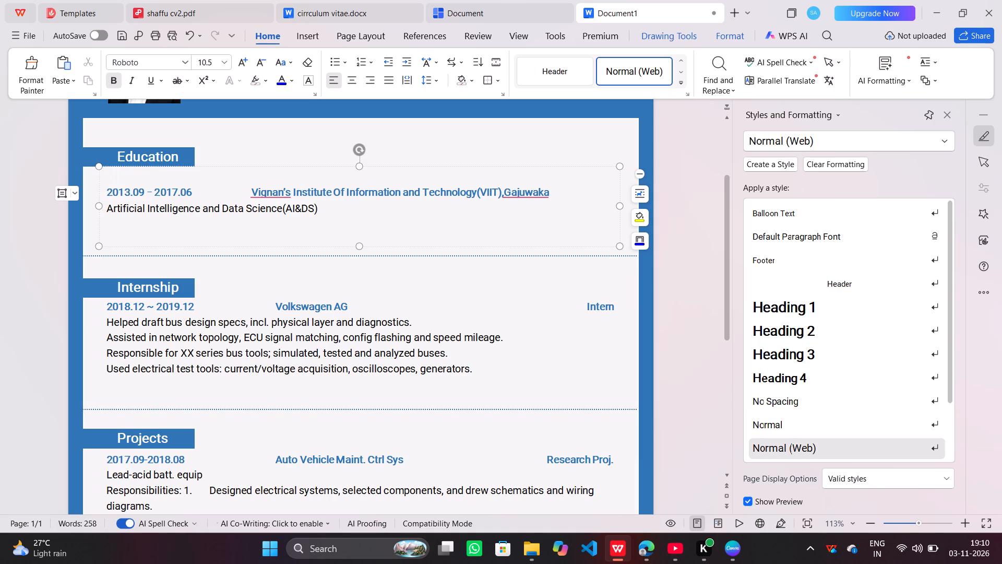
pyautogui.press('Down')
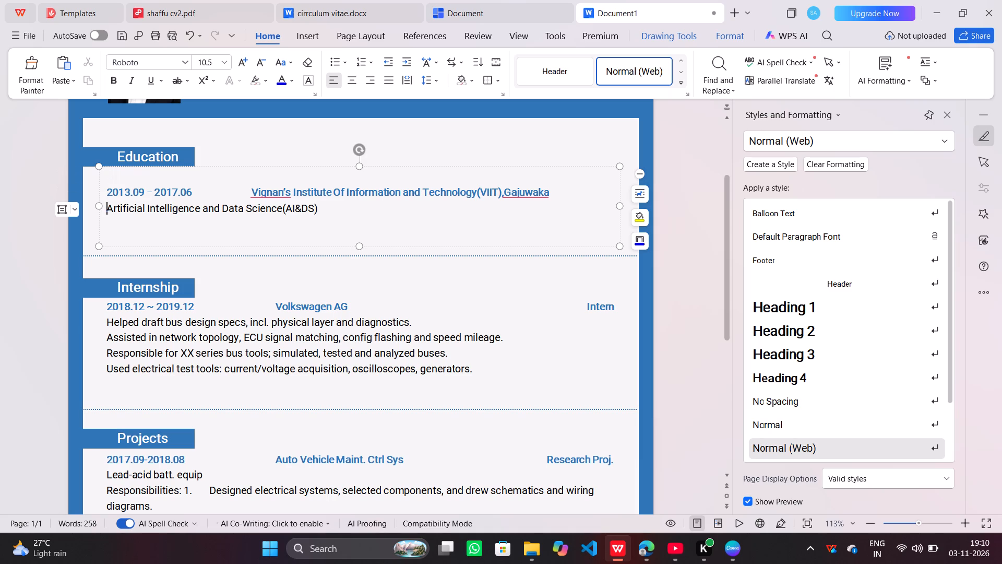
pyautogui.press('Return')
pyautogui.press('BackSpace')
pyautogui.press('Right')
# Change the start year of the Vignan's Institute education entry to 2027.
pyautogui.press('Up')
pyautogui.press('Right')
pyautogui.press('Right')
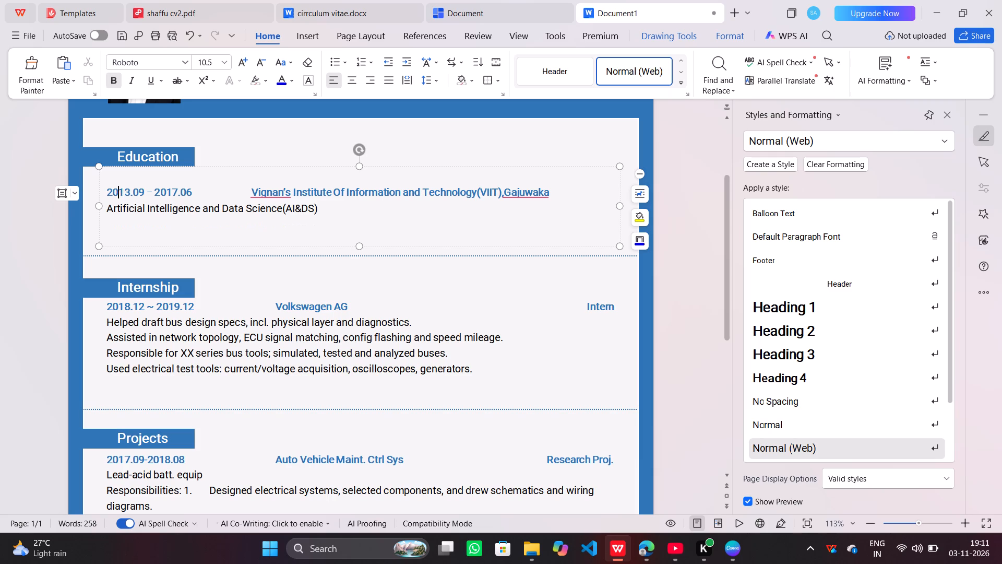
pyautogui.press('Right')
pyautogui.press('BackSpace')
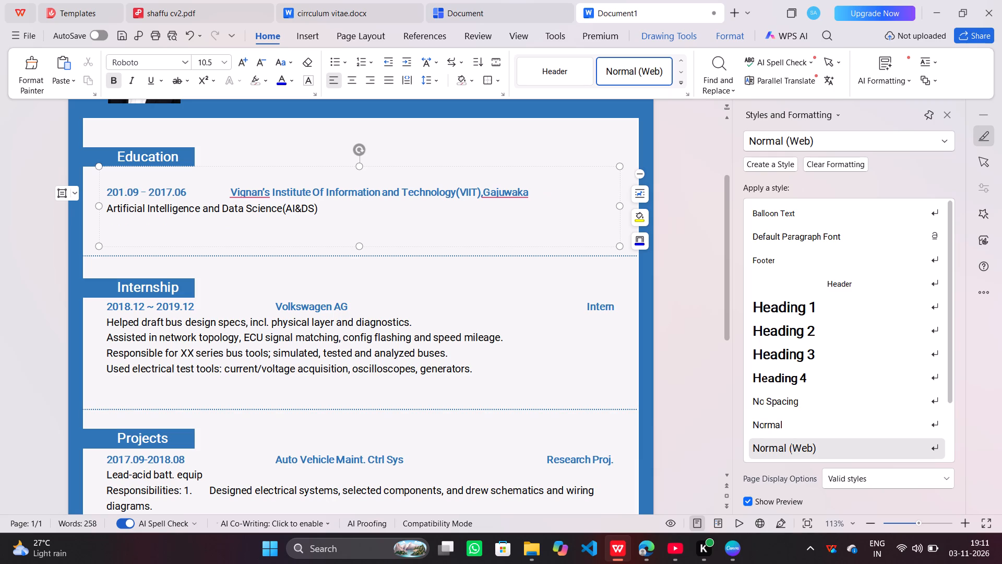
pyautogui.press('BackSpace')
pyautogui.write('27')
# Change the end date of the Vignan's Institute entry to 2024.07.
pyautogui.press('Right')
pyautogui.press('Right')
pyautogui.press('Right')
pyautogui.press('Right')
pyautogui.press('Right')
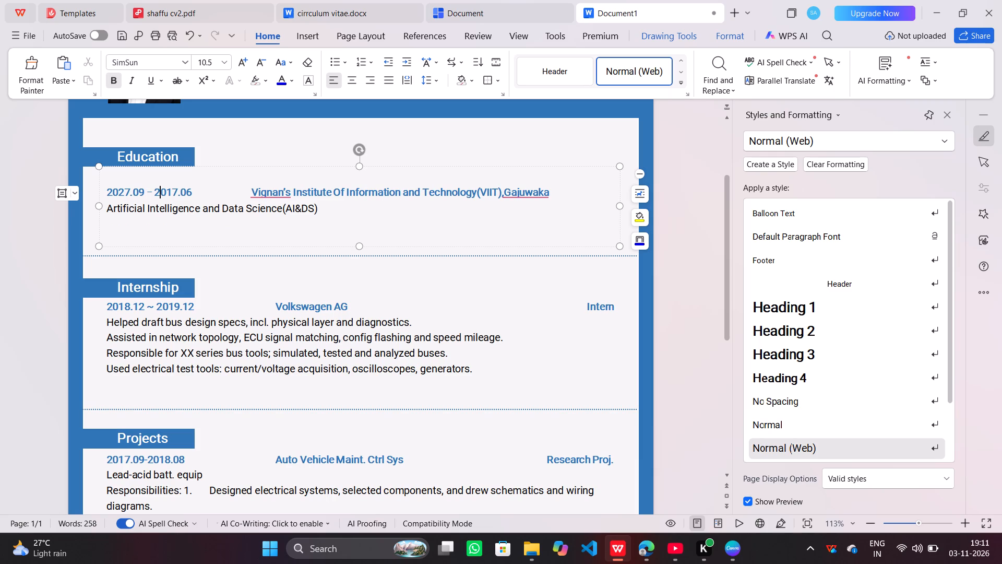
pyautogui.press('Right')
pyautogui.press('Right')
pyautogui.press('Right')
pyautogui.press('BackSpace')
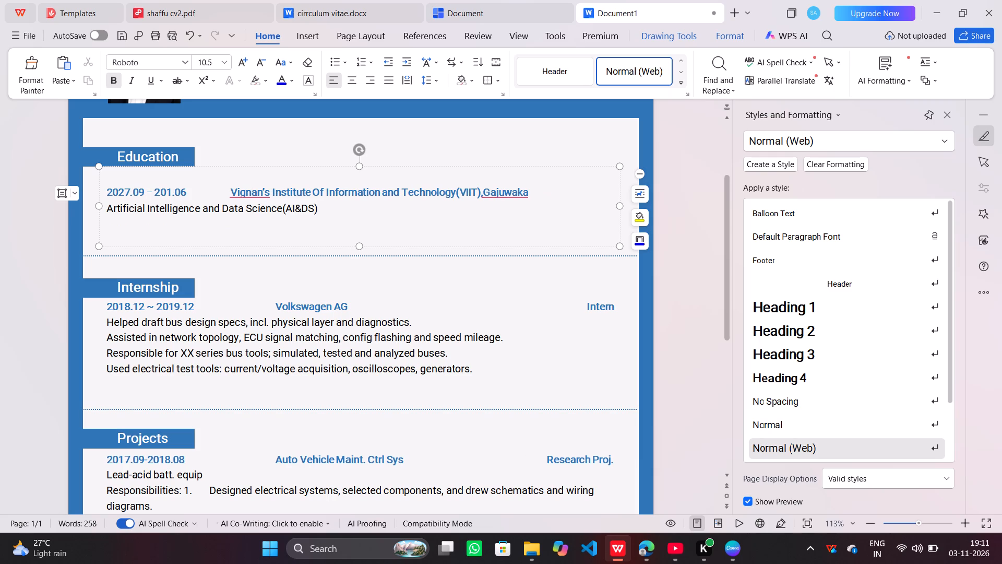
pyautogui.press('BackSpace')
pyautogui.write('24')
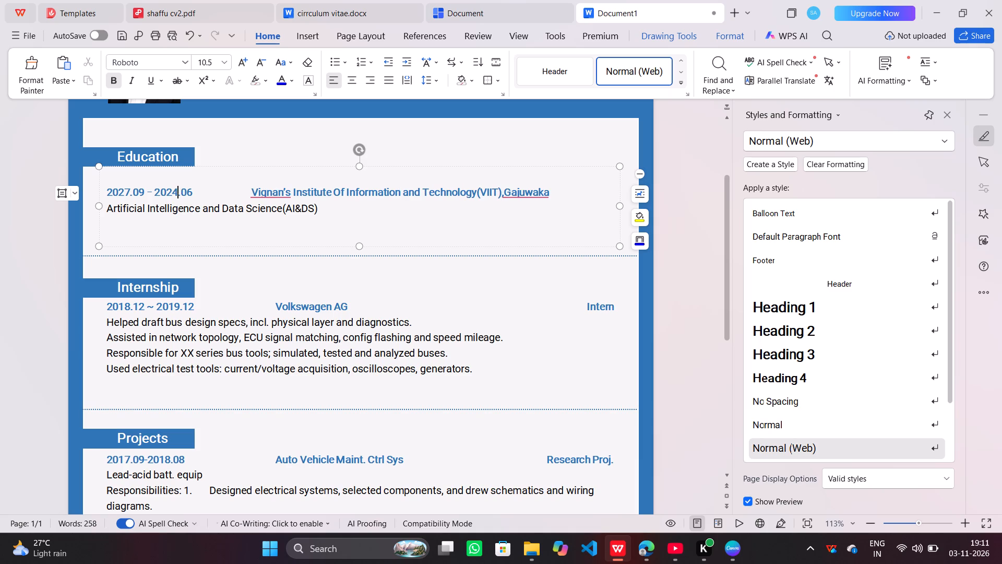
pyautogui.press('Right')
pyautogui.press('Right')
pyautogui.press('BackSpace')
pyautogui.press('Right')
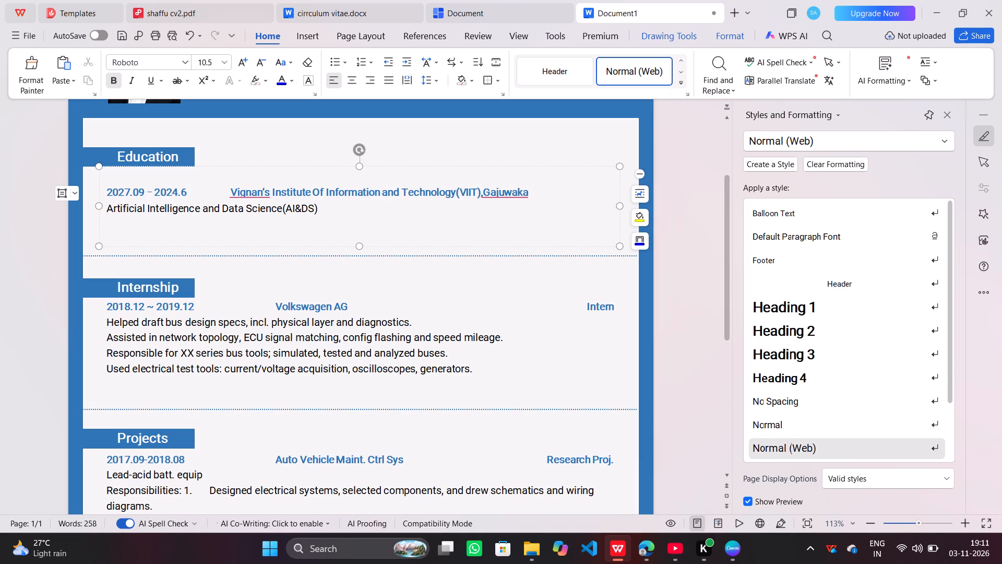
pyautogui.press('BackSpace')
pyautogui.press('0')
pyautogui.press('7')
# Change the start month of the Vignan's Institute entry to 05.
pyautogui.press('Left')
pyautogui.press('Left')
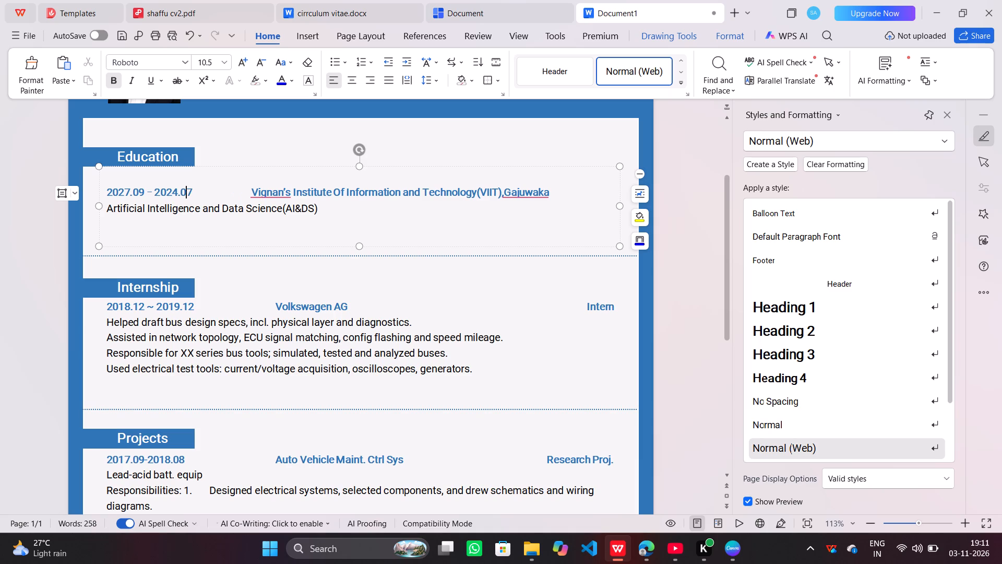
pyautogui.press('Left')
pyautogui.press('Left')
pyautogui.press('Left')
pyautogui.press('Left')
pyautogui.press('Left')
pyautogui.press('Left')
pyautogui.press('BackSpace')
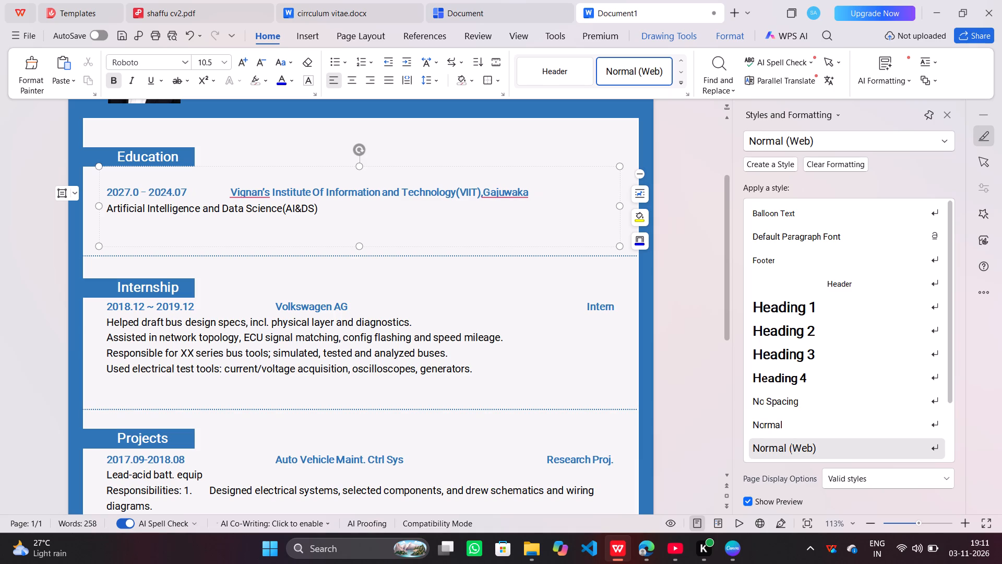
pyautogui.press('5')
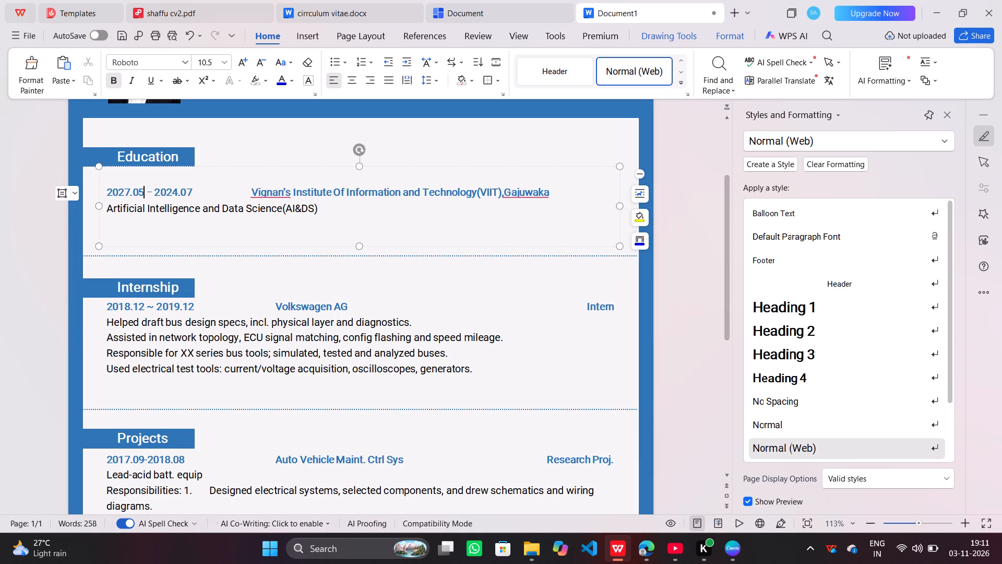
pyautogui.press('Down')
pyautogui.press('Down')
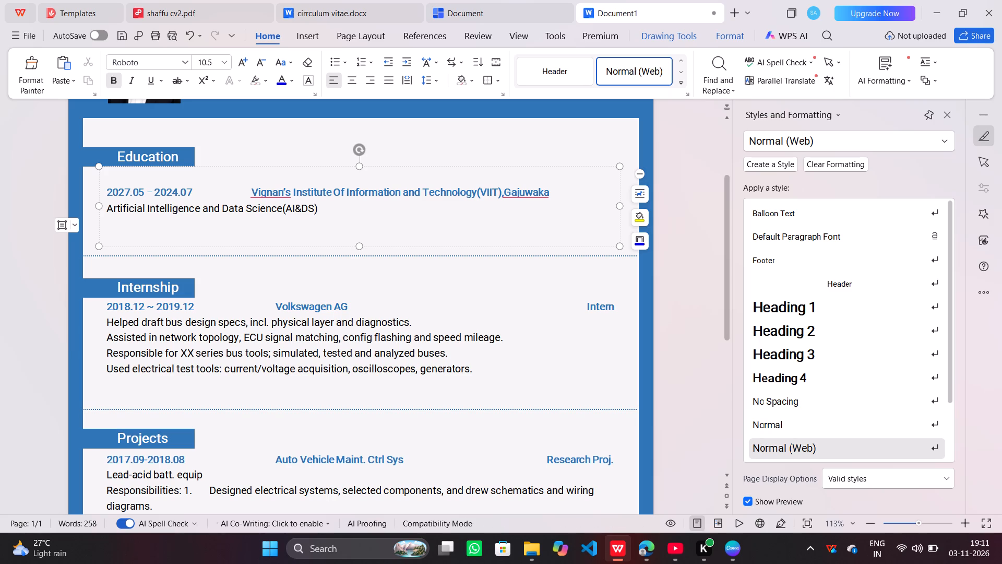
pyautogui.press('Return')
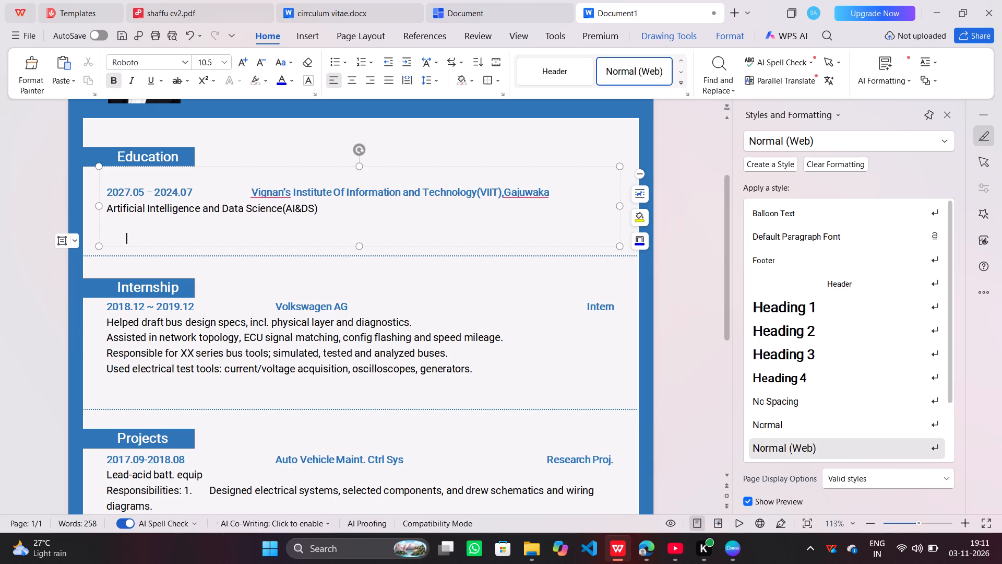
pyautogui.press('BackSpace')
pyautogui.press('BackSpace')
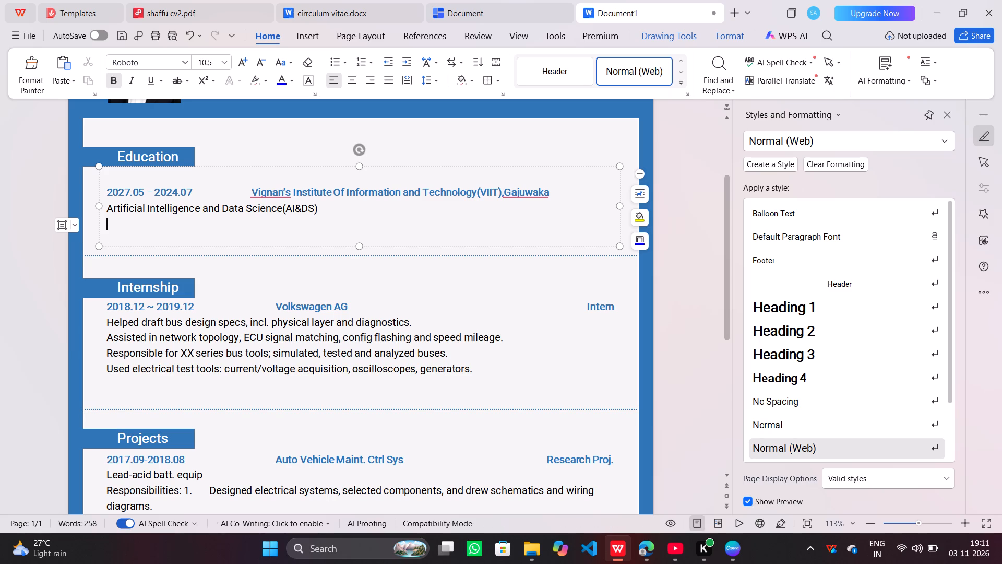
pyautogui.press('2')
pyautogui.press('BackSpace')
# Set the font colour on the blank line below "Artificial Intelligence and Data Science(AI&DS)" to the medium blue theme colour next to dark blue.
pyautogui.click(285, 81)
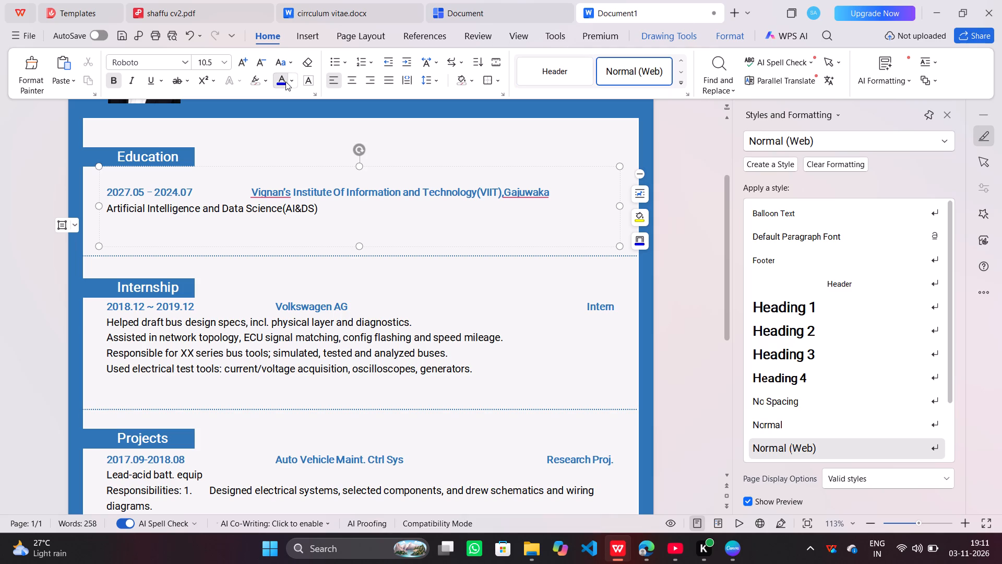
pyautogui.click(289, 81)
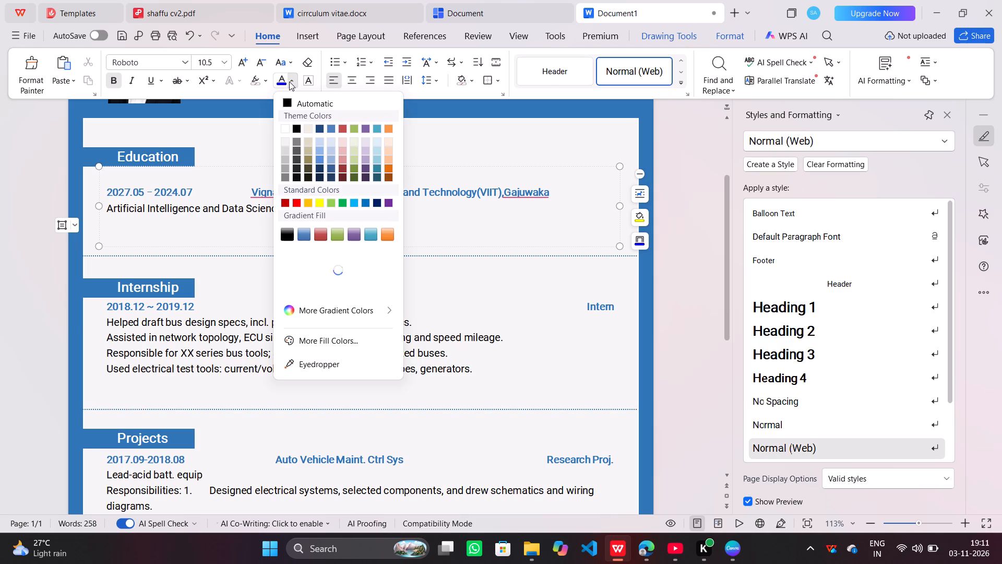
pyautogui.click(319, 126)
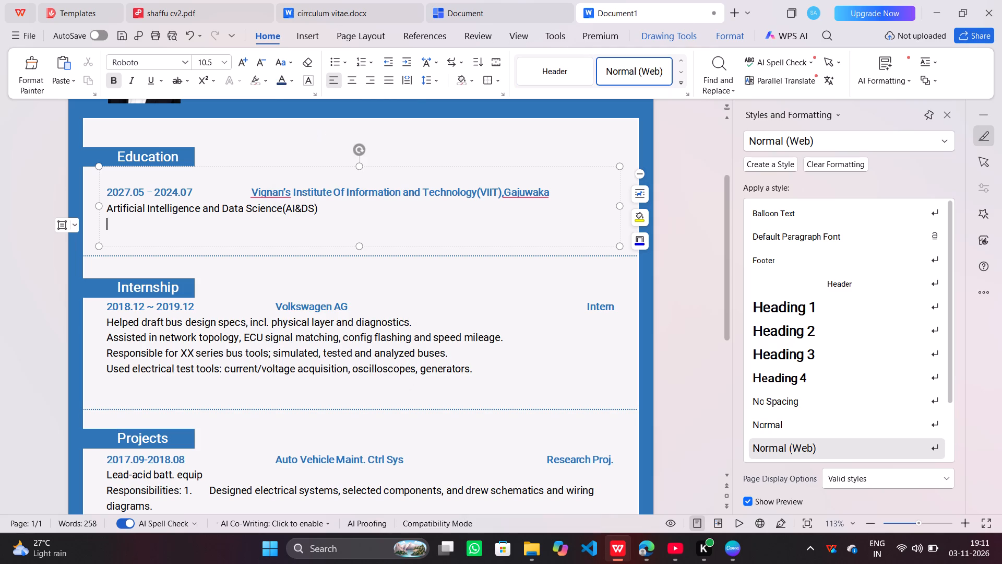
pyautogui.click(292, 79)
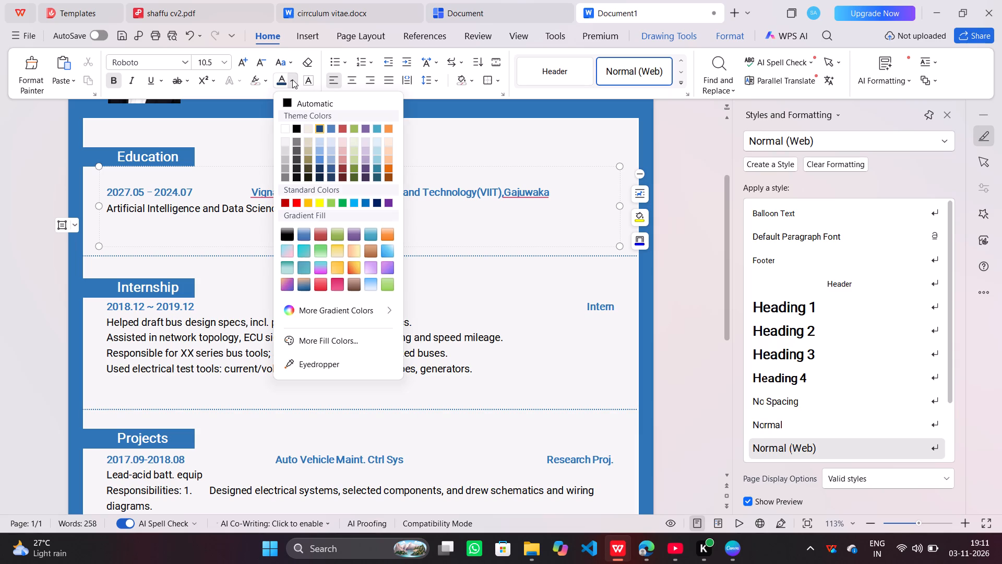
pyautogui.click(330, 131)
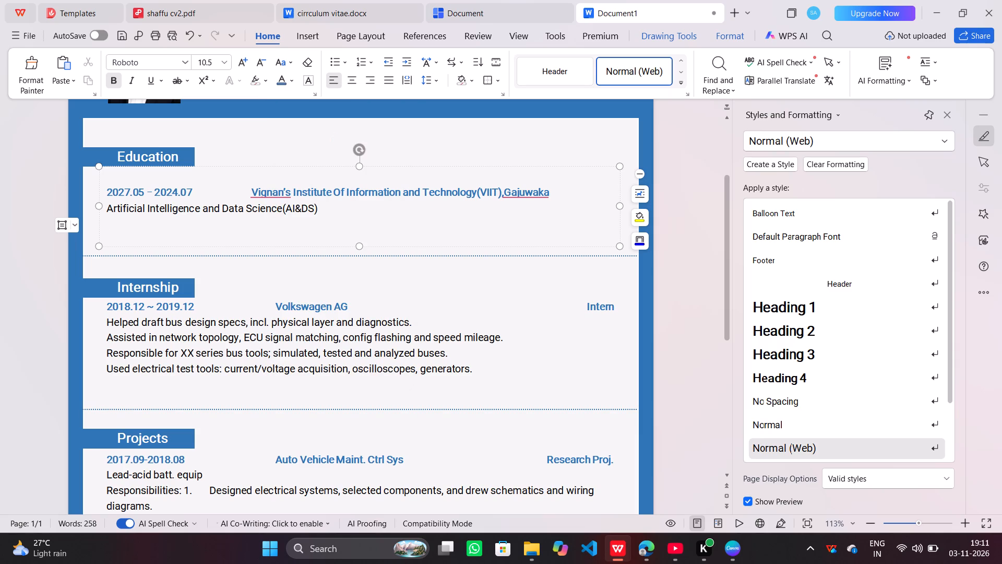
# Remove the blank line above the Vignan's Institute entry so it sits directly under the Education heading.
pyautogui.click(106, 189)
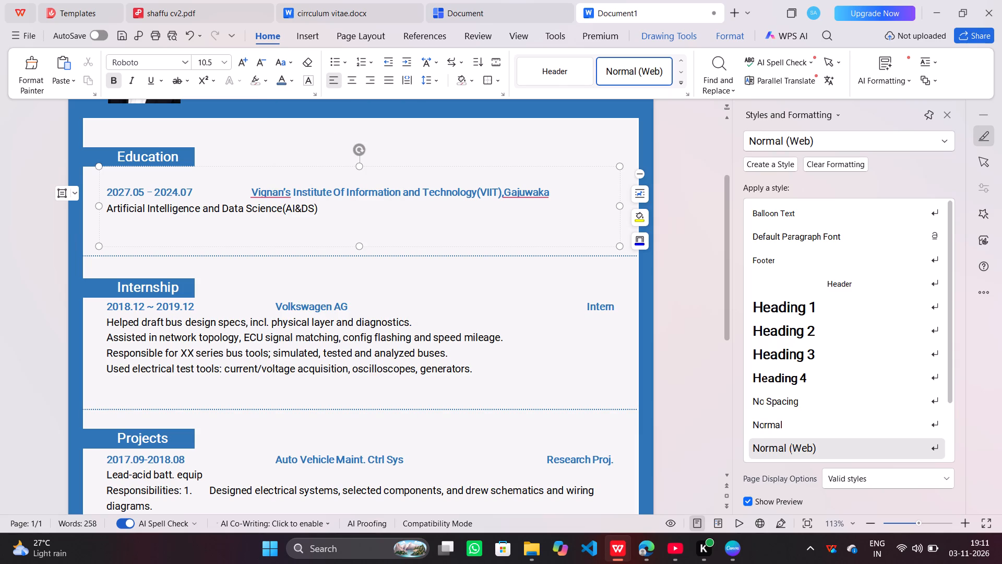
pyautogui.press('BackSpace')
# Start a new date with 202, leaving one blank line below "Artificial Intelligence and Data Science(AI&DS)".
pyautogui.click(118, 209)
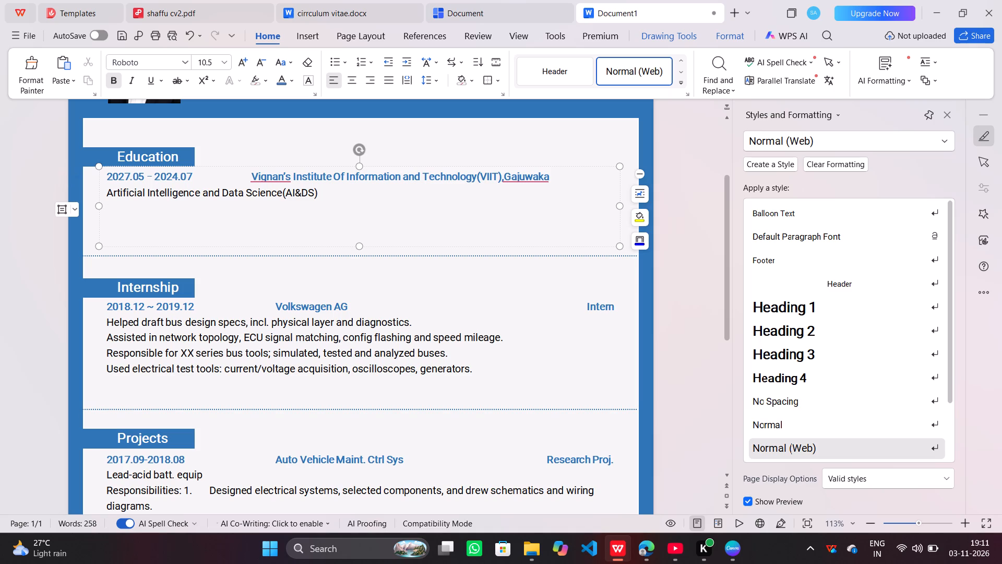
pyautogui.press('Return')
pyautogui.press('2')
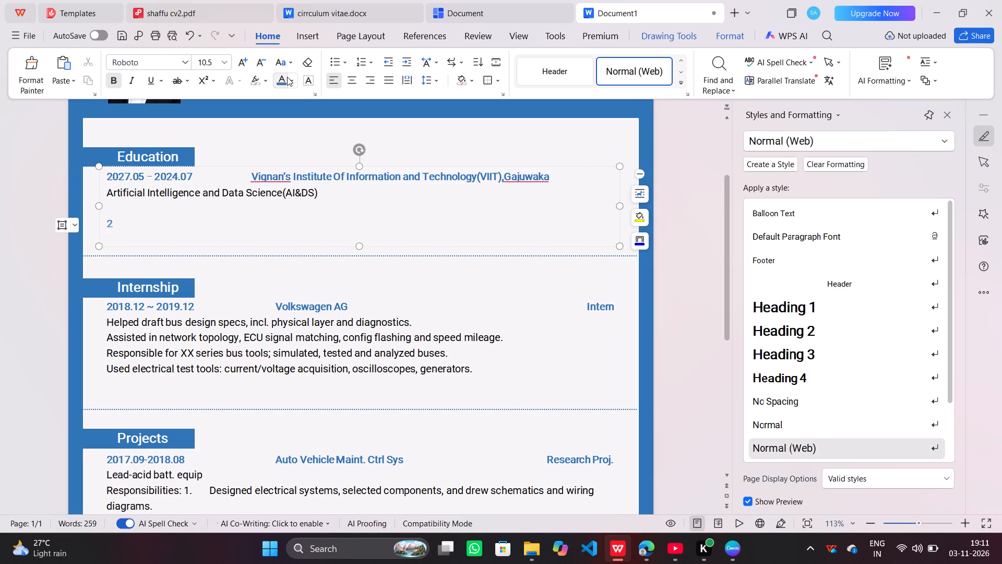
pyautogui.write('02')
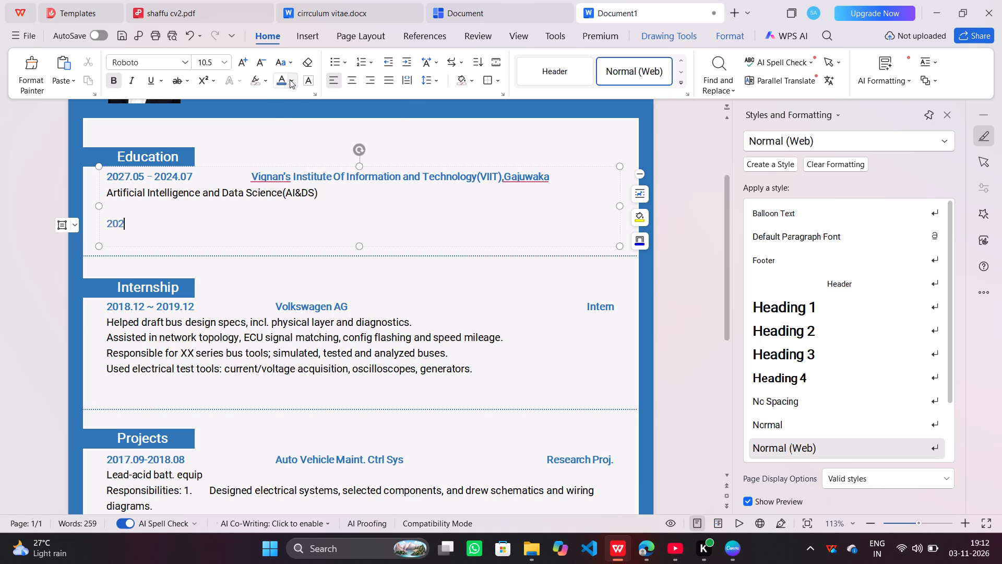
# Set the new date's font colour to a darker shade of the medium blue theme colour and re-enter the year as 2023.
pyautogui.click(290, 79)
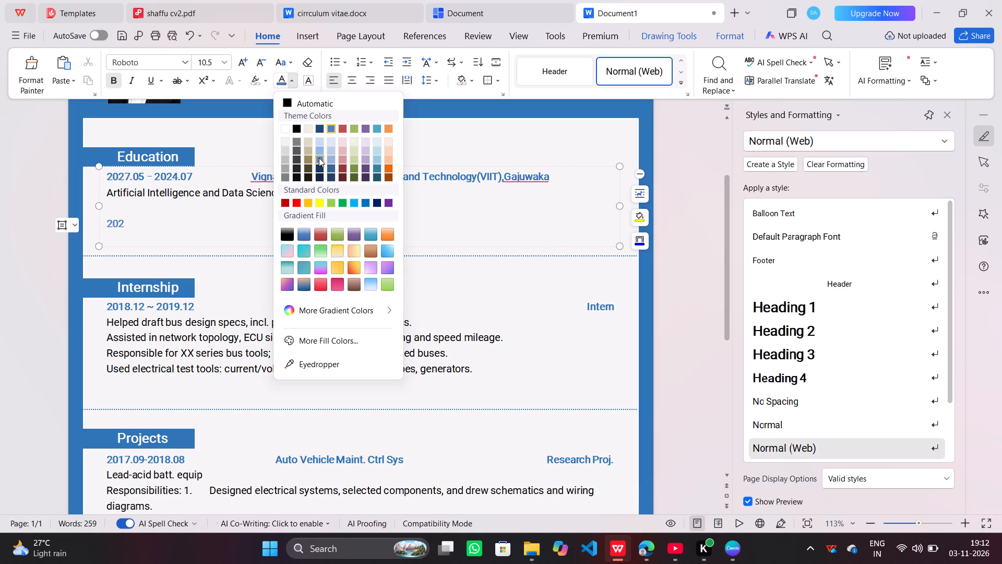
pyautogui.click(332, 169)
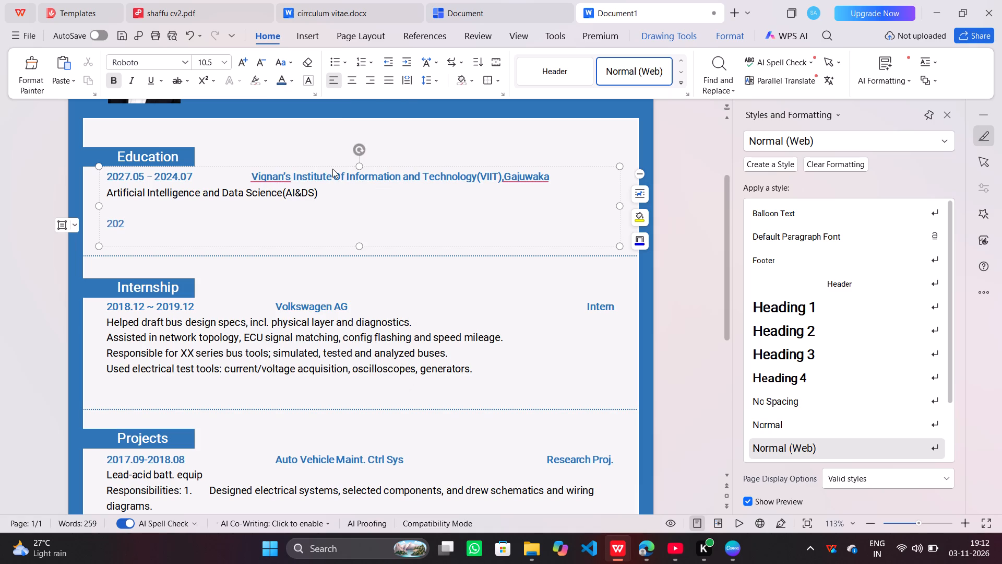
pyautogui.press('BackSpace')
pyautogui.press('2')
pyautogui.press('BackSpace')
pyautogui.press('BackSpace')
pyautogui.press('BackSpace')
pyautogui.press('2')
pyautogui.write('02')
pyautogui.press('3')
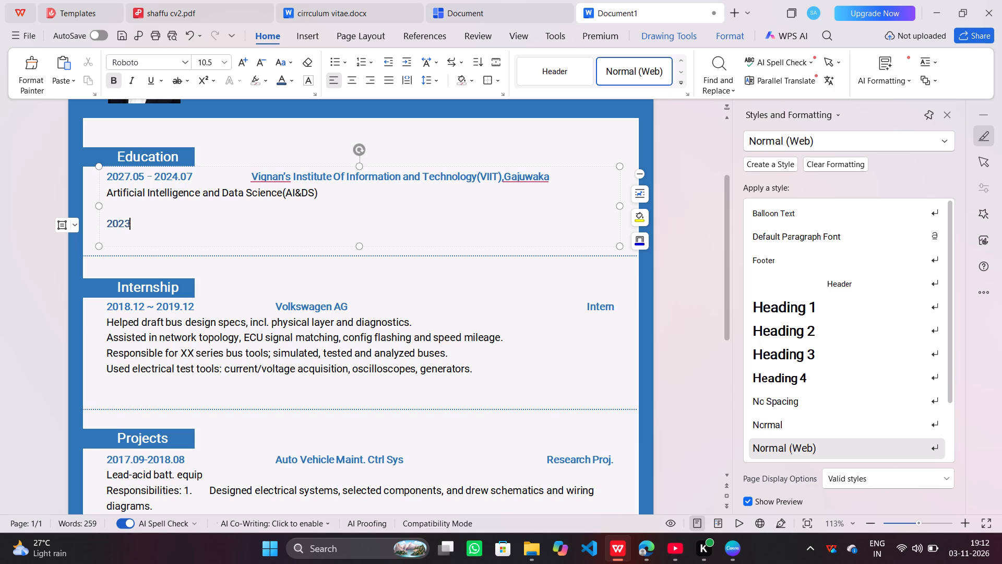
# Trim the new date in the Education section back to its first digit, 2.
pyautogui.press('BackSpace')
pyautogui.press('BackSpace')
pyautogui.press('BackSpace')
# Change the start date of the Vignan's Institute entry to 2024.07.
pyautogui.press('Up')
pyautogui.press('Up')
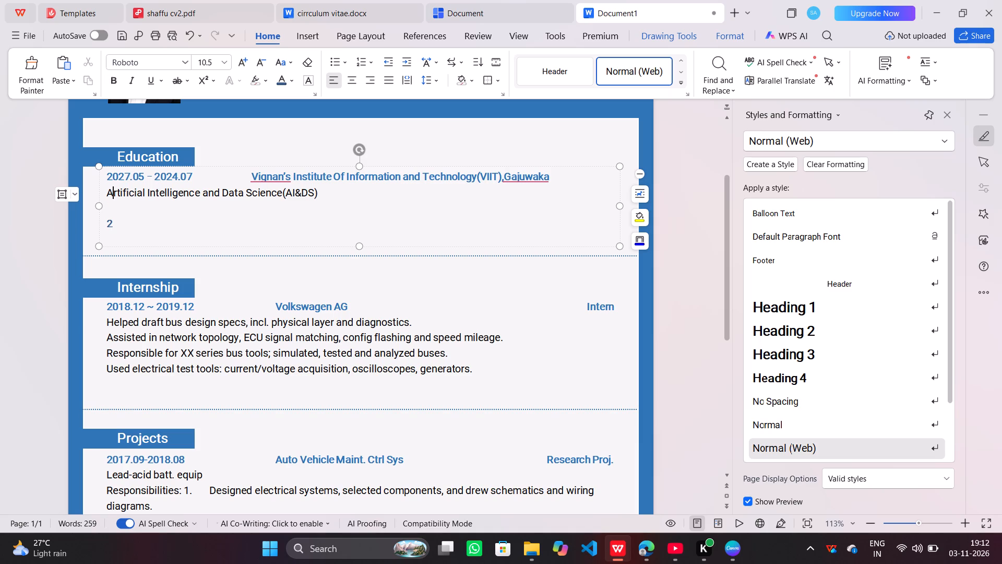
pyautogui.press('Right')
pyautogui.press('Right')
pyautogui.press('Up')
pyautogui.press('Right')
pyautogui.press('Right')
pyautogui.press('Right')
pyautogui.press('Right')
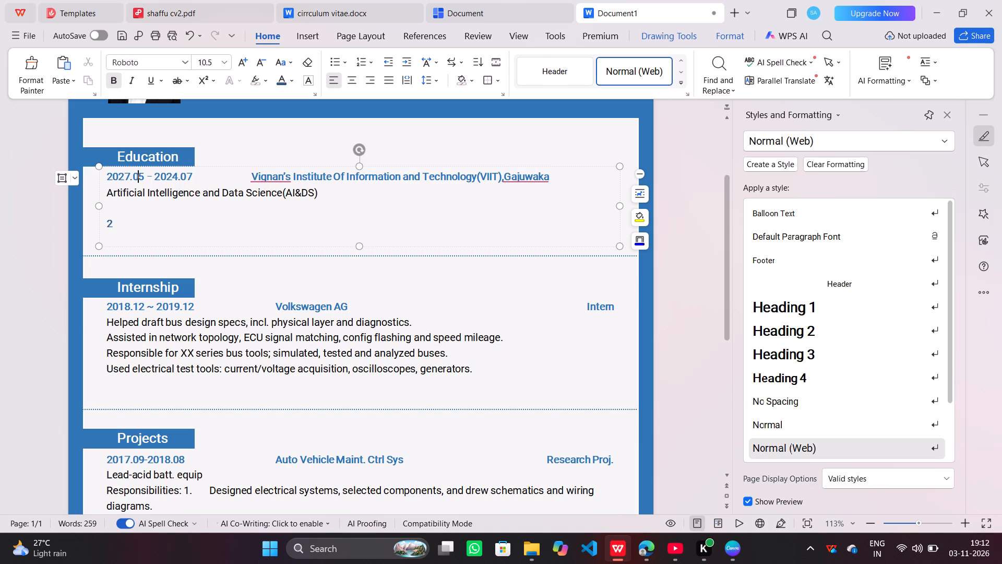
pyautogui.press('Right')
pyautogui.press('BackSpace')
pyautogui.press('7')
pyautogui.press('Left')
pyautogui.press('Left')
pyautogui.press('Left')
pyautogui.press('BackSpace')
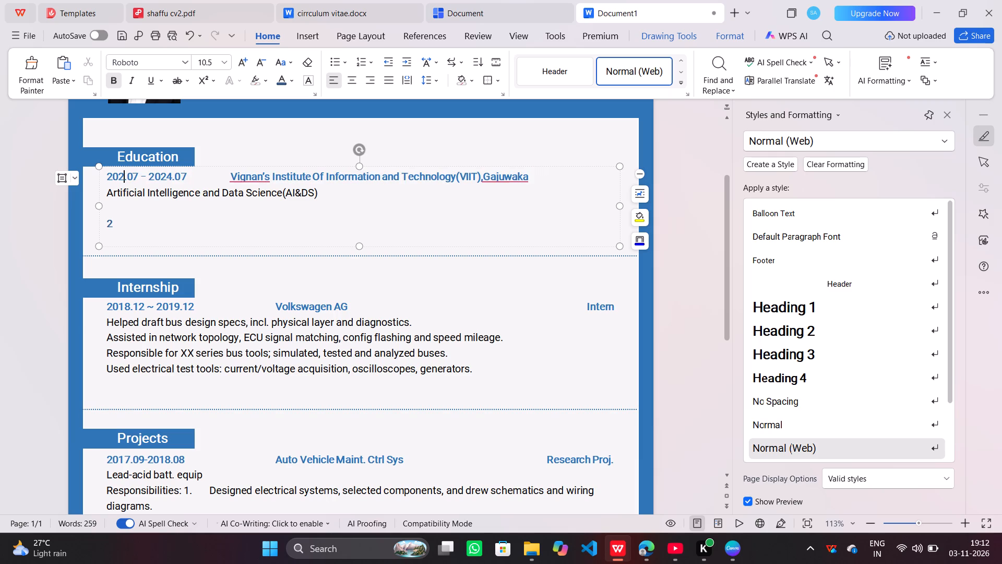
pyautogui.press('4')
# Change the end date of the Vignan's Institute entry to 2027.05.
pyautogui.press('Right')
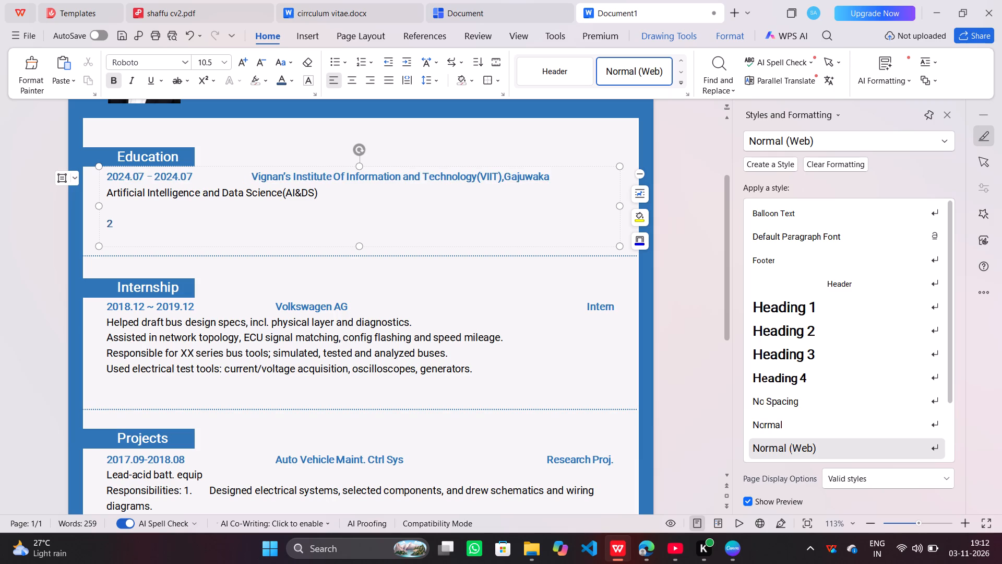
pyautogui.press('Right')
pyautogui.press('Right')
pyautogui.press('Right')
pyautogui.press('Right')
pyautogui.press('Right')
pyautogui.press('Right')
pyautogui.press('Right')
pyautogui.press('BackSpace')
pyautogui.press('7')
pyautogui.press('Right')
pyautogui.press('Right')
pyautogui.press('Right')
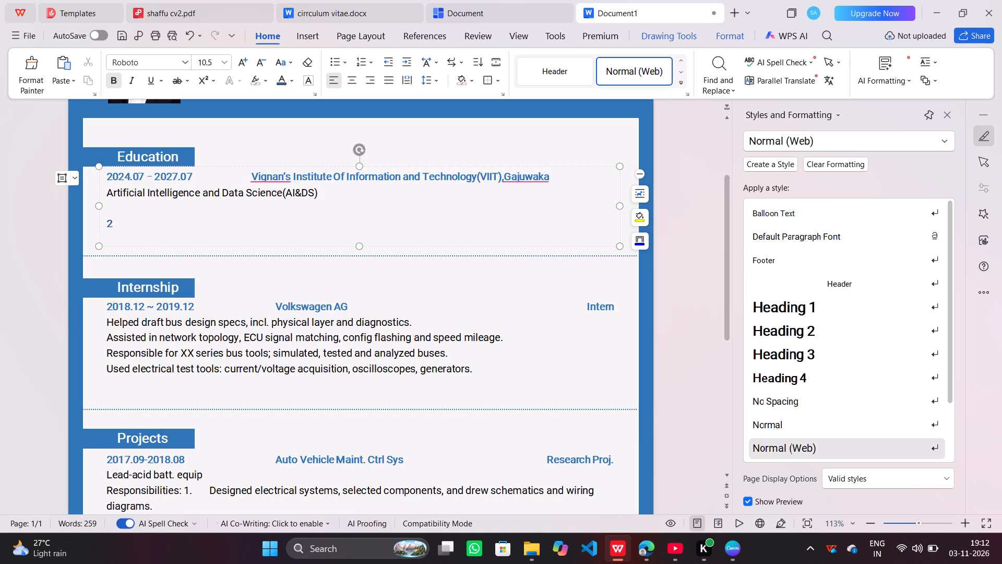
pyautogui.press('BackSpace')
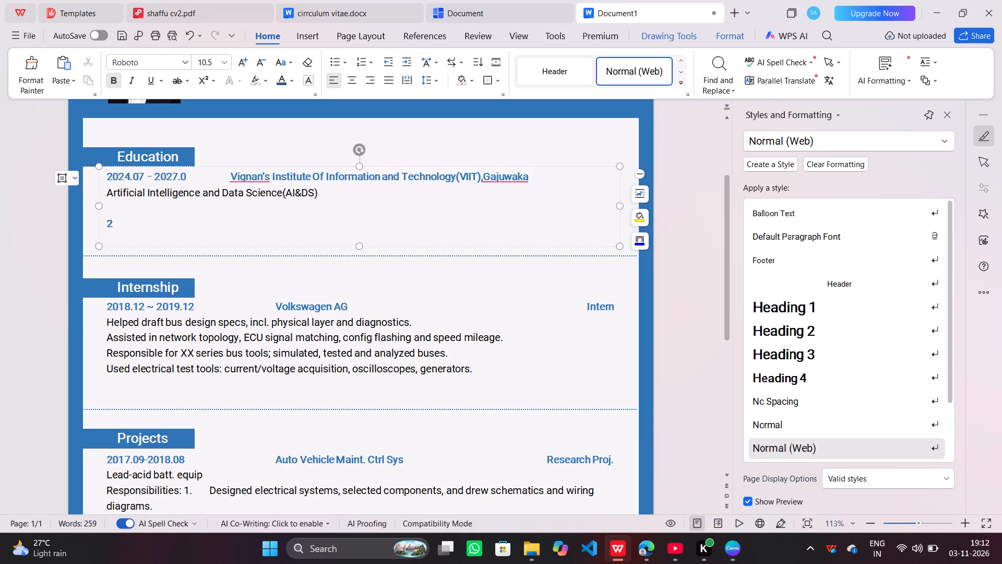
pyautogui.press('5')
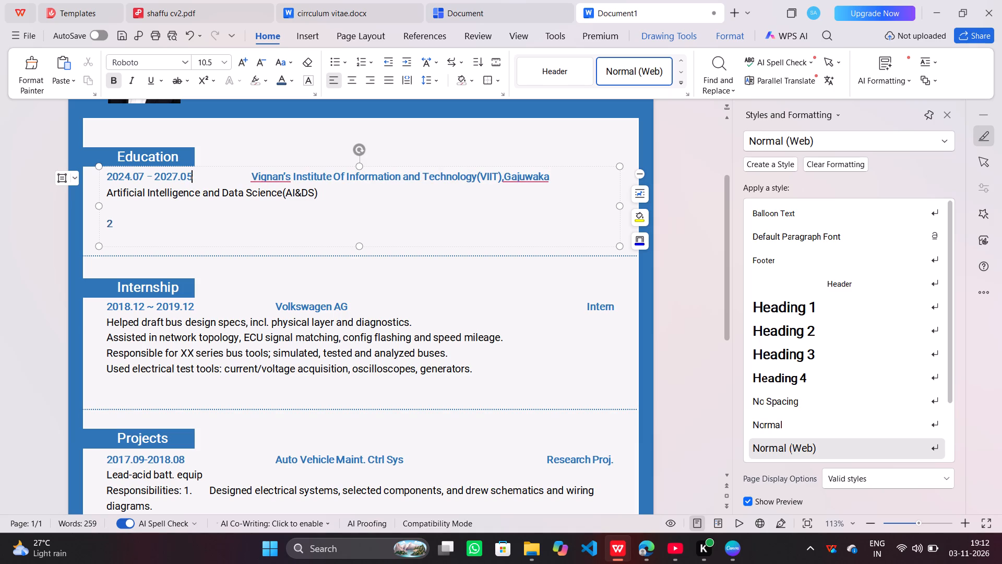
# Remove the wide gap between the date range and the Vignan's Institute name.
pyautogui.press('Right')
pyautogui.press('Right')
pyautogui.press('Right')
pyautogui.press('BackSpace')
pyautogui.press('BackSpace')
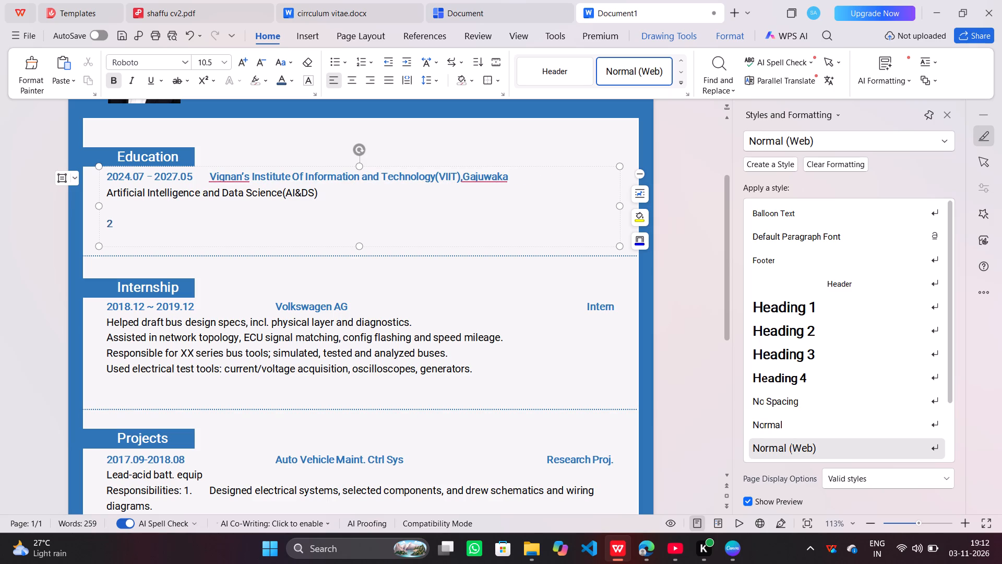
pyautogui.press('BackSpace')
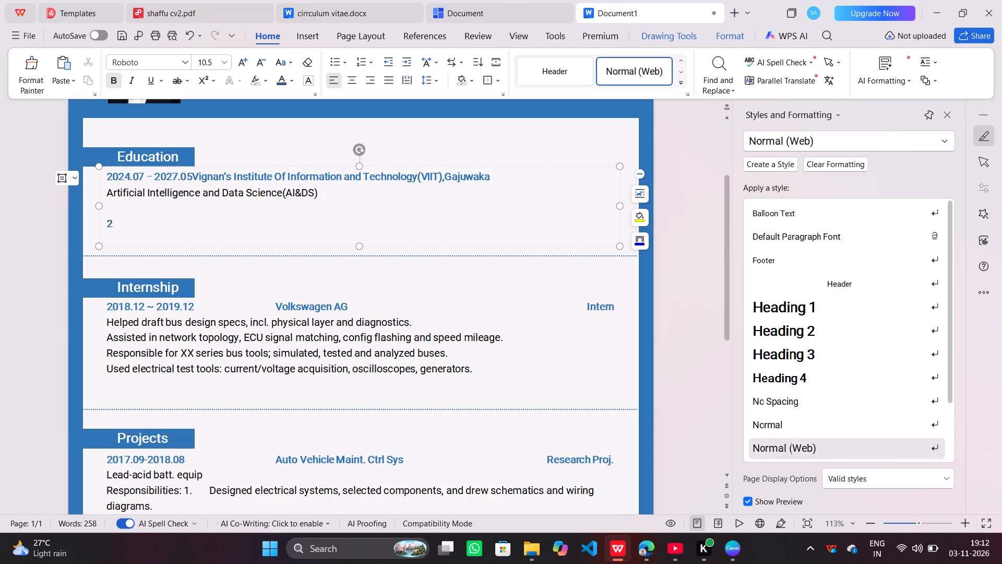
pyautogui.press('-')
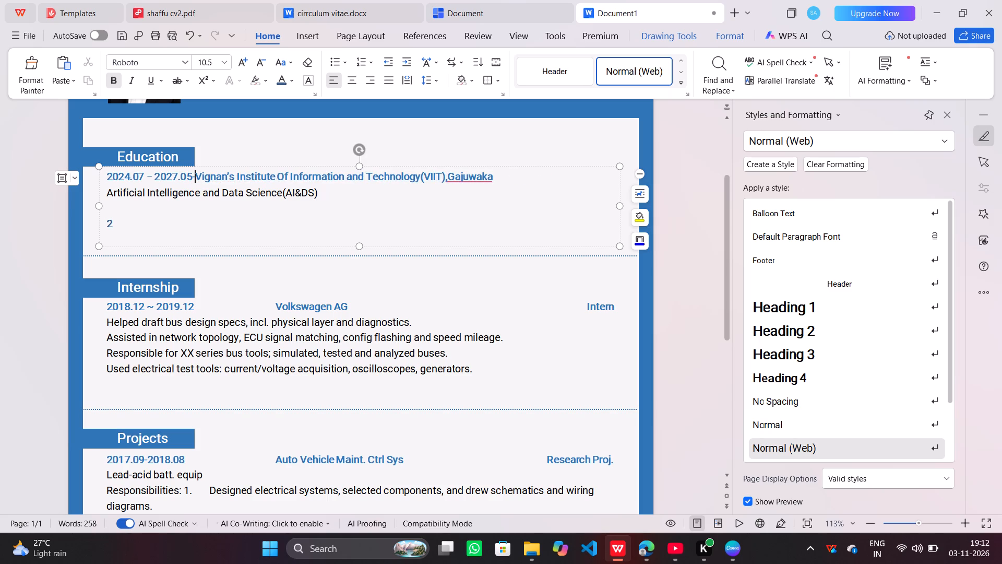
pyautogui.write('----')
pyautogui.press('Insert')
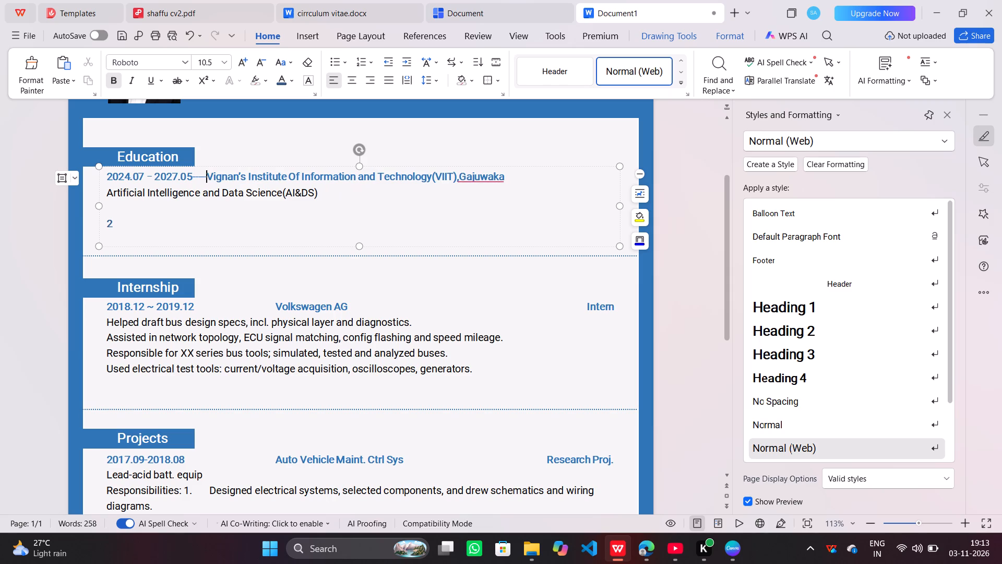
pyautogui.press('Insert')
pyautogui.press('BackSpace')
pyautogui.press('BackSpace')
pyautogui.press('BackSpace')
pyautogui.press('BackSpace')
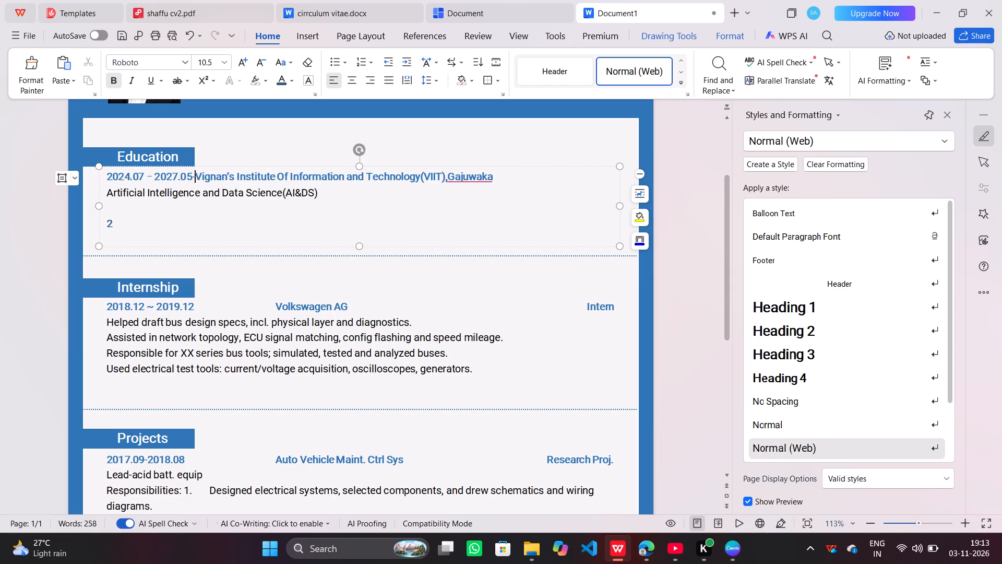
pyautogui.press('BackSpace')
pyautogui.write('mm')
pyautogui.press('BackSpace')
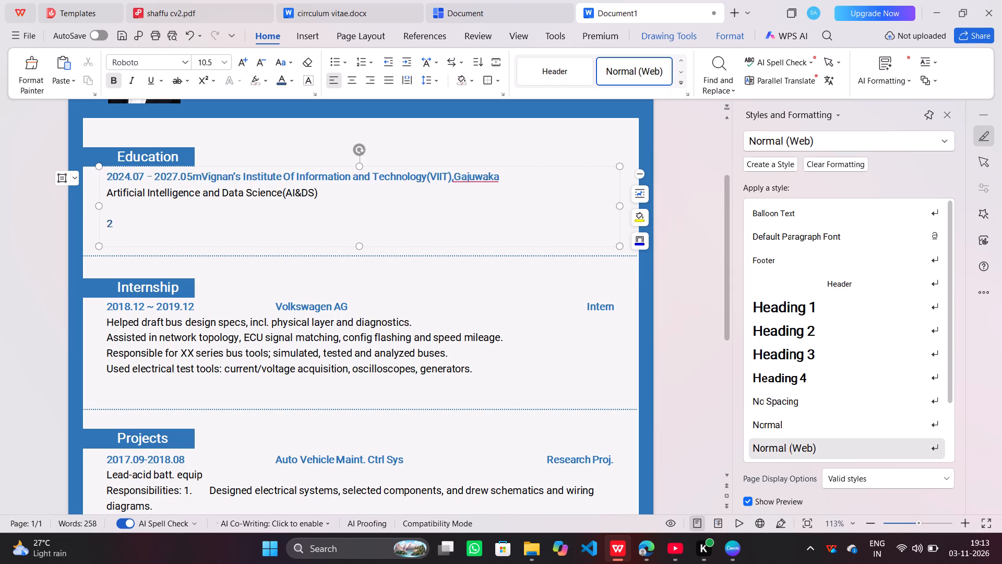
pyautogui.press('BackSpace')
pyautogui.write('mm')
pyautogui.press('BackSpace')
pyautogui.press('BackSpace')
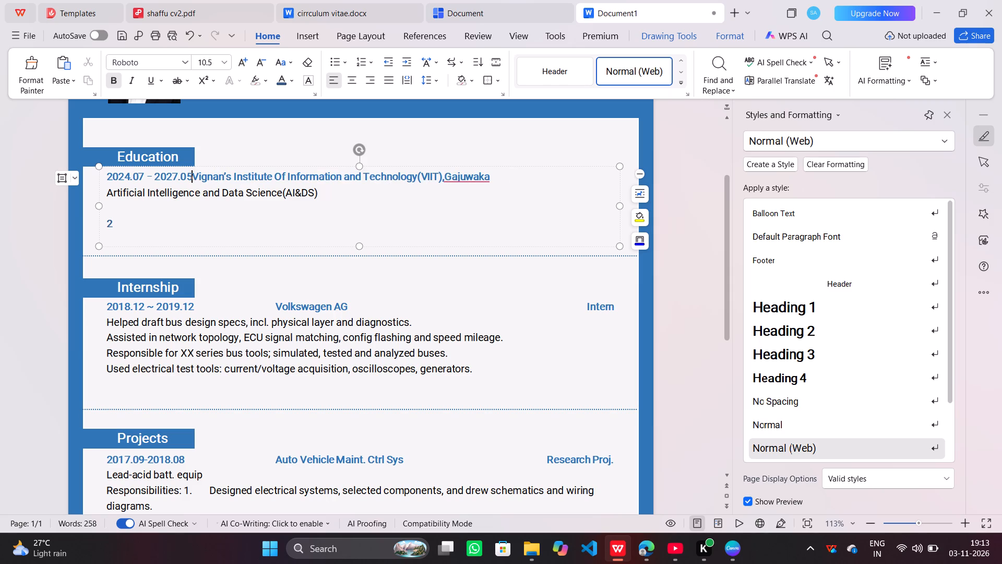
# Insert a hyphen with two spaces on each side between the date range and the Vignan's Institute name.
pyautogui.press('space')
pyautogui.press('space')
pyautogui.write('-')
pyautogui.press('space')
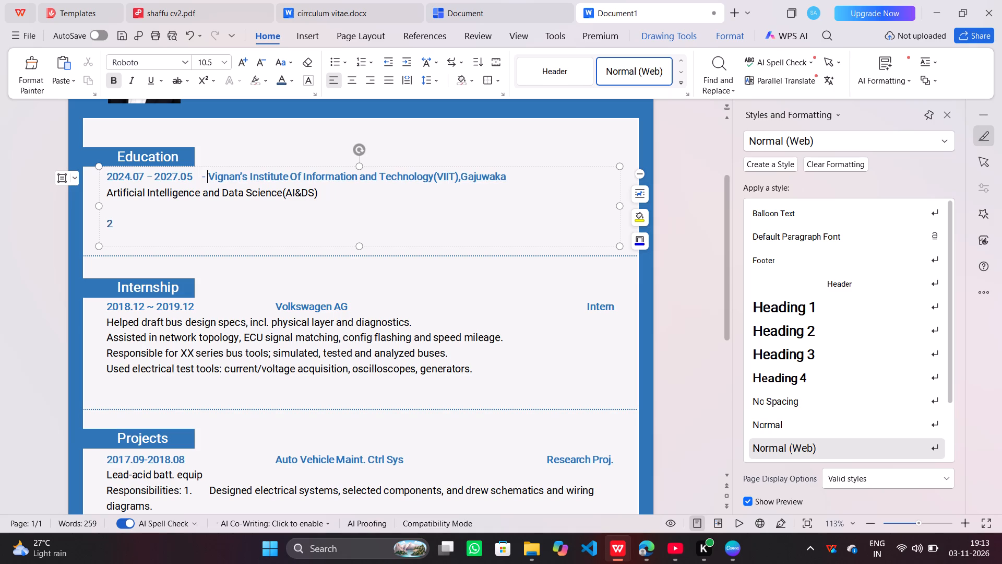
pyautogui.press('space')
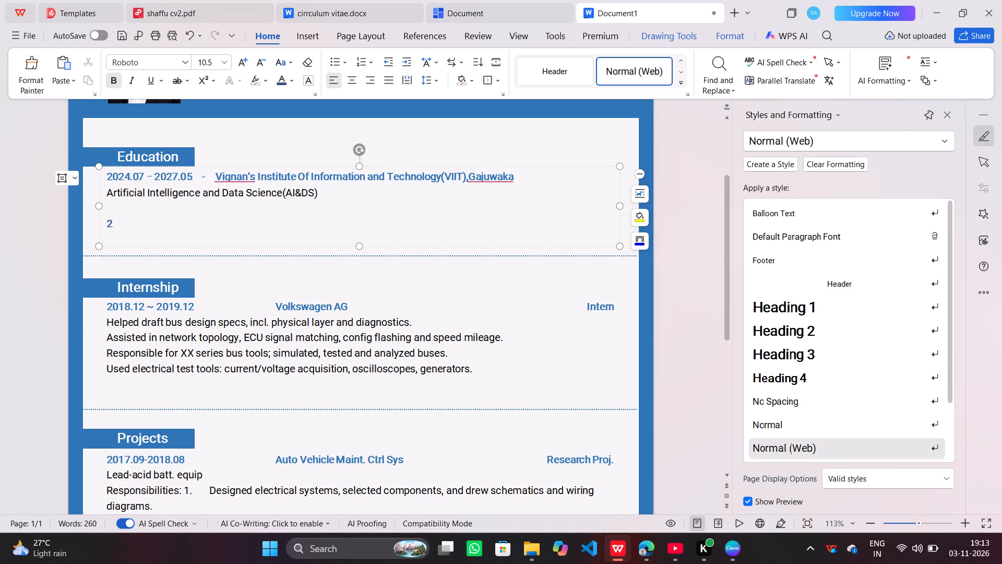
# Add a full stop at the end of the "Artificial Intelligence and Data Science(AI&DS)" line.
pyautogui.click(323, 201)
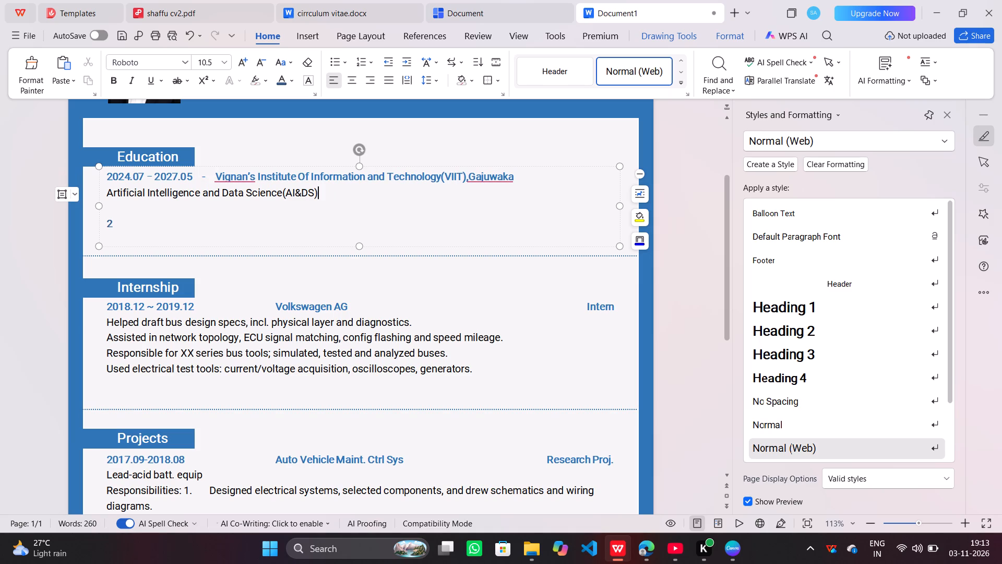
pyautogui.press('.')
# Complete the partial year under the Vignan's Institute entry into the date range "2021.06-2023".
pyautogui.click(147, 217)
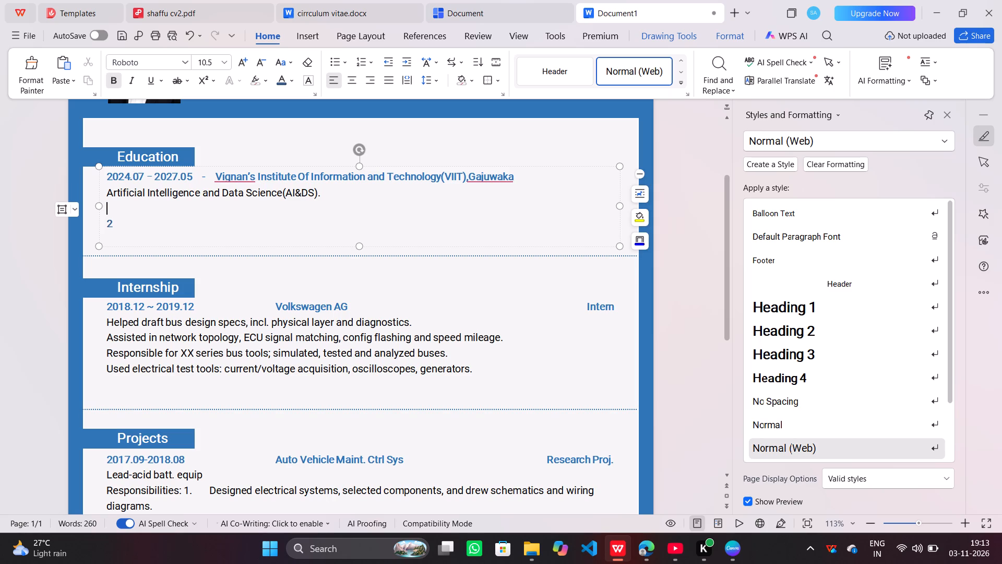
pyautogui.click(124, 225)
pyautogui.press('0')
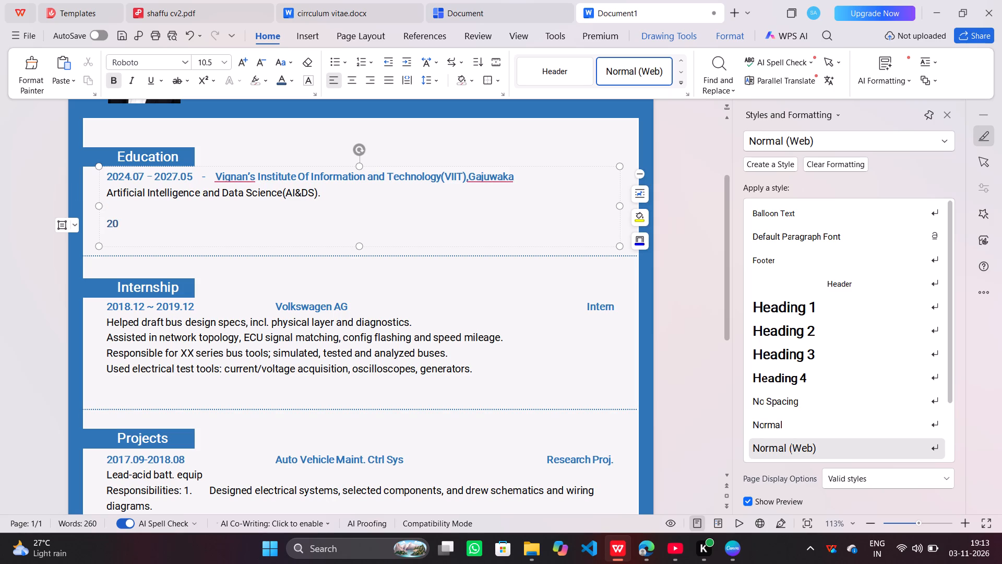
pyautogui.press('2')
pyautogui.press('1')
pyautogui.press('.')
pyautogui.write('06')
pyautogui.press('-')
pyautogui.write('2023')
# Add a space on each side of the hyphen in the second education entry's date range.
pyautogui.press('Left')
pyautogui.press('Left')
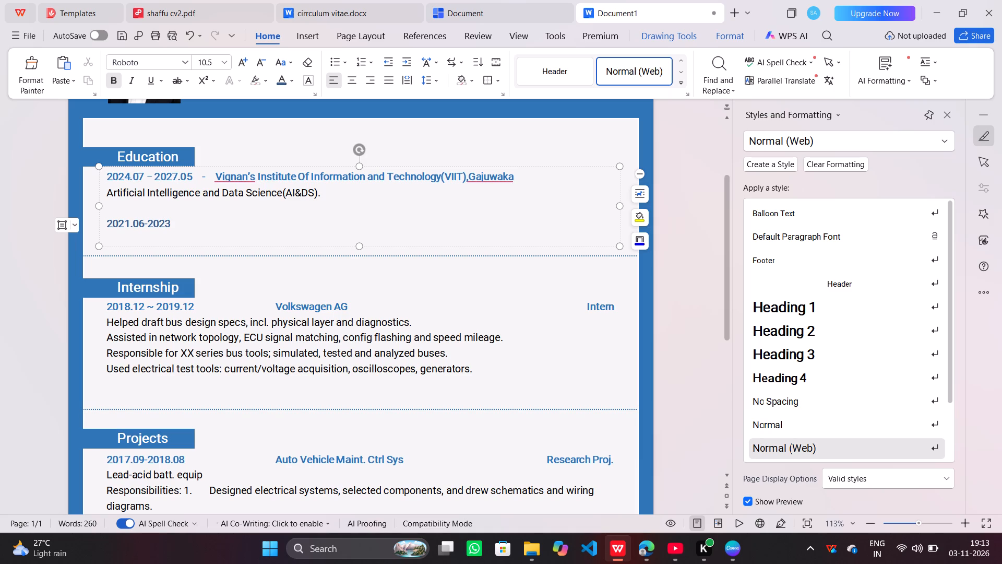
pyautogui.press('Left')
pyautogui.press('Left')
pyautogui.press('c')
pyautogui.press('BackSpace')
pyautogui.press('space')
pyautogui.press('Left')
pyautogui.press('Left')
pyautogui.press('space')
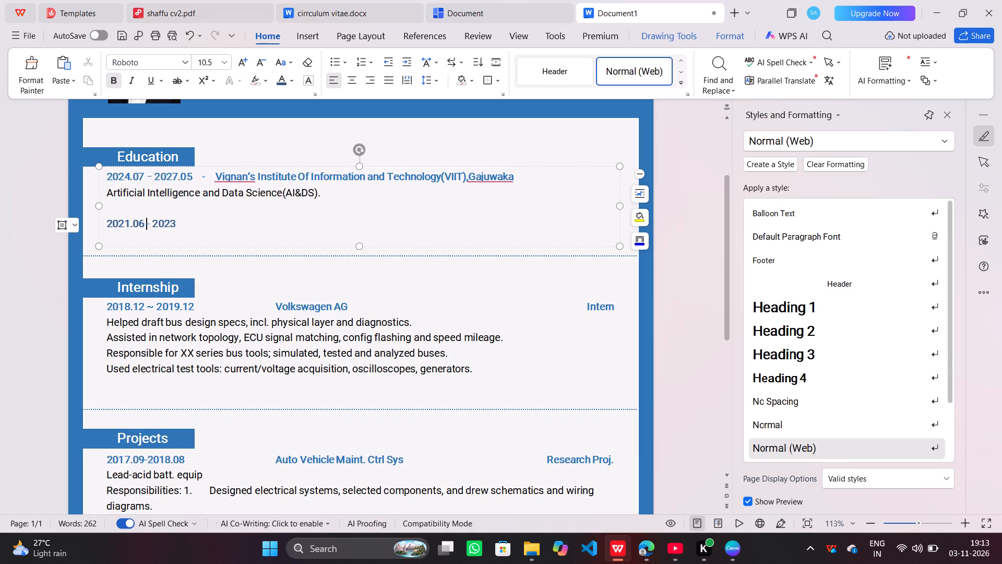
# Add the month to the end of the second education entry's date range, making the end date 2023.04.
pyautogui.press('Right')
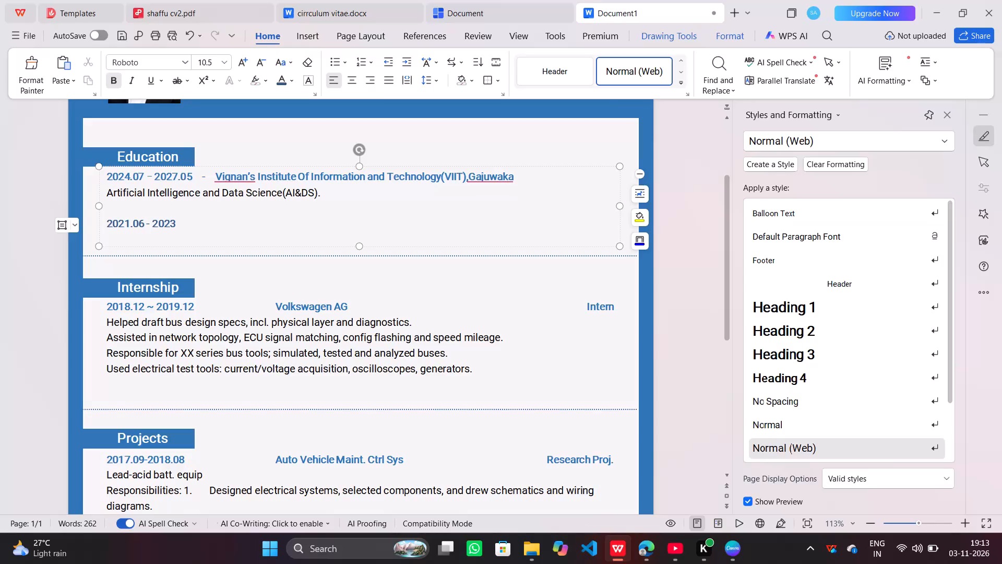
pyautogui.press('Right')
pyautogui.press('Right')
pyautogui.press('Right')
pyautogui.press('Right')
pyautogui.press('Right')
pyautogui.press('.')
pyautogui.press('0')
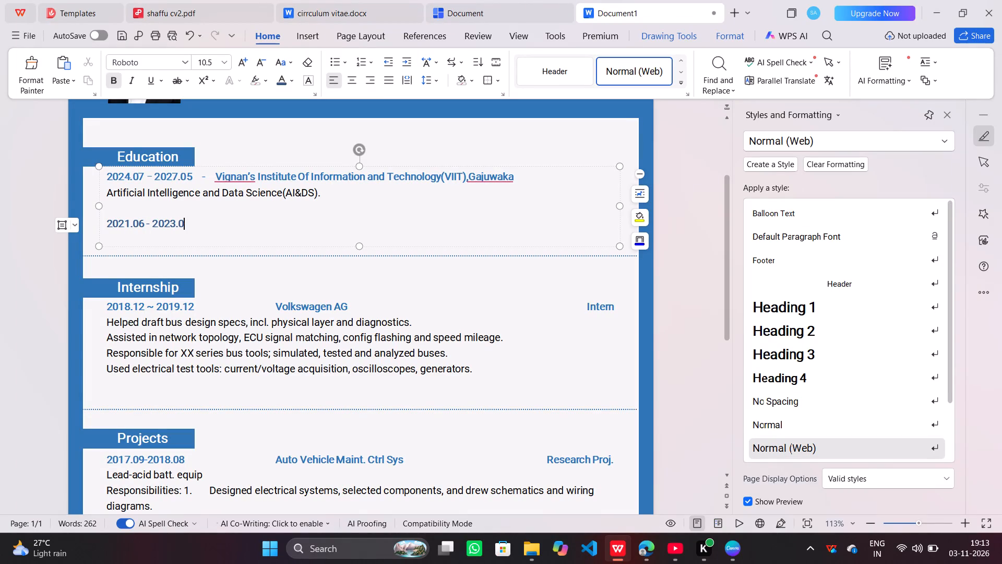
pyautogui.press('4')
# Add a separating hyphen after the 2021.06 - 2023.04 date range, with two spaces before it and three after.
pyautogui.press('space')
pyautogui.press('space')
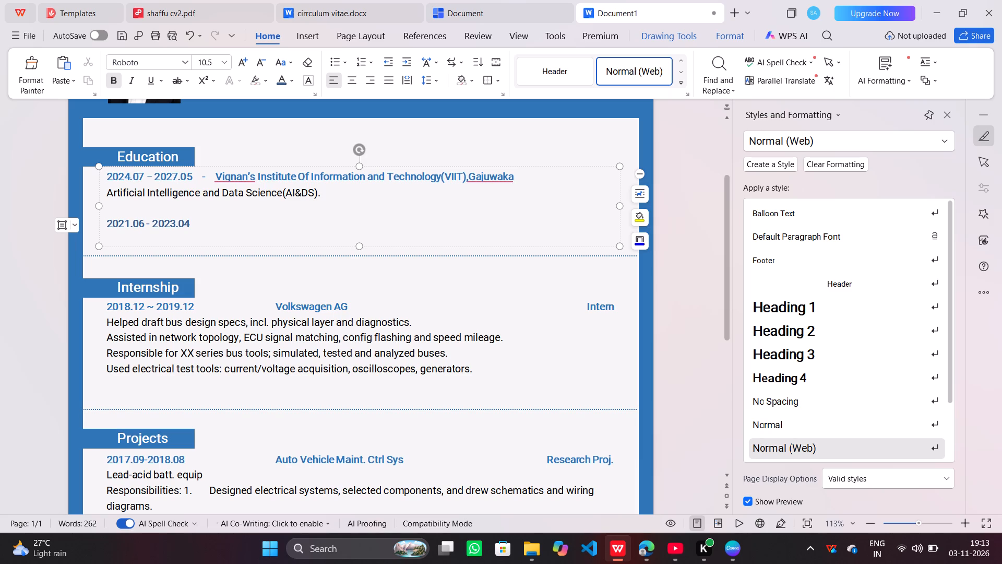
pyautogui.press('space')
pyautogui.press('space')
pyautogui.press('BackSpace')
pyautogui.press('BackSpace')
pyautogui.press('-')
pyautogui.press('space')
pyautogui.press('space')
pyautogui.press('space')
# Enter "Oxford junior college" as the institution name of the second education entry.
pyautogui.hotkey('shift', 'o')
pyautogui.press('x')
pyautogui.write('for')
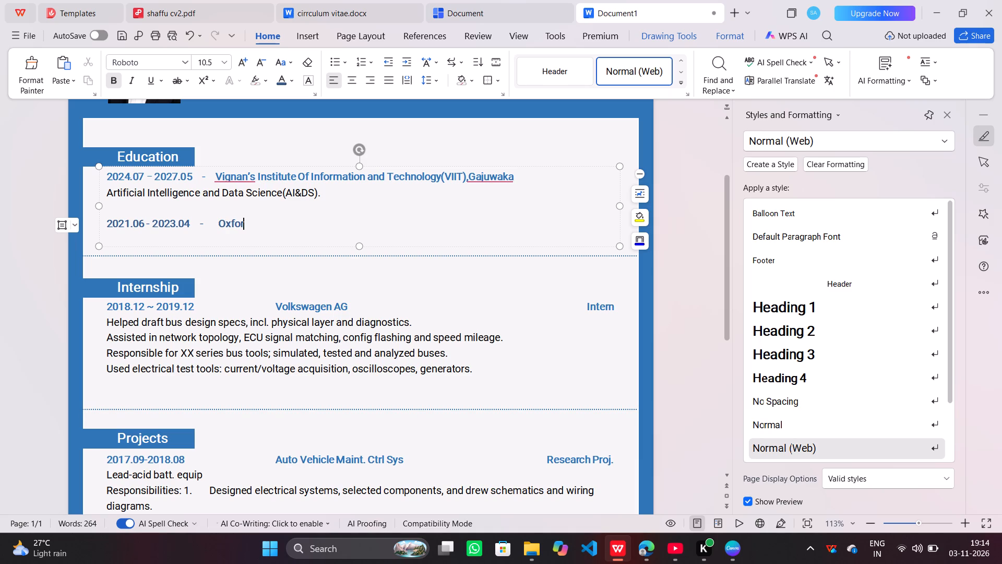
pyautogui.write('d junio')
pyautogui.write('r coll')
pyautogui.write('ege')
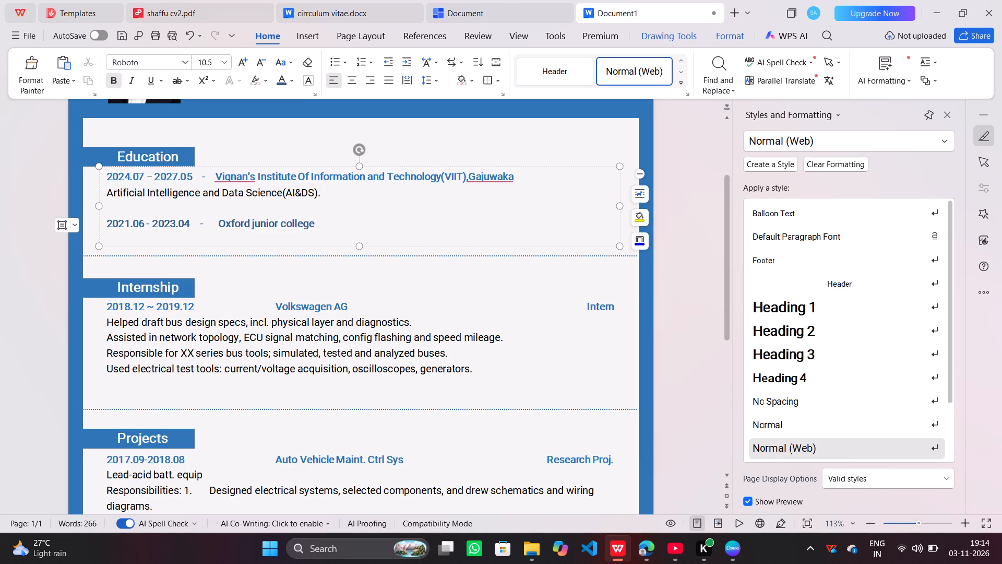
# Start a new line below the Oxford junior college entry and set its font colour to a near-black theme shade.
pyautogui.press('Return')
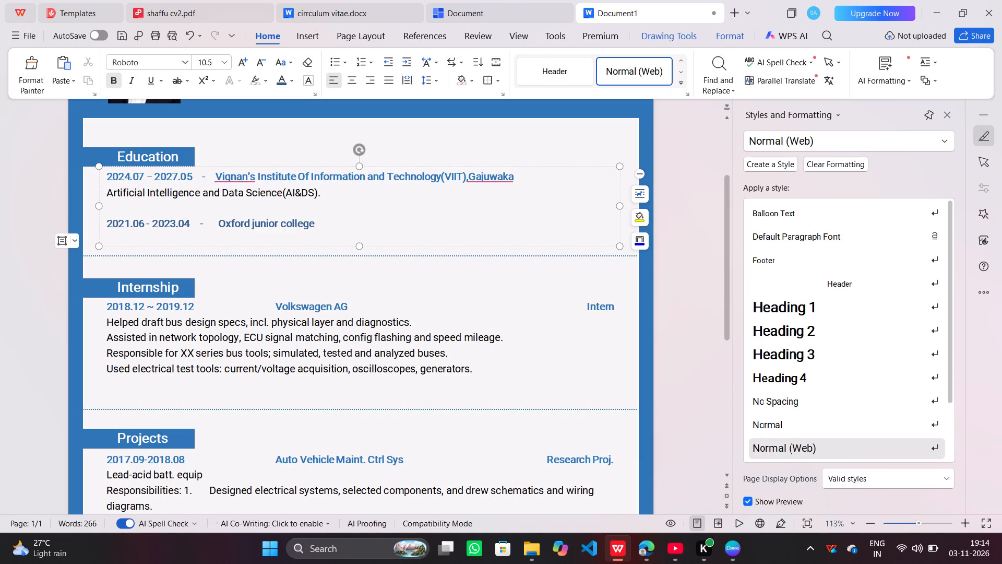
pyautogui.press('i')
pyautogui.press('BackSpace')
pyautogui.write('IN')
pyautogui.press('BackSpace')
pyautogui.press('BackSpace')
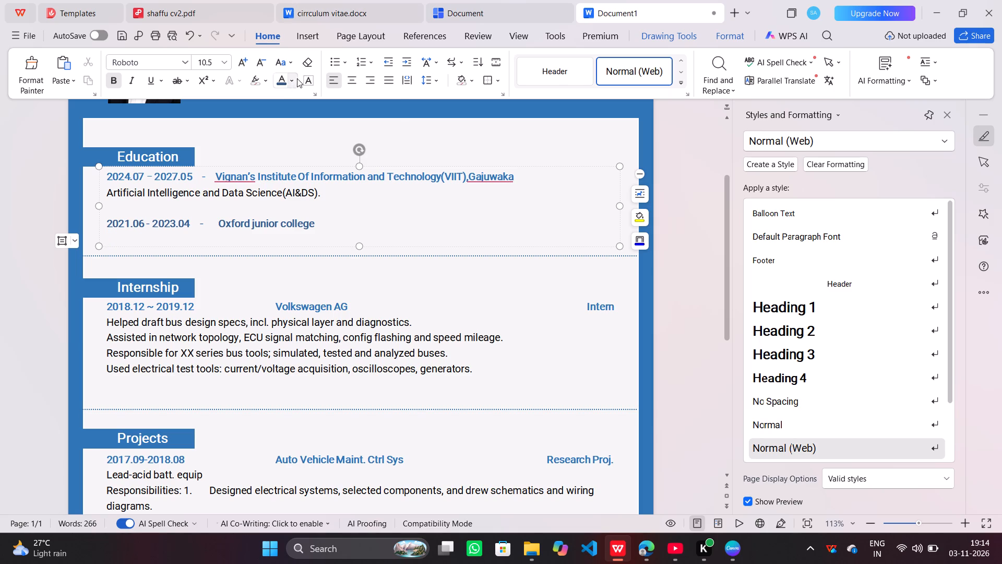
pyautogui.click(289, 81)
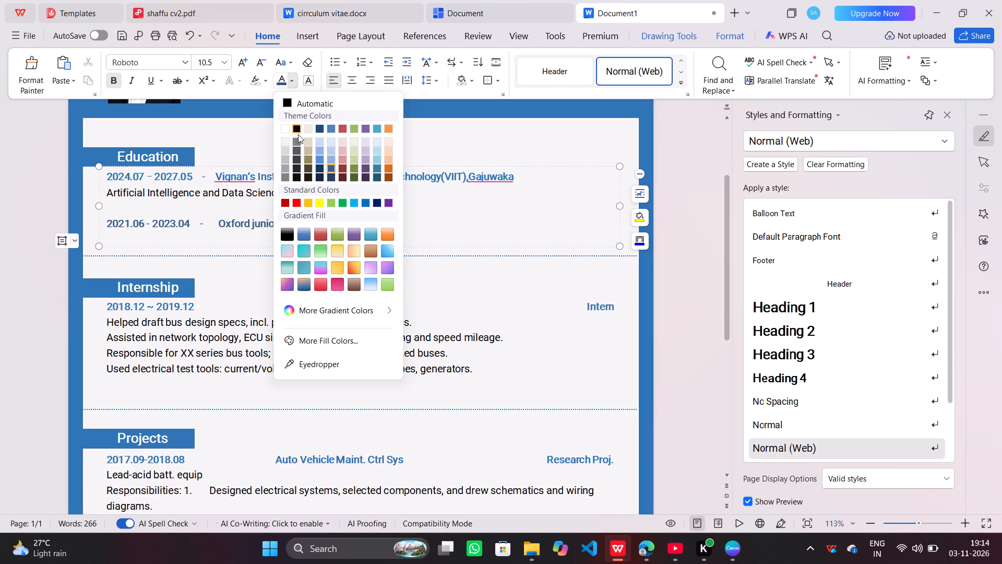
pyautogui.click(297, 166)
pyautogui.click(152, 239)
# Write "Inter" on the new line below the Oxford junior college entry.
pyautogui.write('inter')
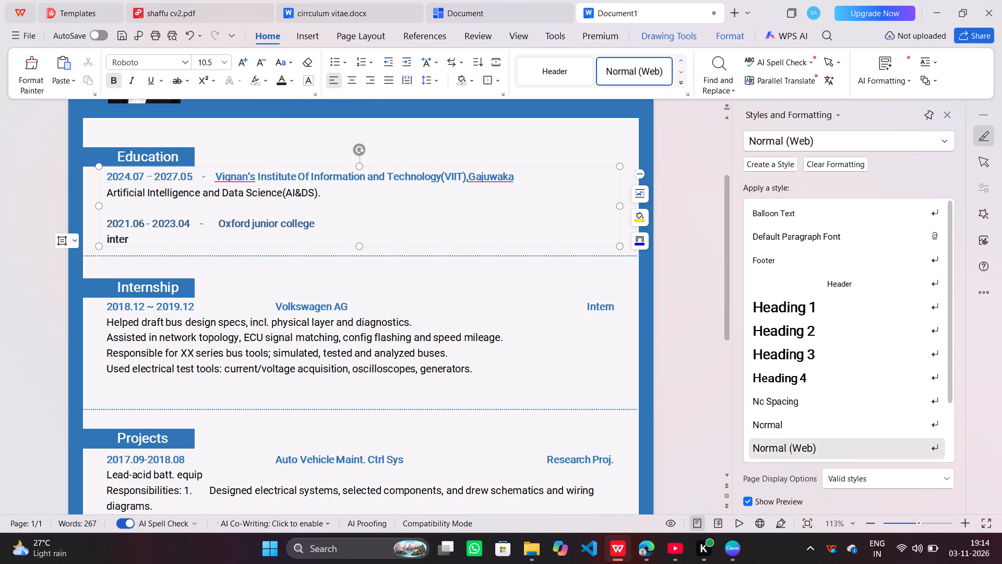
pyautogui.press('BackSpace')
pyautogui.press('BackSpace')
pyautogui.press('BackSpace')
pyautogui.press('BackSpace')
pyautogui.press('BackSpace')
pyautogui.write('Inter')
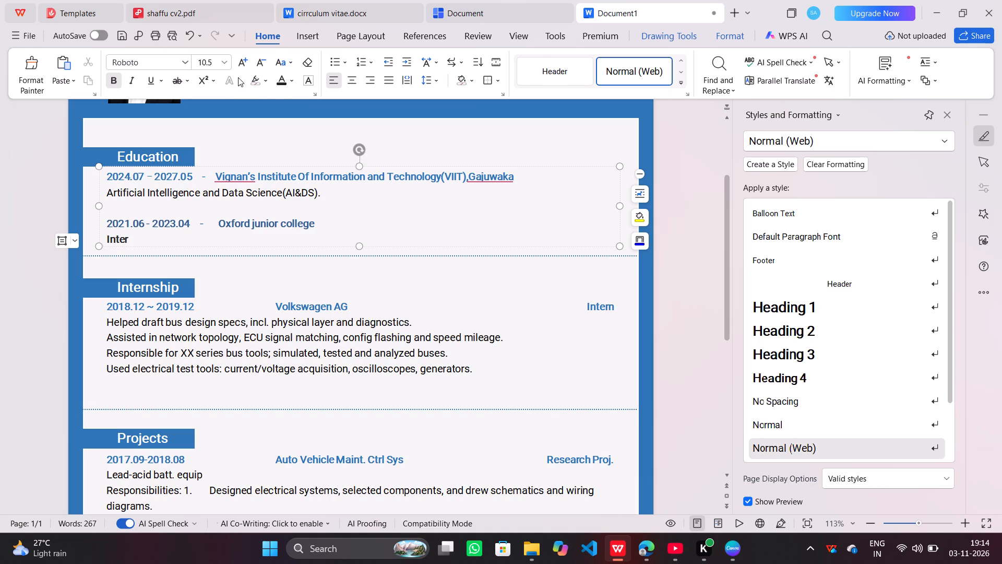
# Choose a dark grey theme font colour for the line below the Oxford junior college entry.
pyautogui.click(283, 87)
pyautogui.click(294, 85)
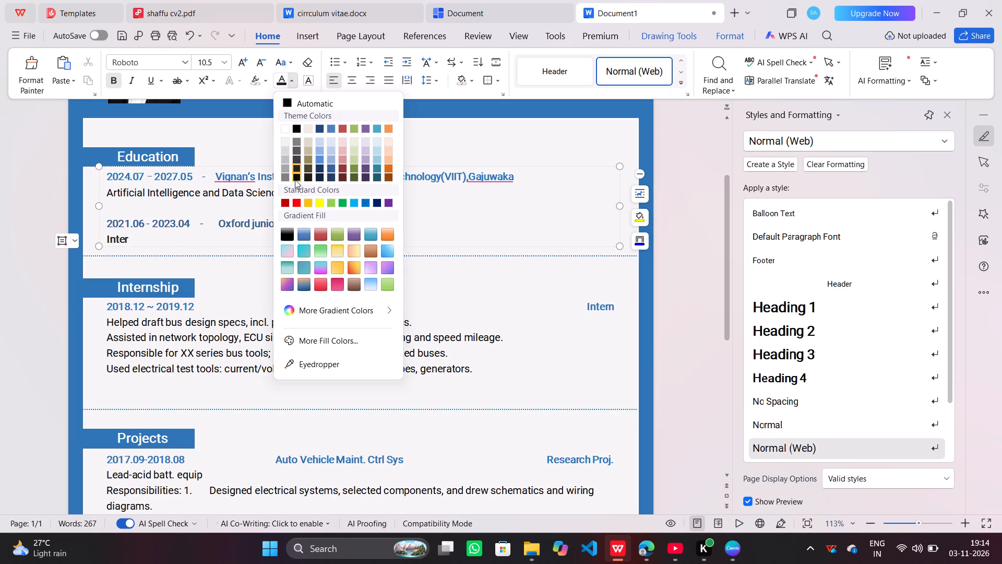
pyautogui.click(297, 155)
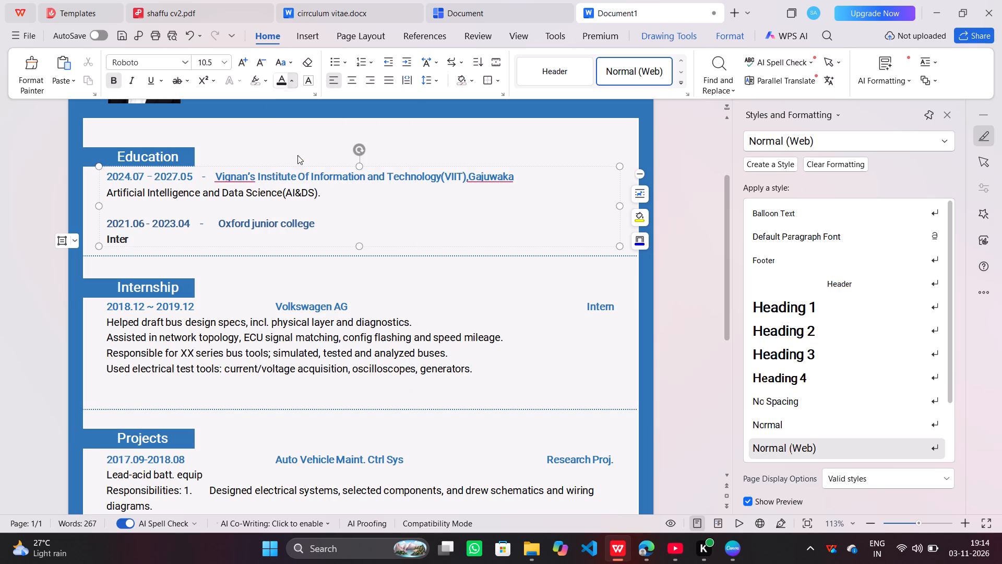
# Delete "Inter" from the line below the Oxford junior college entry.
pyautogui.press('BackSpace')
pyautogui.press('BackSpace')
pyautogui.press('BackSpace')
pyautogui.press('BackSpace')
pyautogui.press('BackSpace')
pyautogui.hotkey('shift', 'i')
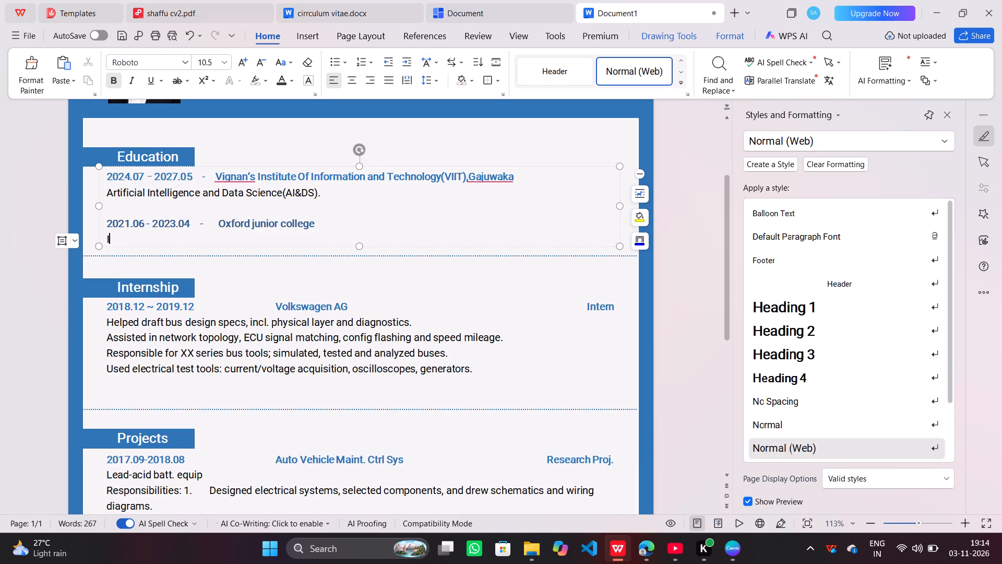
pyautogui.press('BackSpace')
# Set the font size to 10 on the empty line below the Oxford junior college entry.
pyautogui.click(229, 61)
pyautogui.click(212, 111)
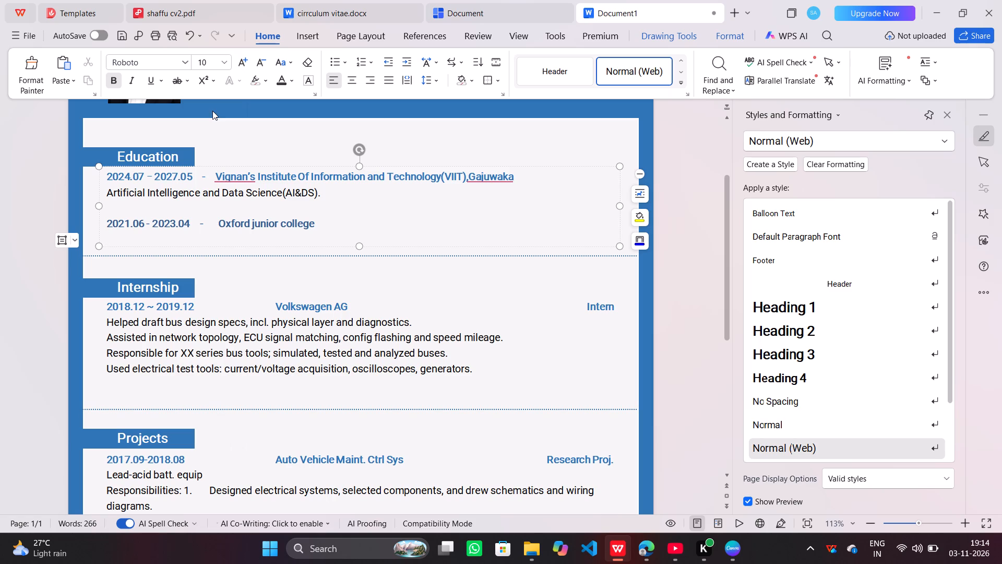
pyautogui.write('in')
pyautogui.press('BackSpace')
pyautogui.press('BackSpace')
# Set the font colour of the empty line below Oxford junior college to a grey shade of the black theme colour.
pyautogui.click(284, 82)
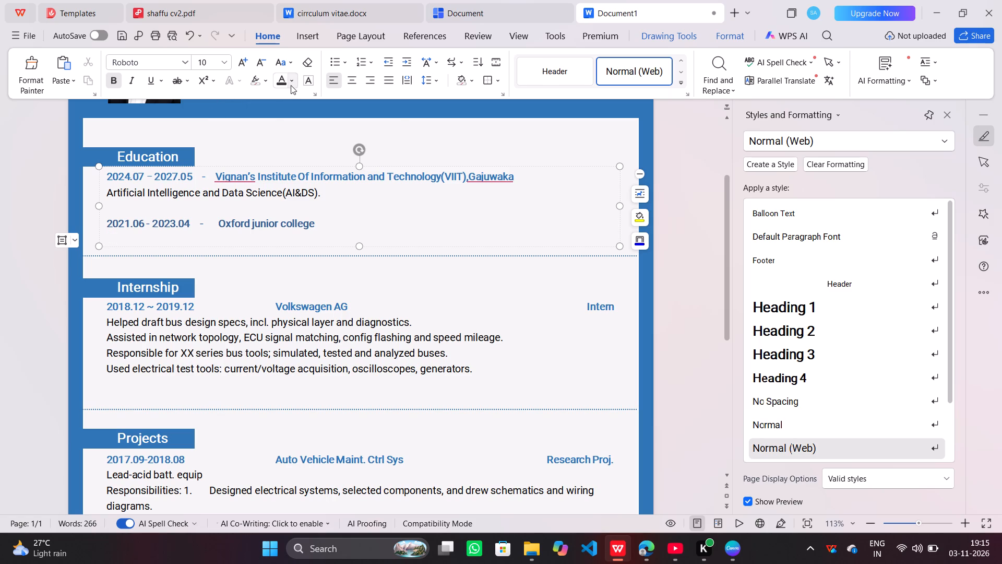
pyautogui.click(291, 85)
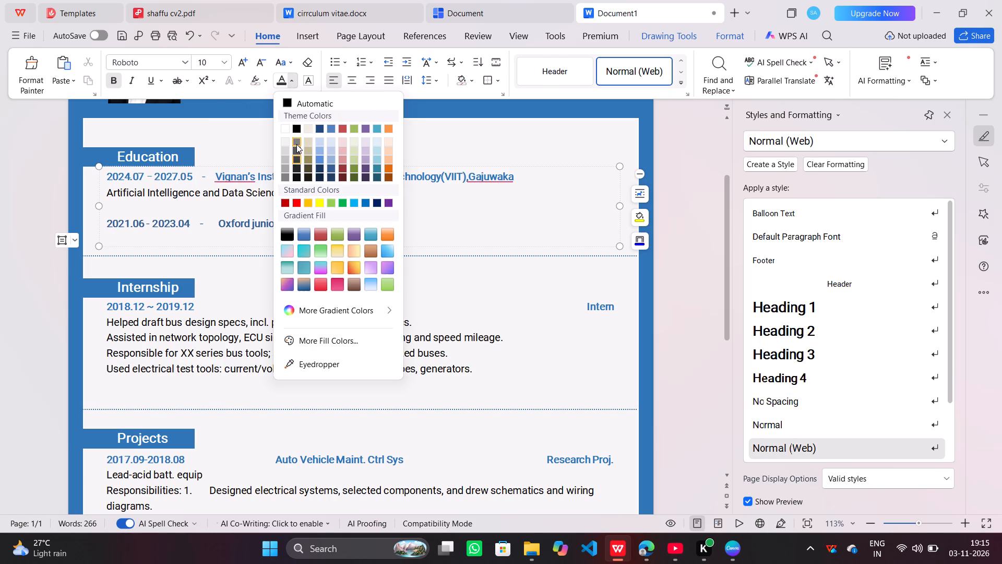
pyautogui.click(300, 147)
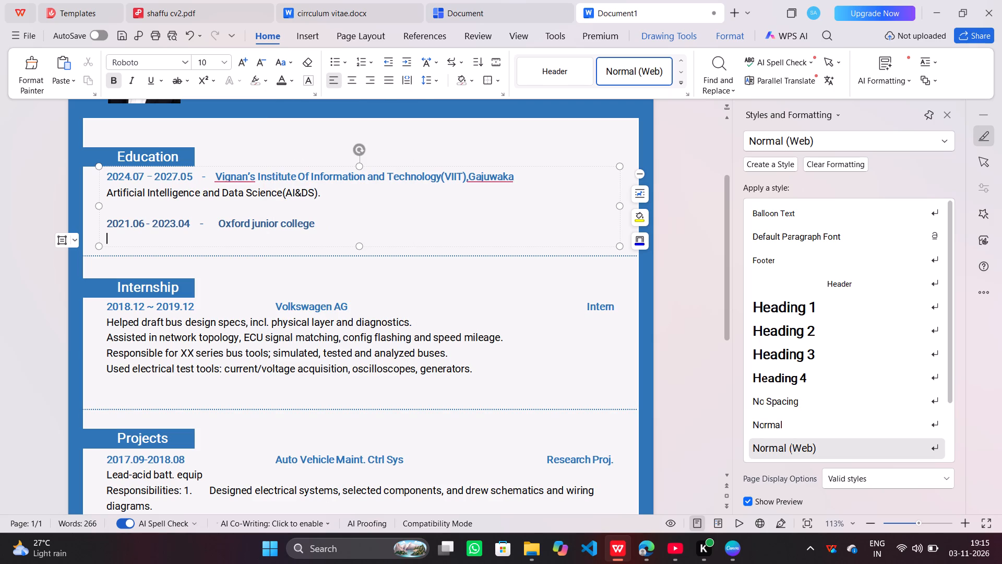
# Write "Intermediate - 11th and 12th standards" on the line below the Oxford junior college entry.
pyautogui.hotkey('shift', 'i')
pyautogui.write('ntermediate')
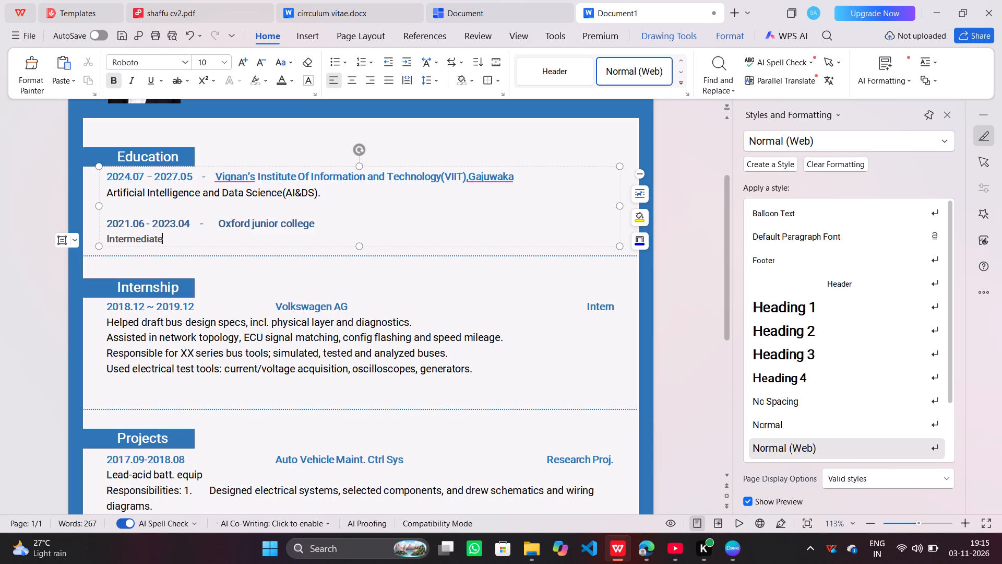
pyautogui.press('space')
pyautogui.press('-')
pyautogui.press('space')
pyautogui.press('space')
pyautogui.write('11')
pyautogui.write('th and')
pyautogui.press('space')
pyautogui.write('12')
pyautogui.write('th')
pyautogui.press('space')
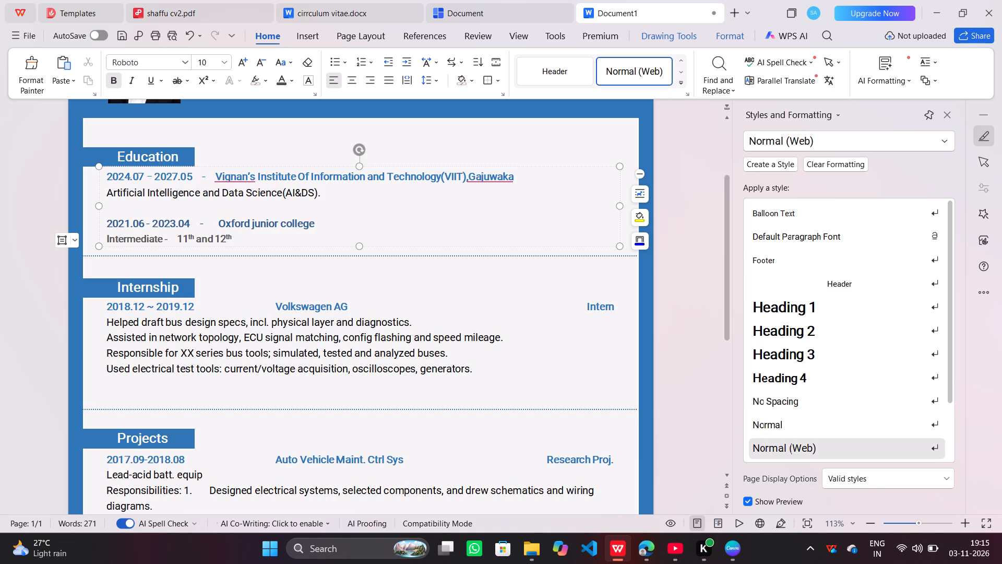
pyautogui.write('sta')
pyautogui.write('ndars')
pyautogui.press('BackSpace')
pyautogui.write('ds')
# Review the resume's sections from Education through Internship, Projects and Skills/Certs to About Me.
pyautogui.scroll(-1, 170, 315)
pyautogui.scroll(-1, 193, 276)
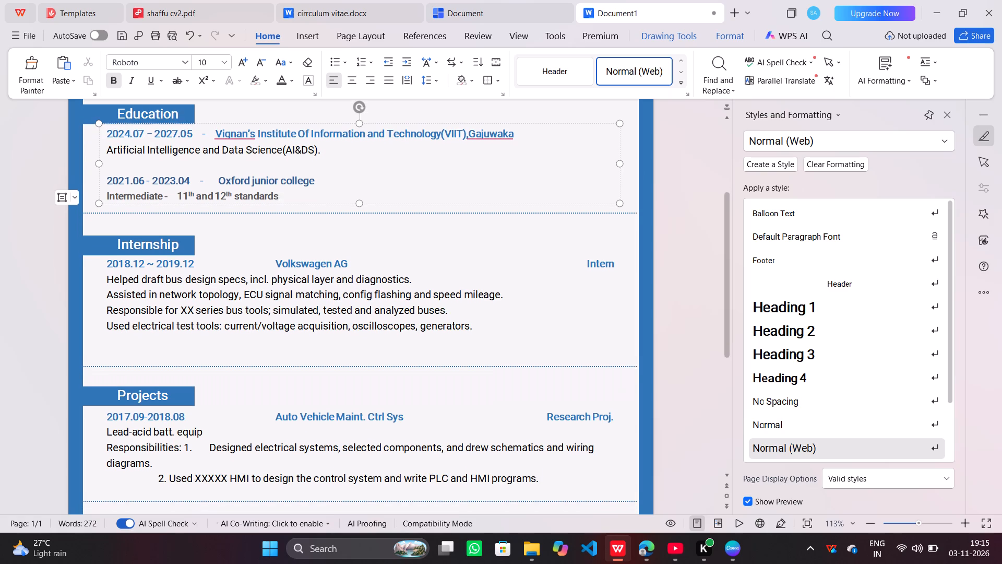
pyautogui.scroll(-4, 193, 276)
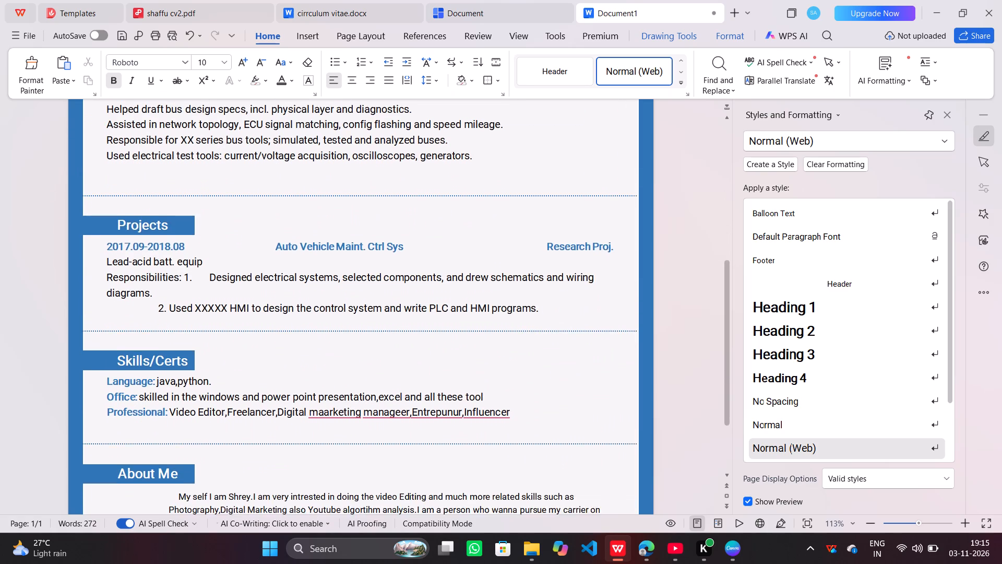
pyautogui.scroll(-3, 193, 276)
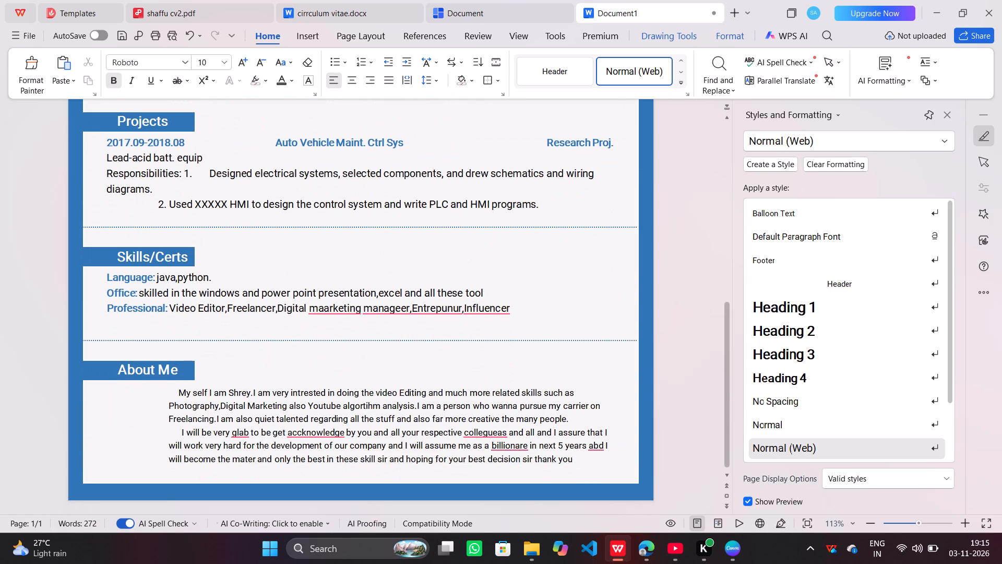
pyautogui.scroll(2, 268, 295)
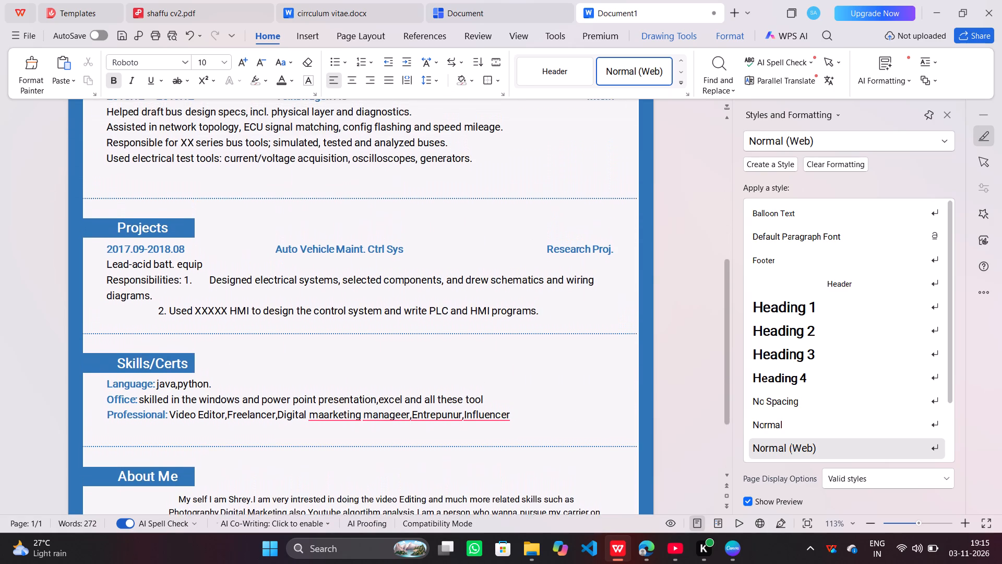
pyautogui.scroll(3, 268, 295)
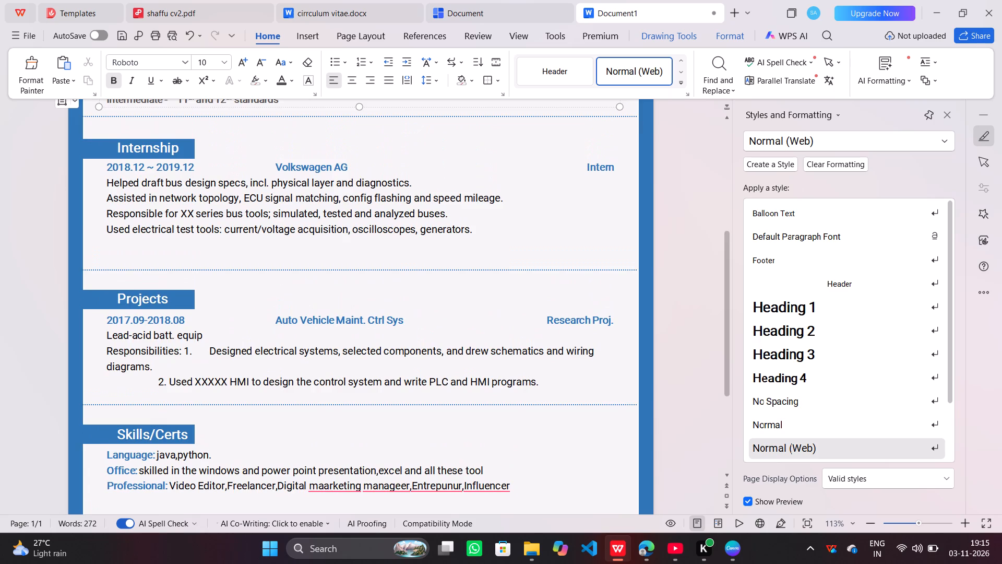
pyautogui.scroll(-1, 268, 295)
pyautogui.scroll(3, 268, 295)
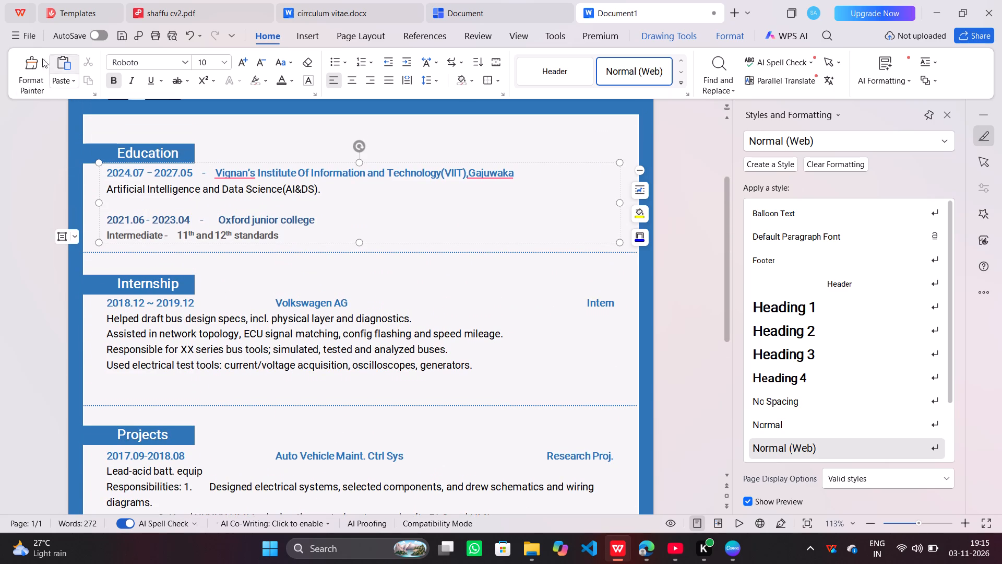
# Save the resume to the Desktop as the Word document "resume new", accepting the upgrade to the newest file format.
pyautogui.click(126, 35)
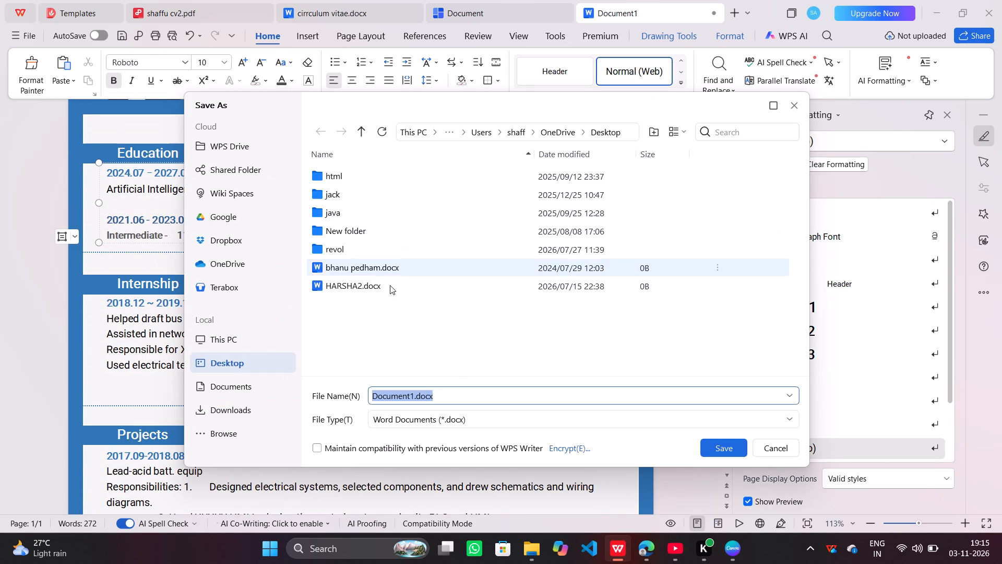
pyautogui.click(445, 396)
pyautogui.press('BackSpace')
pyautogui.press('BackSpace')
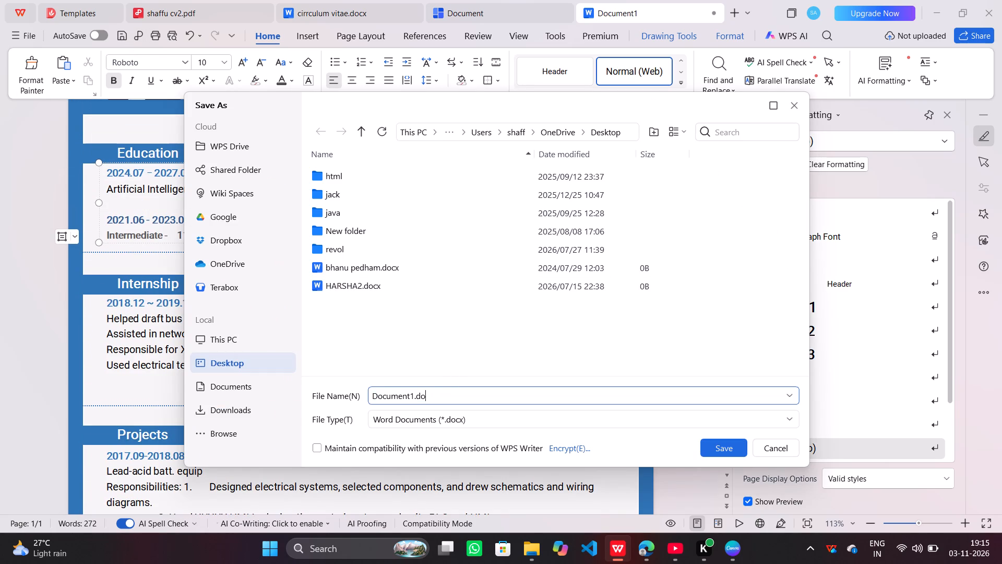
pyautogui.press('BackSpace')
pyautogui.press('BackSpace')
pyautogui.press('BackSpace')
pyautogui.press('BackSpace')
pyautogui.press('BackSpace')
pyautogui.press('BackSpace')
pyautogui.press('BackSpace')
pyautogui.press('BackSpace')
pyautogui.press('BackSpace')
pyautogui.press('BackSpace')
pyautogui.press('BackSpace')
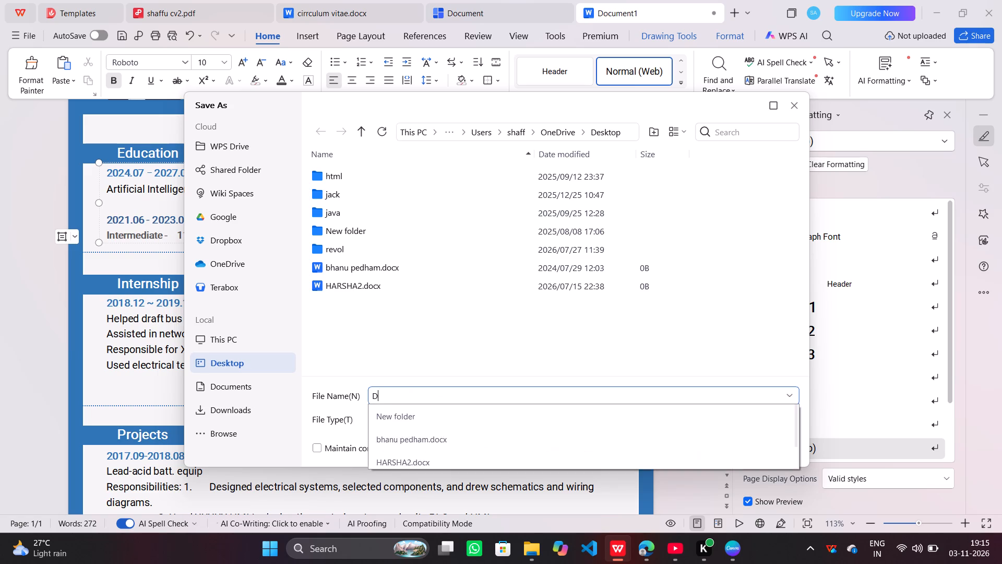
pyautogui.press('BackSpace')
pyautogui.write('re')
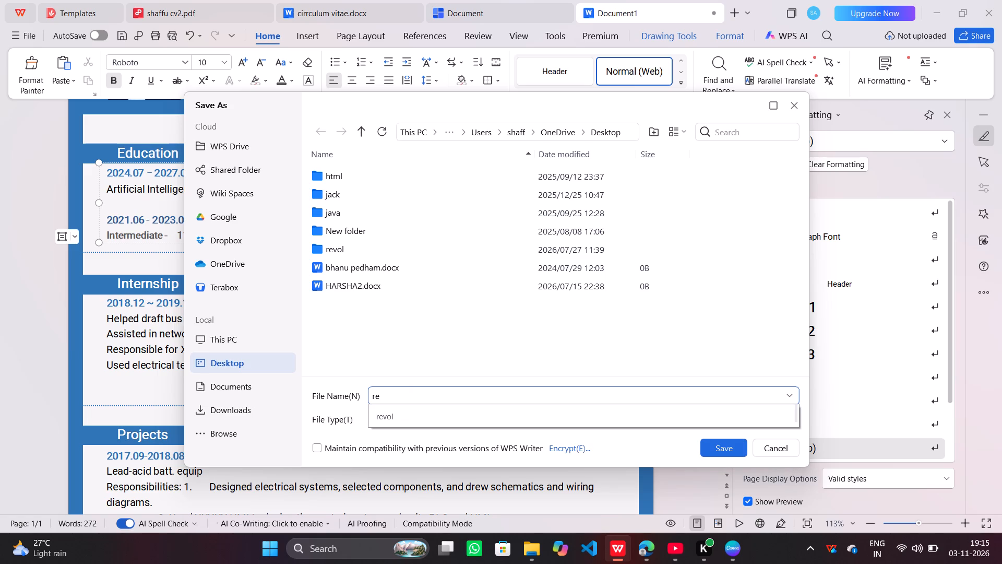
pyautogui.write('su')
pyautogui.write('me')
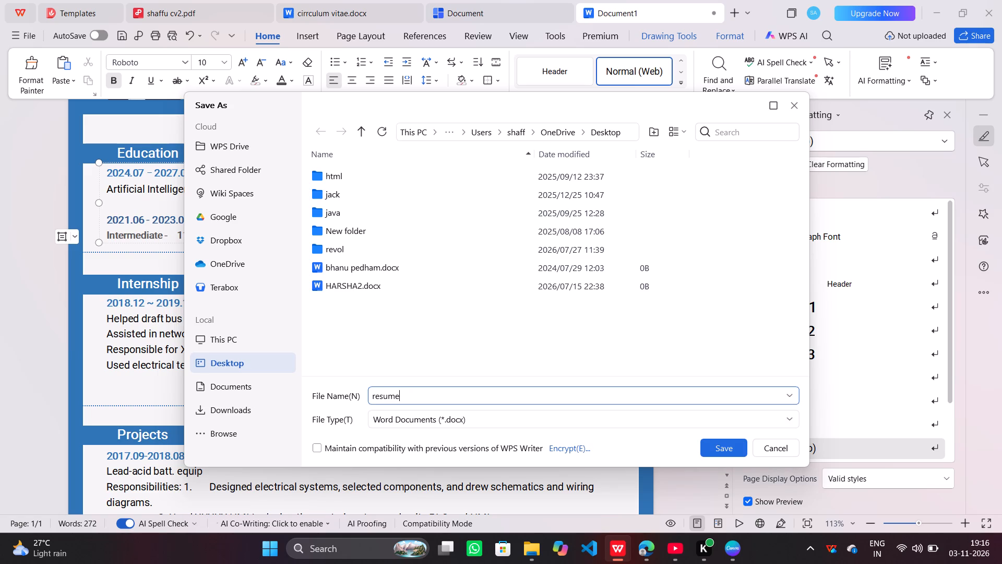
pyautogui.press('space')
pyautogui.write('new.')
pyautogui.press('BackSpace')
pyautogui.press('Return')
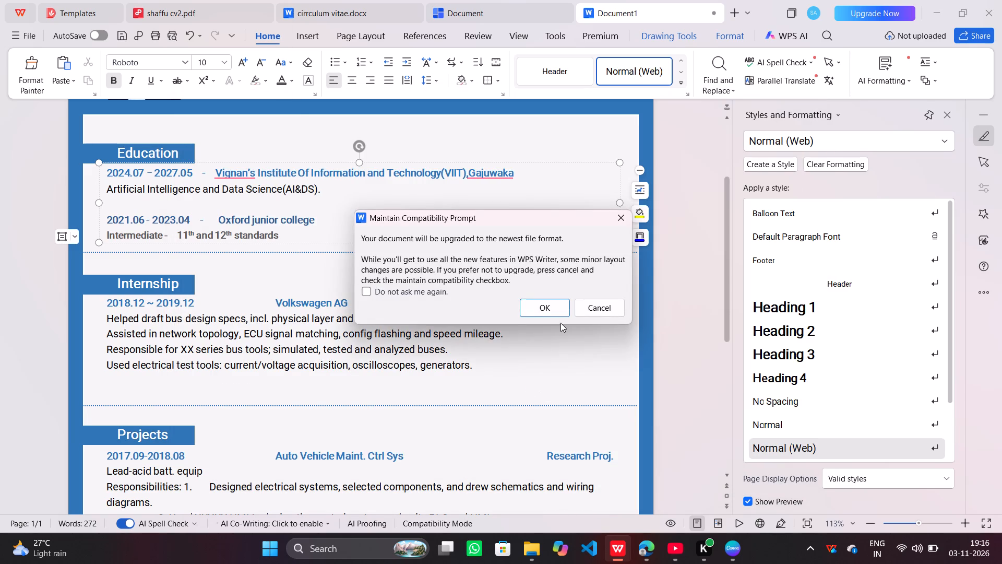
pyautogui.click(366, 289)
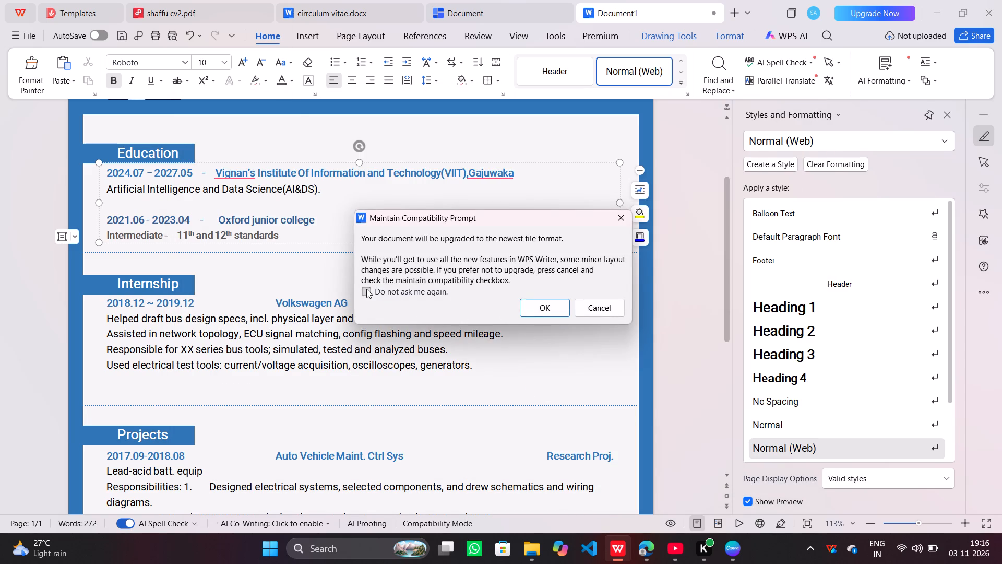
pyautogui.click(366, 293)
pyautogui.click(539, 307)
pyautogui.scroll(-1, 539, 307)
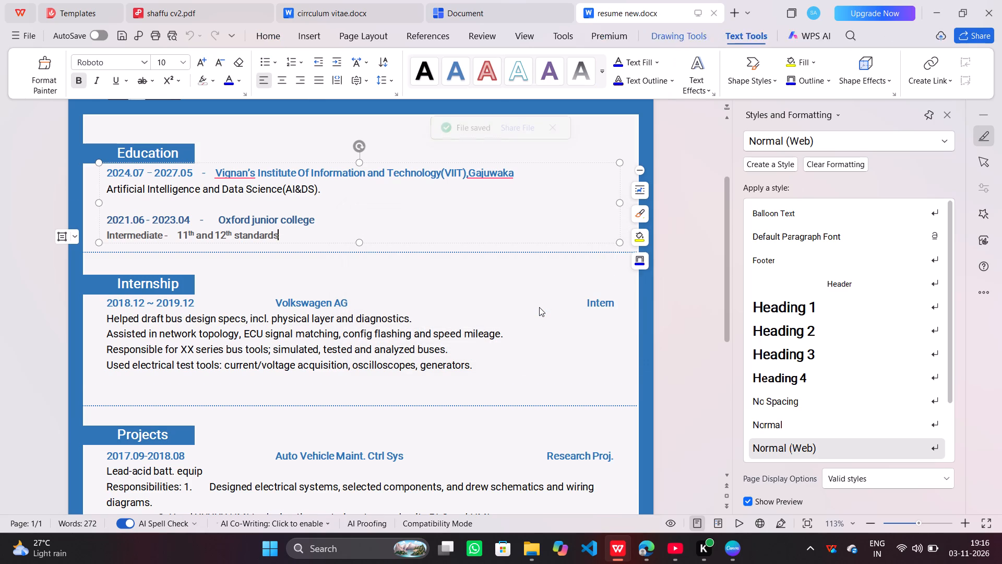
# Turn on AutoSave for the resume by uploading "resume new" to My Cloud.
pyautogui.scroll(-3, 539, 307)
pyautogui.scroll(2, 539, 307)
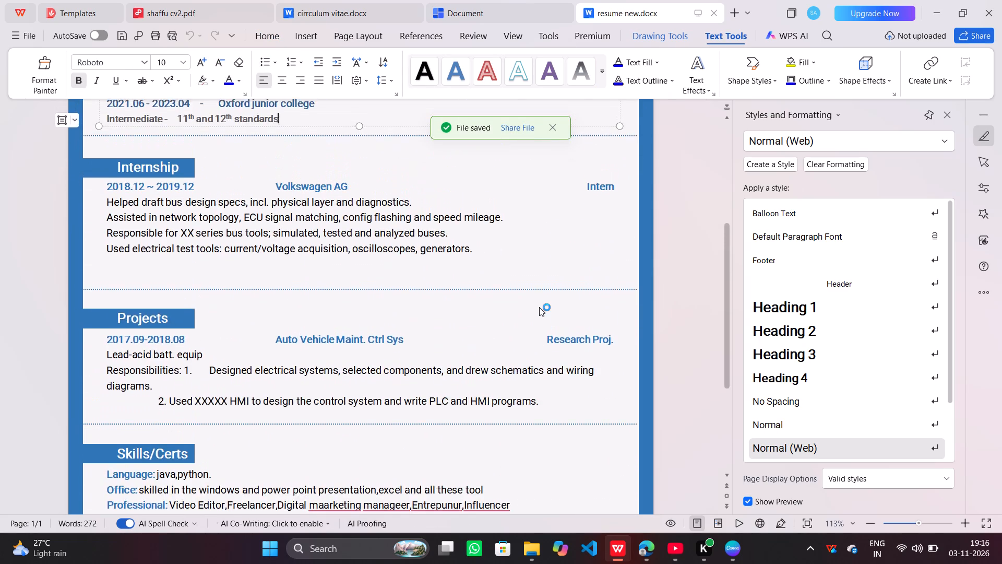
pyautogui.scroll(-2, 539, 307)
pyautogui.scroll(3, 539, 307)
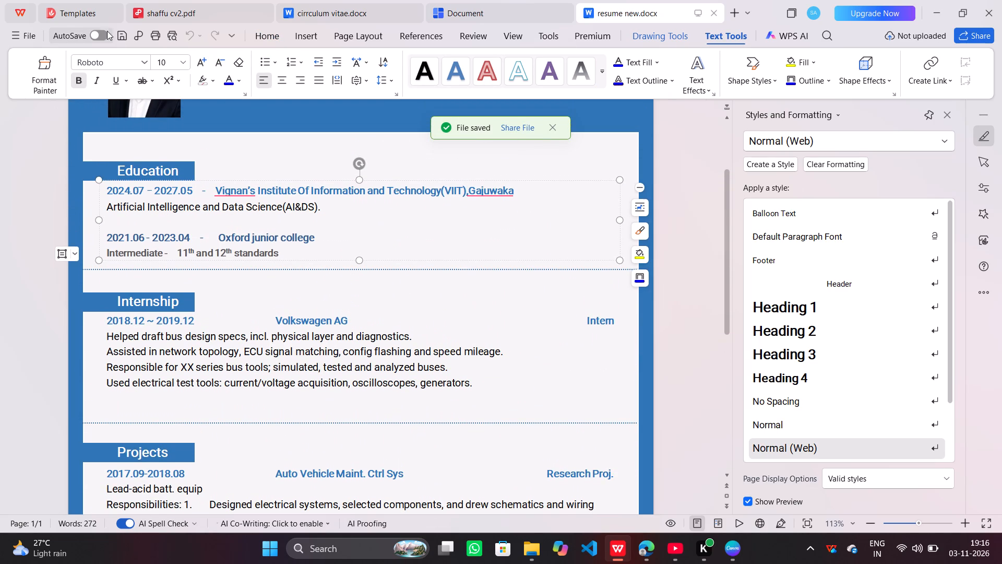
pyautogui.click(103, 34)
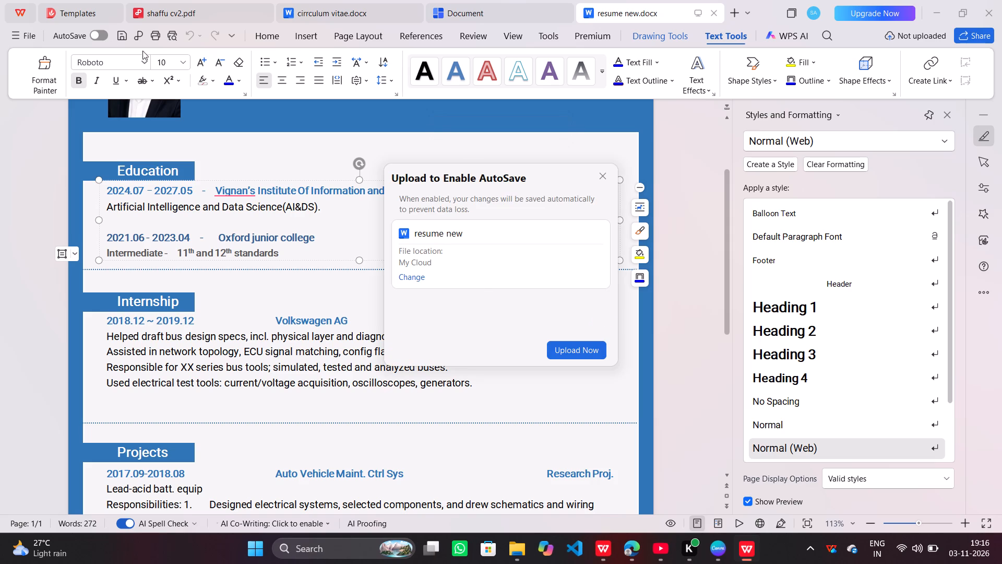
pyautogui.click(569, 349)
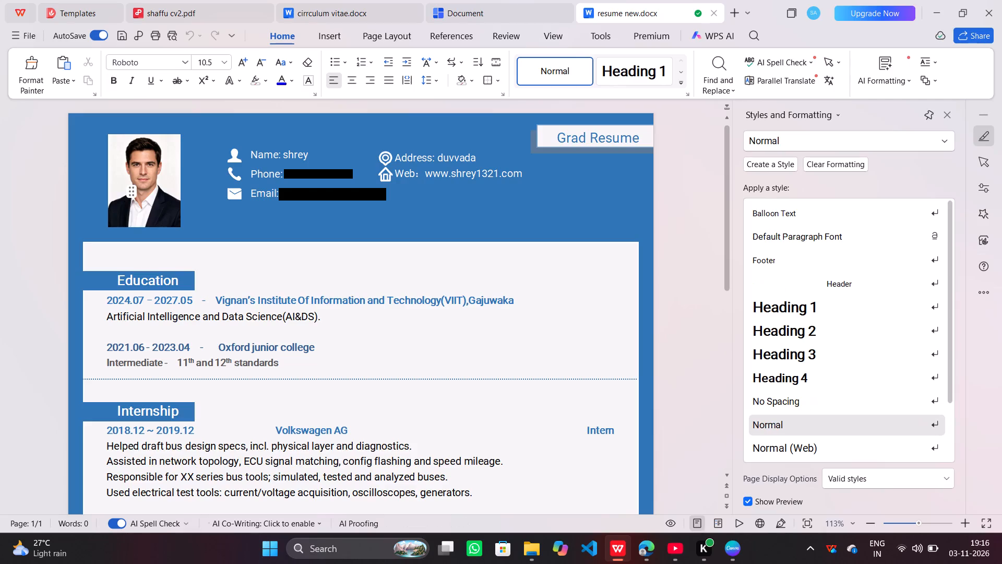
# Close the "resume new" document, the resume template preview and the "cirrculum vitae" document.
pyautogui.scroll(-1, 452, 192)
pyautogui.scroll(2, 452, 192)
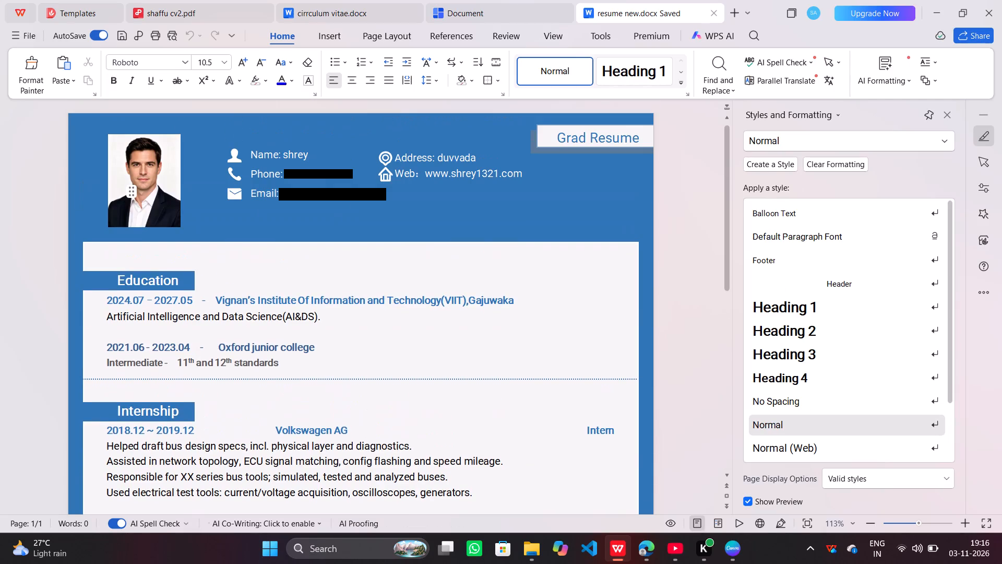
pyautogui.click(712, 14)
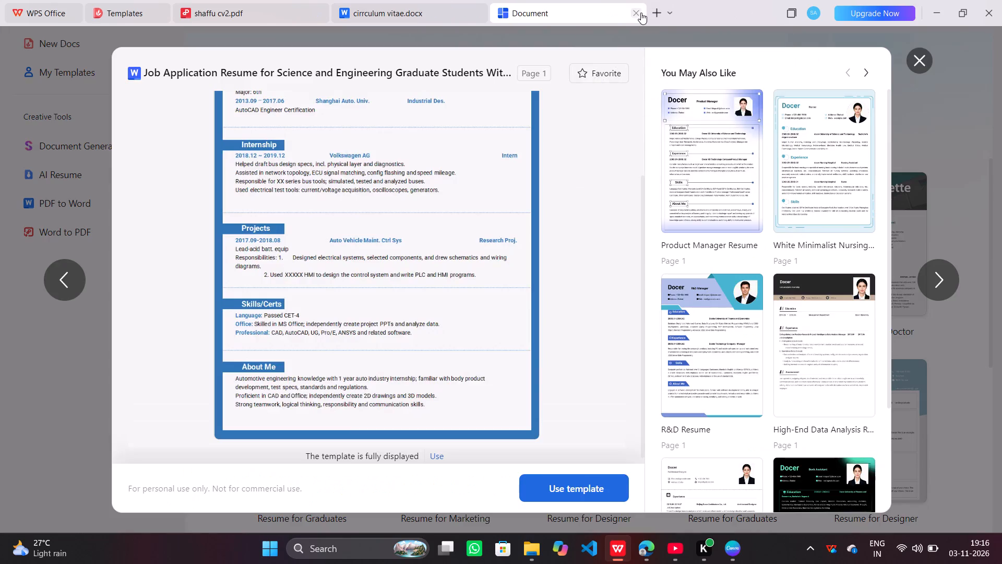
pyautogui.click(639, 13)
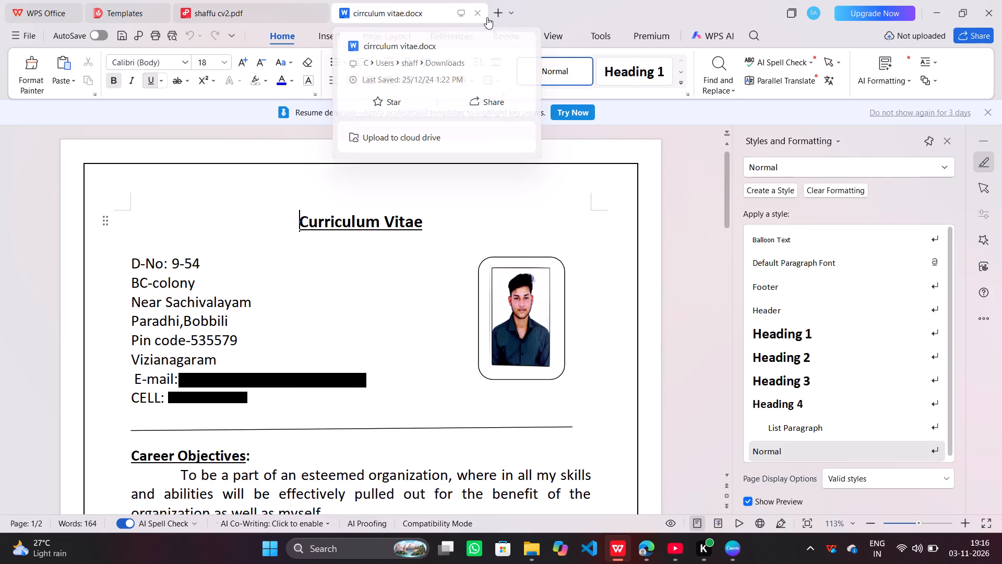
pyautogui.click(478, 16)
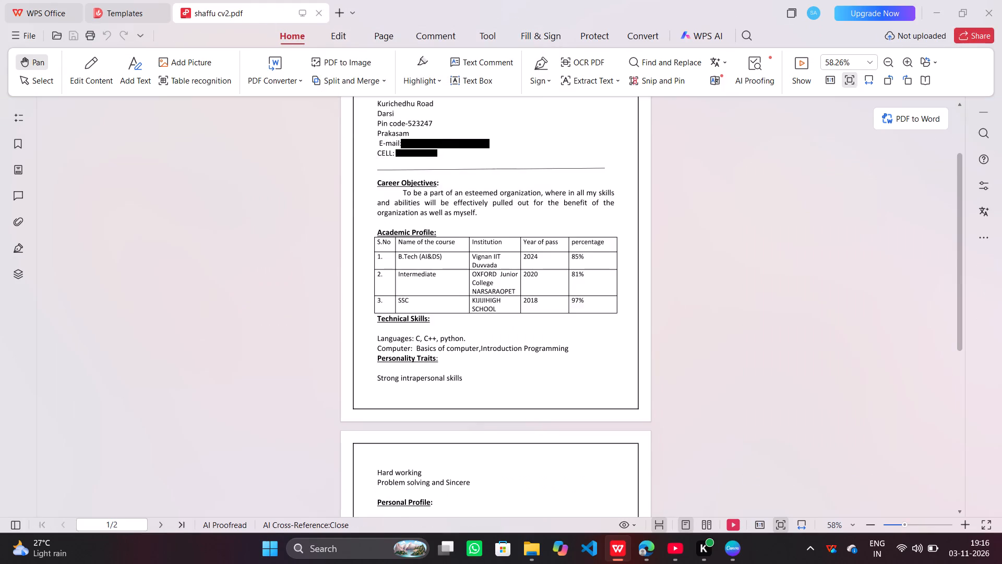
pyautogui.scroll(-3, 572, 391)
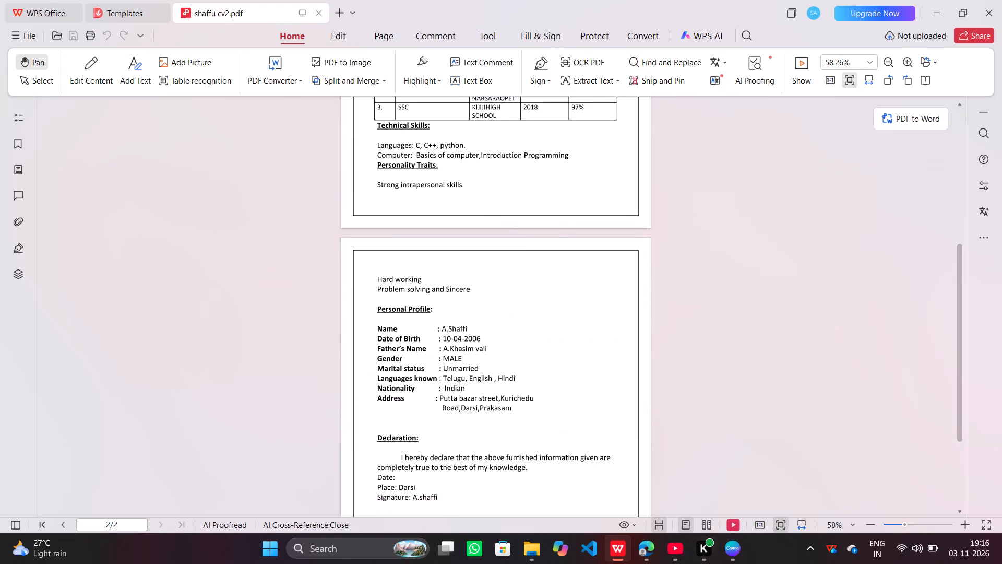